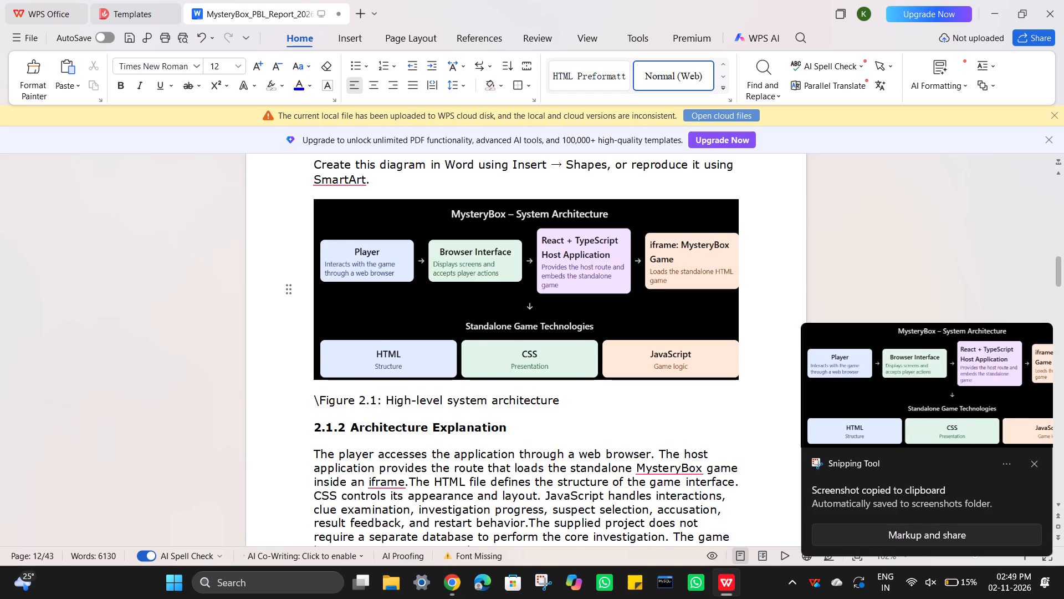
In the WPS Office report, undo the pasted flowchart image and paste the new capture above the Figure 2.1 caption.
{"action": "key", "text": "ctrl+z"}
{"action": "key", "text": "ctrl+v"}
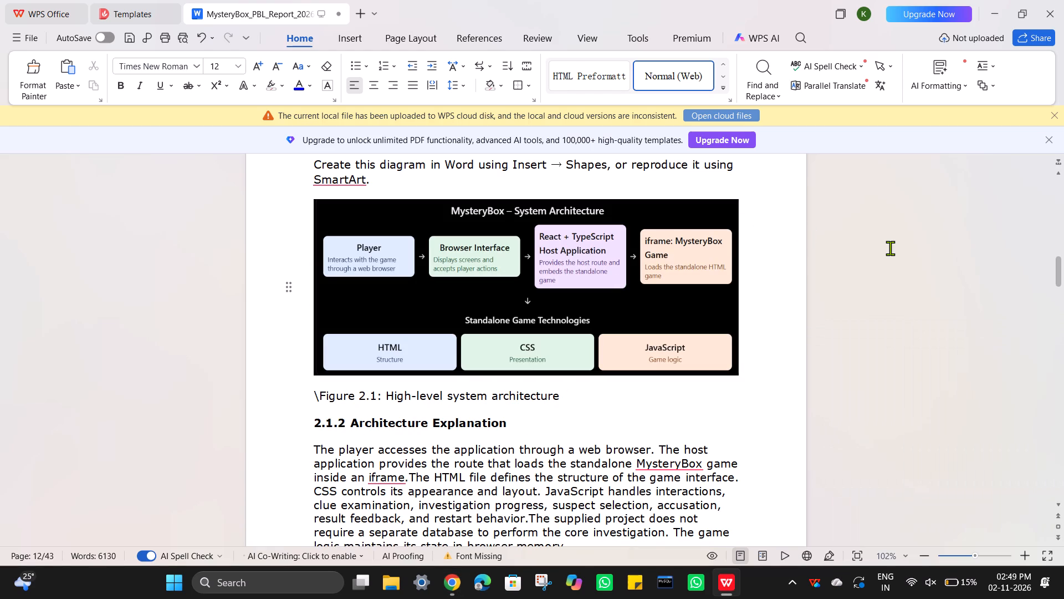
Look through the report from the architecture section to the figures and captions under 4.3 Output Screenshots.
{"action": "scroll", "coordinate": [890, 248], "scroll_direction": "down", "scroll_amount": 16}
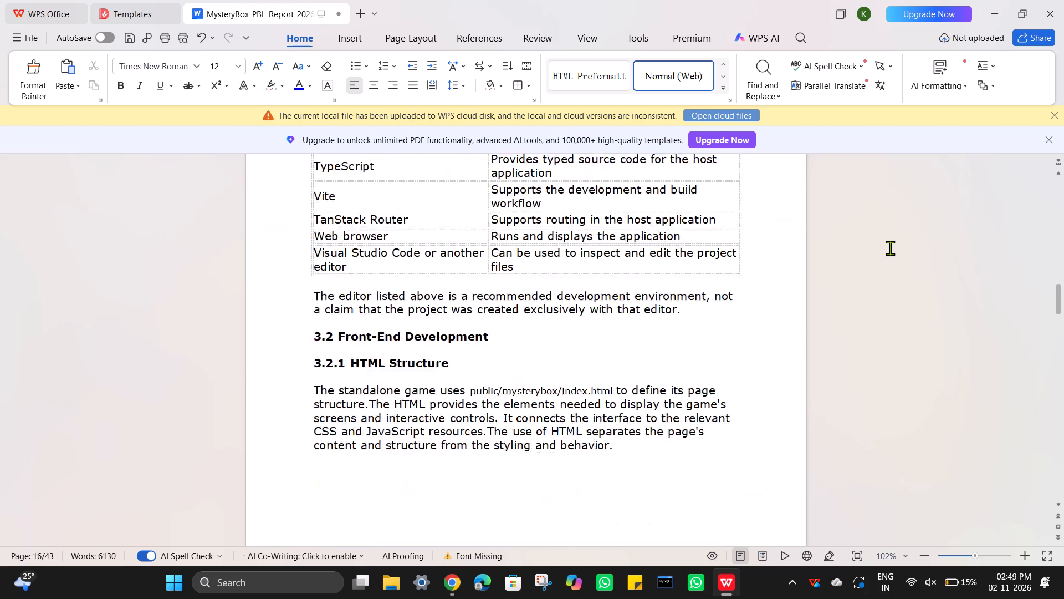
{"action": "scroll", "coordinate": [890, 248], "scroll_direction": "down", "scroll_amount": 7}
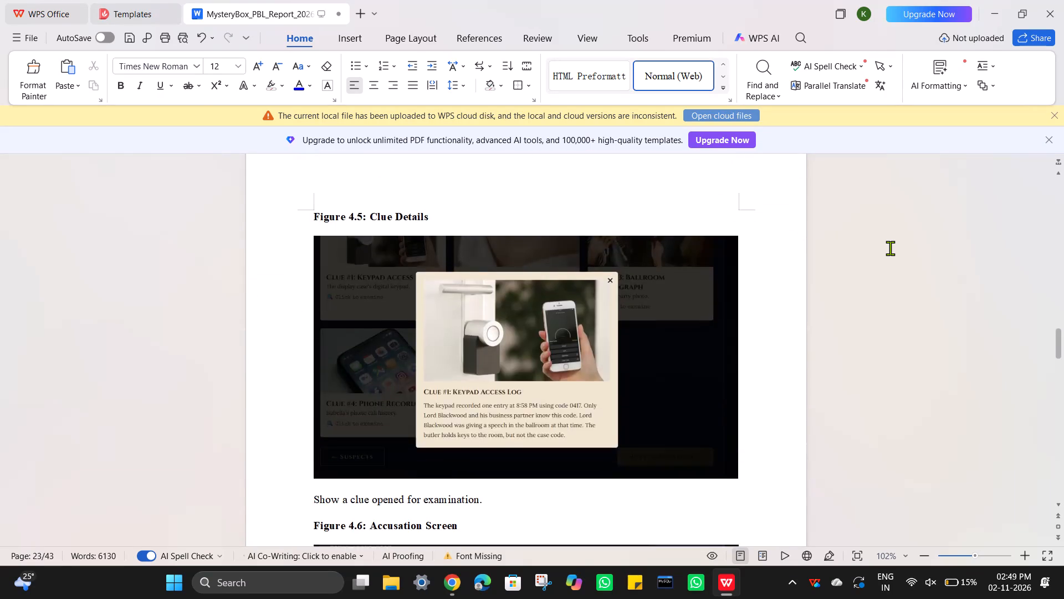
{"action": "scroll", "coordinate": [890, 248], "scroll_direction": "up", "scroll_amount": 7}
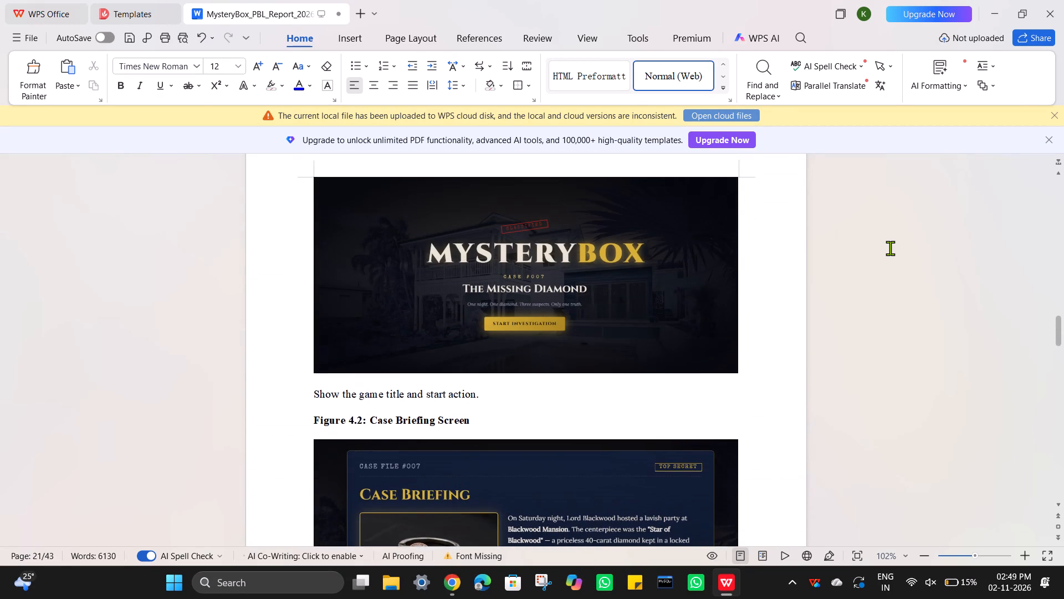
{"action": "scroll", "coordinate": [890, 248], "scroll_direction": "up", "scroll_amount": 6}
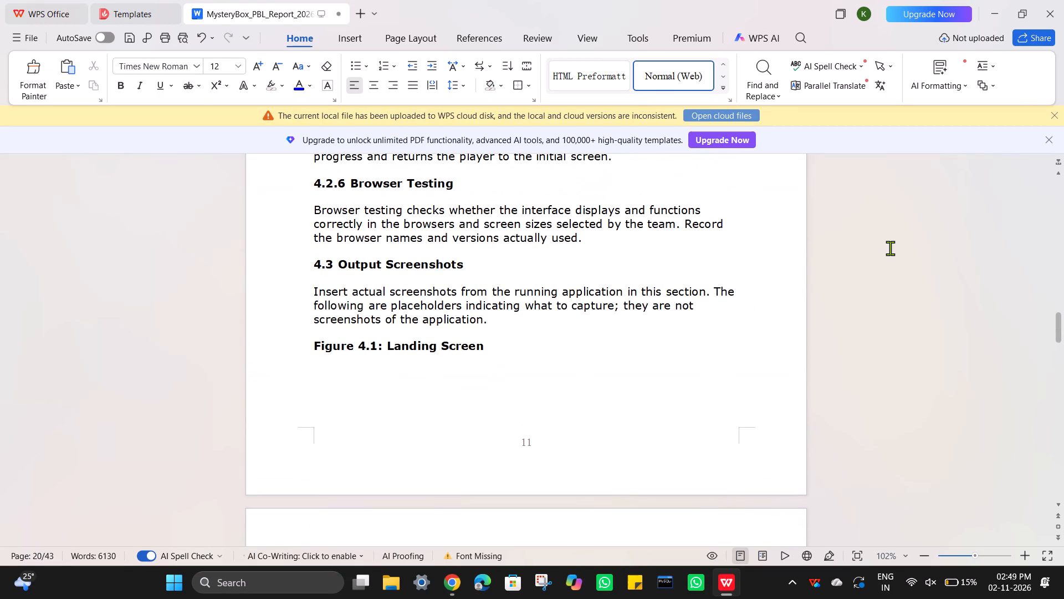
{"action": "scroll", "coordinate": [890, 248], "scroll_direction": "down", "scroll_amount": 6}
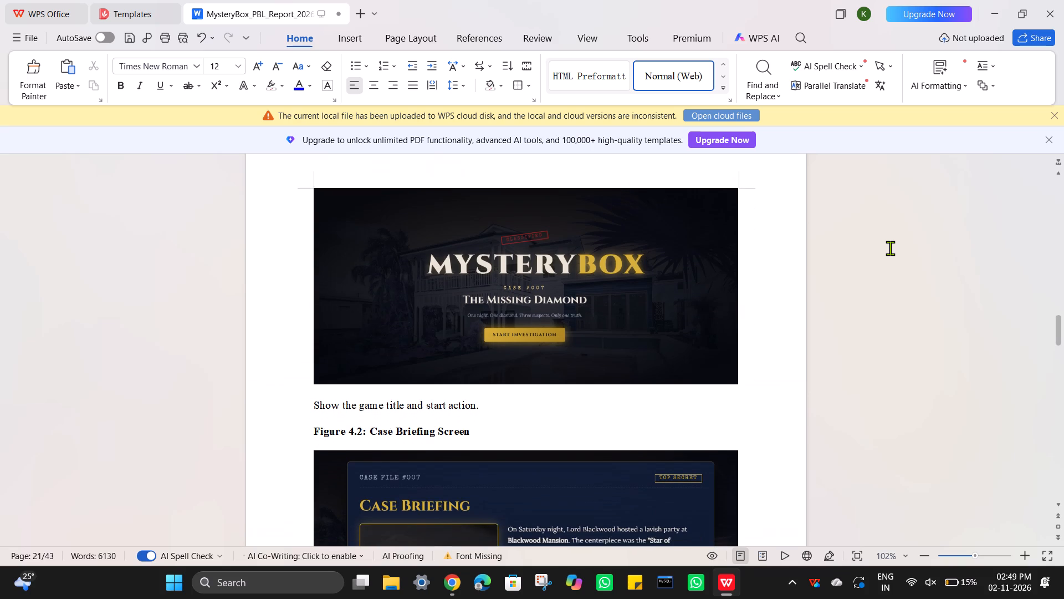
{"action": "scroll", "coordinate": [890, 248], "scroll_direction": "up", "scroll_amount": 3}
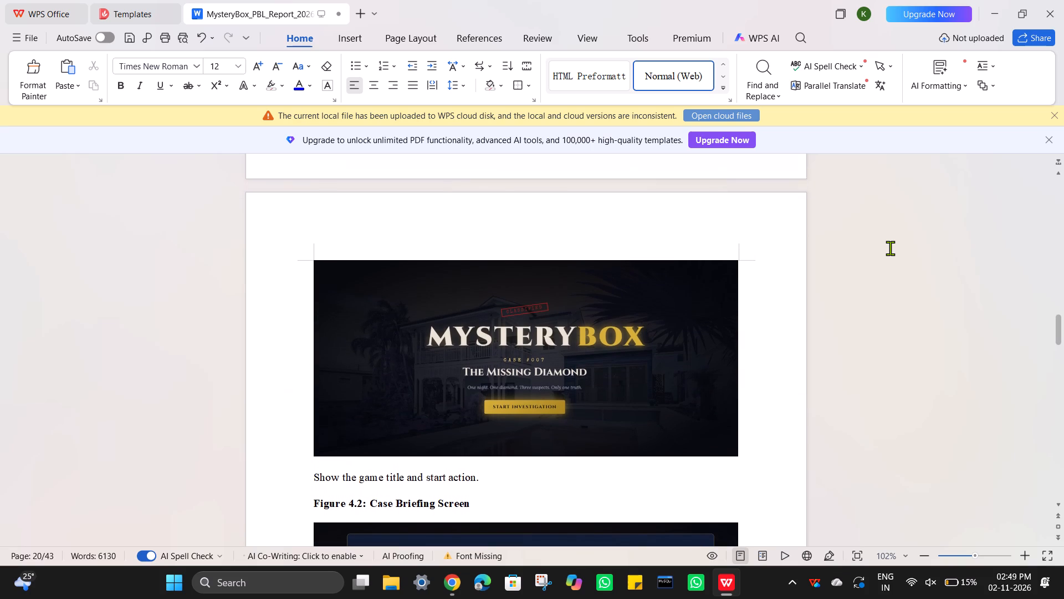
{"action": "scroll", "coordinate": [890, 248], "scroll_direction": "down", "scroll_amount": 1}
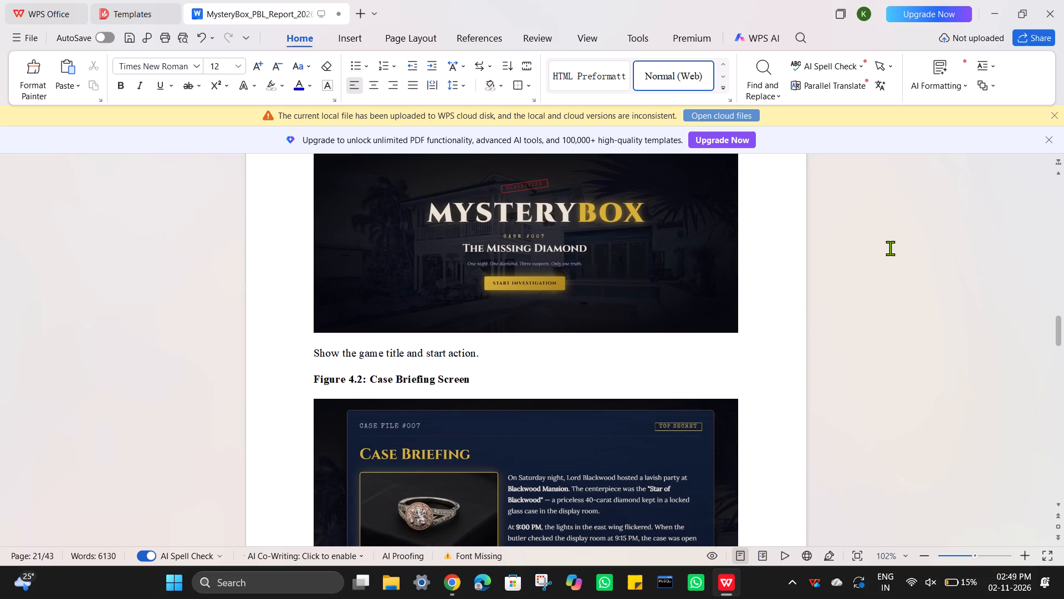
{"action": "scroll", "coordinate": [890, 248], "scroll_direction": "up", "scroll_amount": 3}
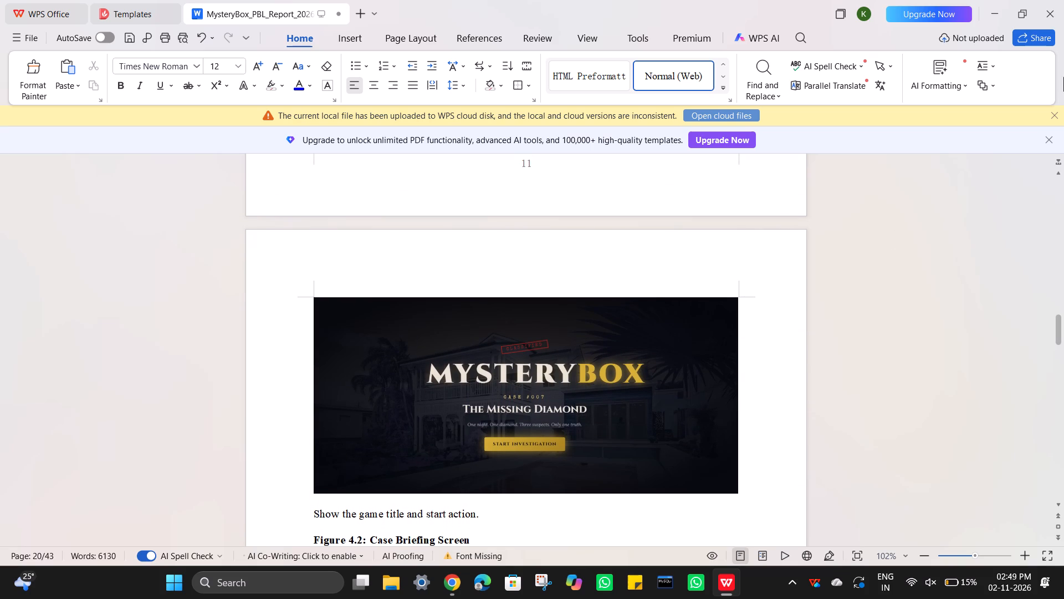
Dismiss the cloud file inconsistency notice and the upgrade banner above the document.
{"action": "left_click", "coordinate": [1054, 113]}
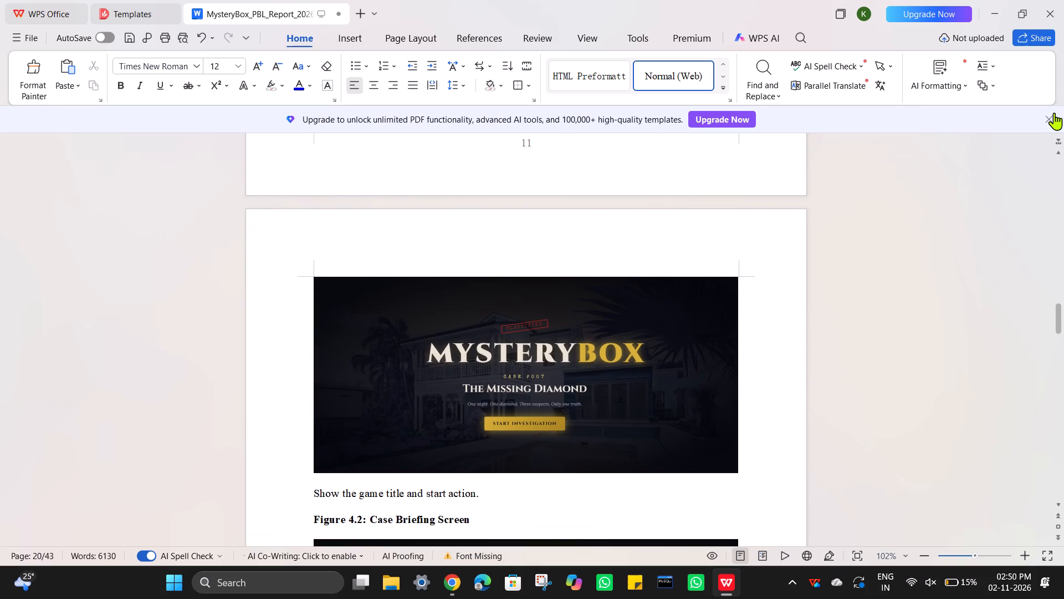
{"action": "left_click", "coordinate": [1045, 121]}
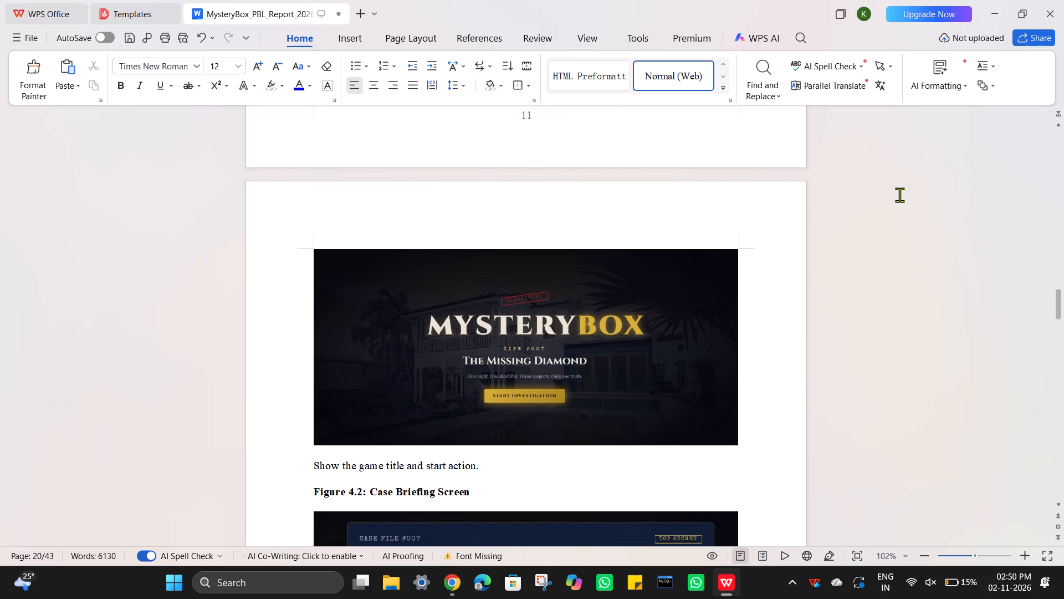
Move the caption "Figure 4.1: Landing Screen" from the end of the 4.3 introduction to directly below the landing screen image.
{"action": "scroll", "coordinate": [899, 195], "scroll_direction": "up", "scroll_amount": 4}
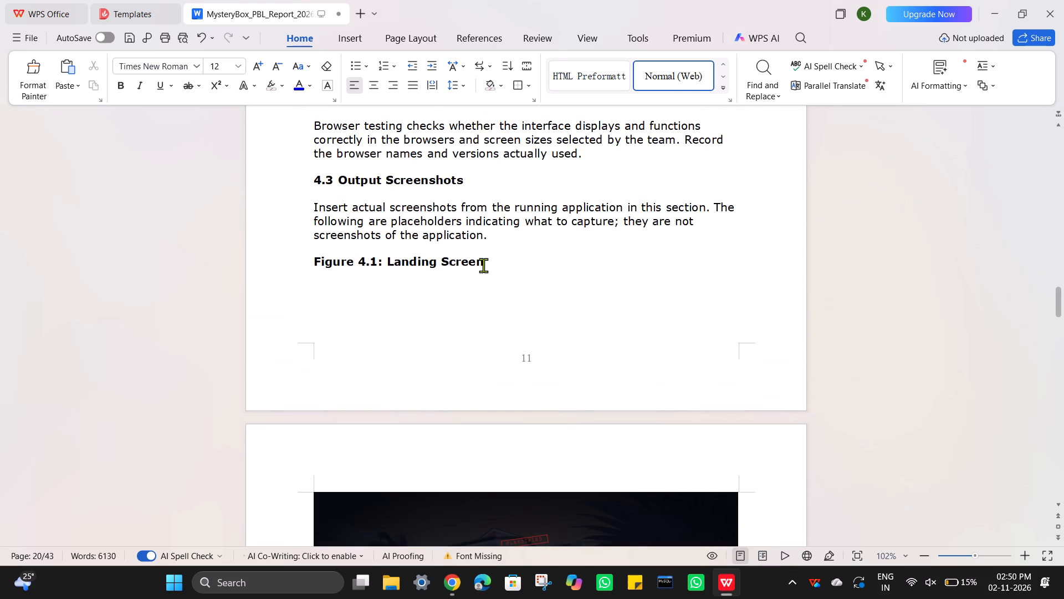
{"action": "left_click_drag", "start_coordinate": [488, 265], "coordinate": [311, 268]}
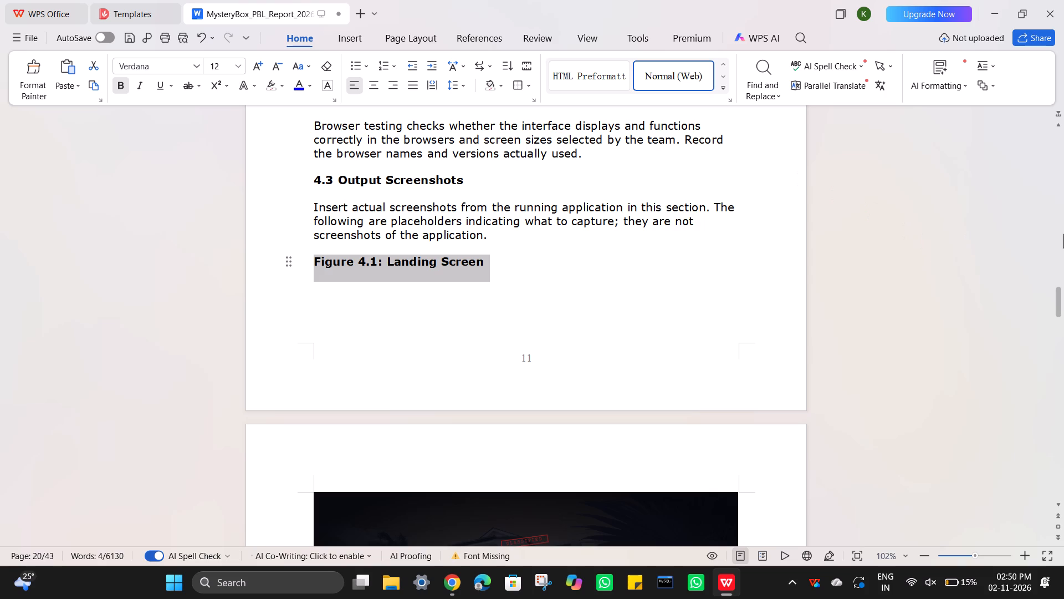
{"action": "key", "text": "ctrl+c"}
{"action": "key", "text": "BackSpace"}
{"action": "scroll", "coordinate": [910, 273], "scroll_direction": "right", "scroll_amount": 1}
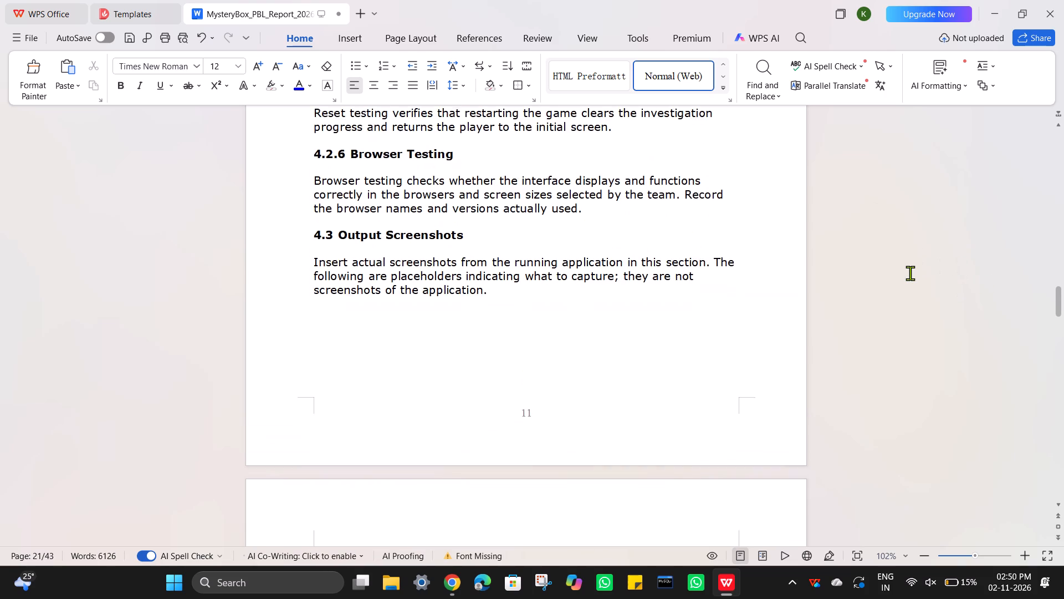
{"action": "scroll", "coordinate": [910, 273], "scroll_direction": "right", "scroll_amount": 1}
{"action": "scroll", "coordinate": [910, 273], "scroll_direction": "down", "scroll_amount": 1}
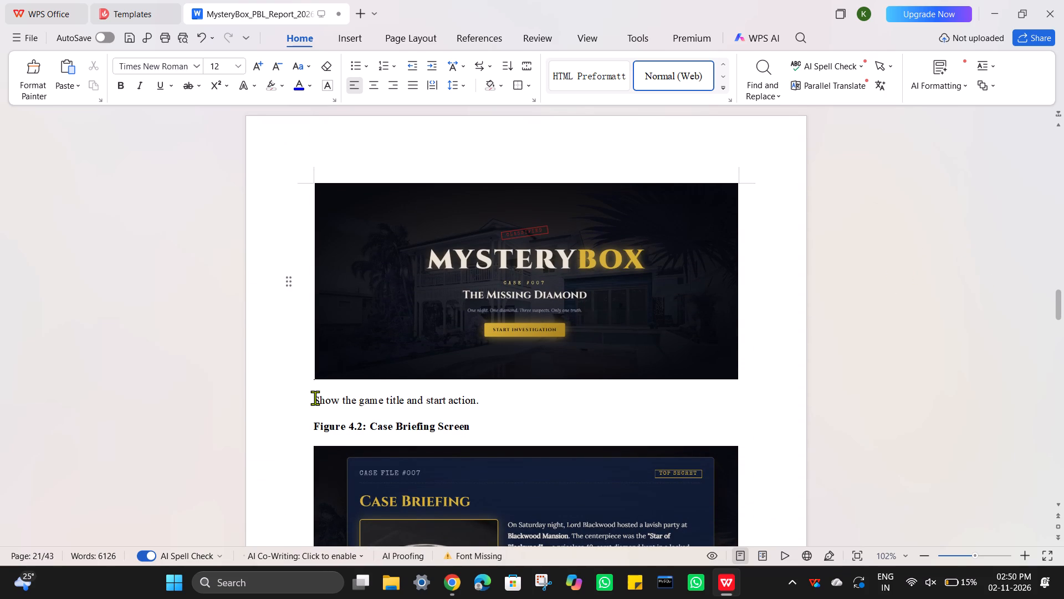
{"action": "left_click", "coordinate": [314, 397]}
{"action": "key", "text": "Return"}
{"action": "key", "text": "Up"}
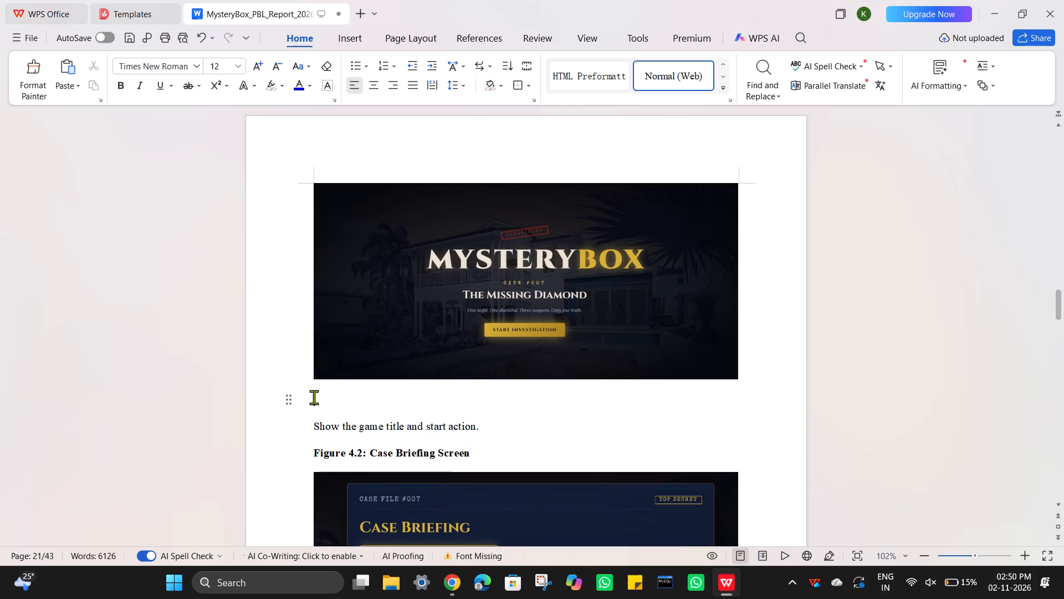
{"action": "key", "text": "ctrl+v"}
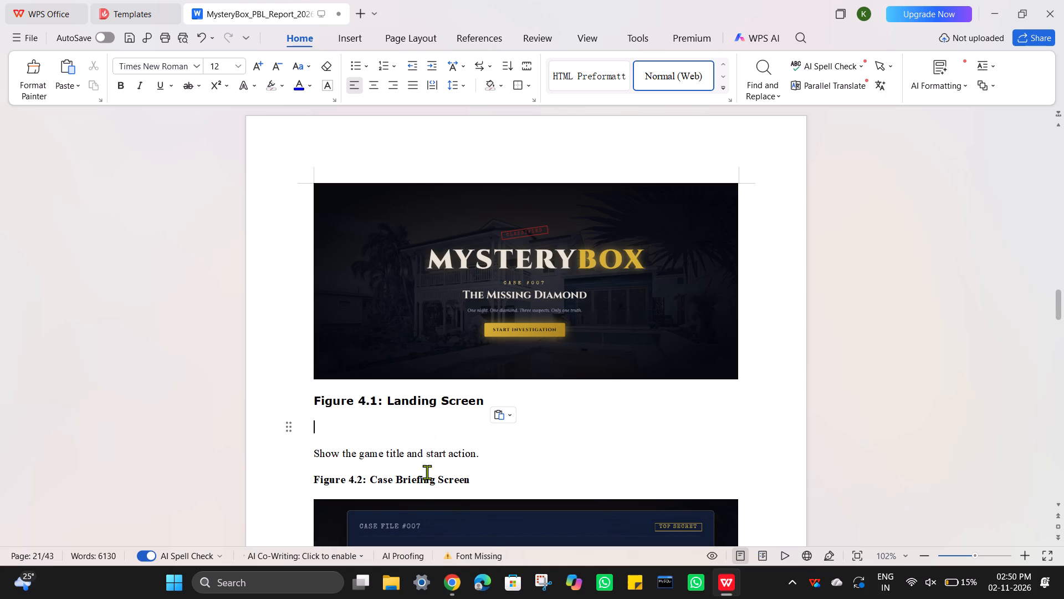
{"action": "key", "text": "BackSpace"}
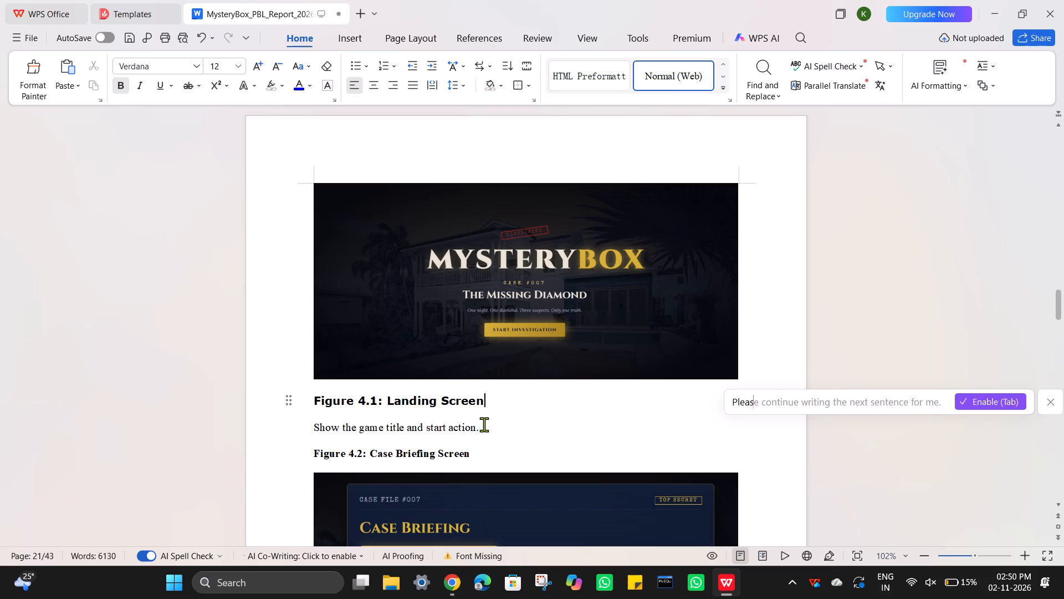
Copy the line "Show the game title and start action." below the Figure 4.1 caption and delete it from there.
{"action": "left_click", "coordinate": [484, 424]}
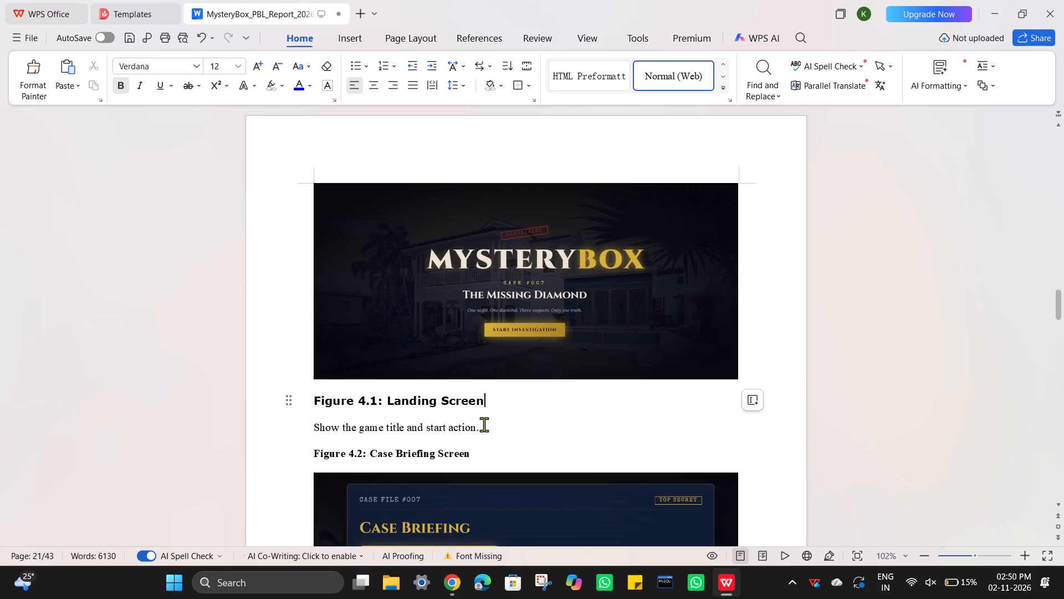
{"action": "left_click", "coordinate": [317, 429]}
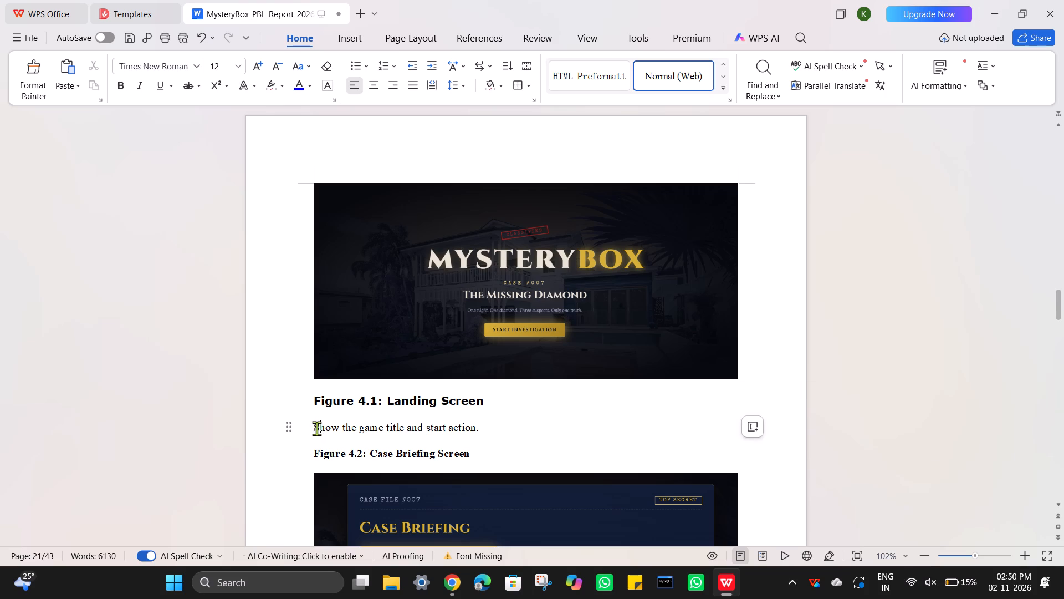
{"action": "left_click_drag", "start_coordinate": [317, 428], "coordinate": [480, 429]}
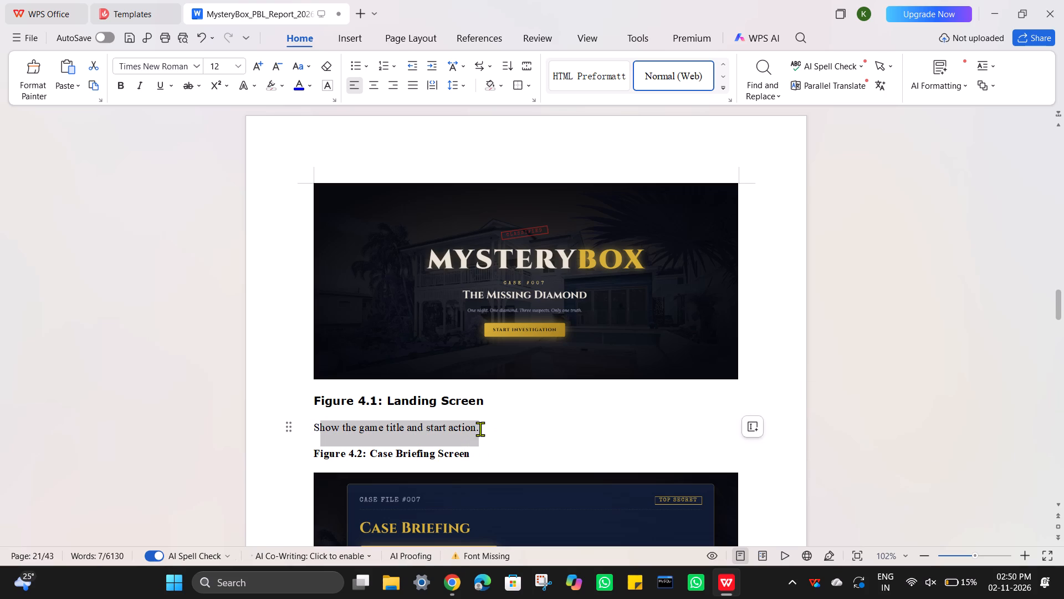
{"action": "left_click_drag", "start_coordinate": [480, 429], "coordinate": [477, 430]}
{"action": "left_click", "coordinate": [478, 431]}
{"action": "left_click_drag", "start_coordinate": [478, 431], "coordinate": [300, 424]}
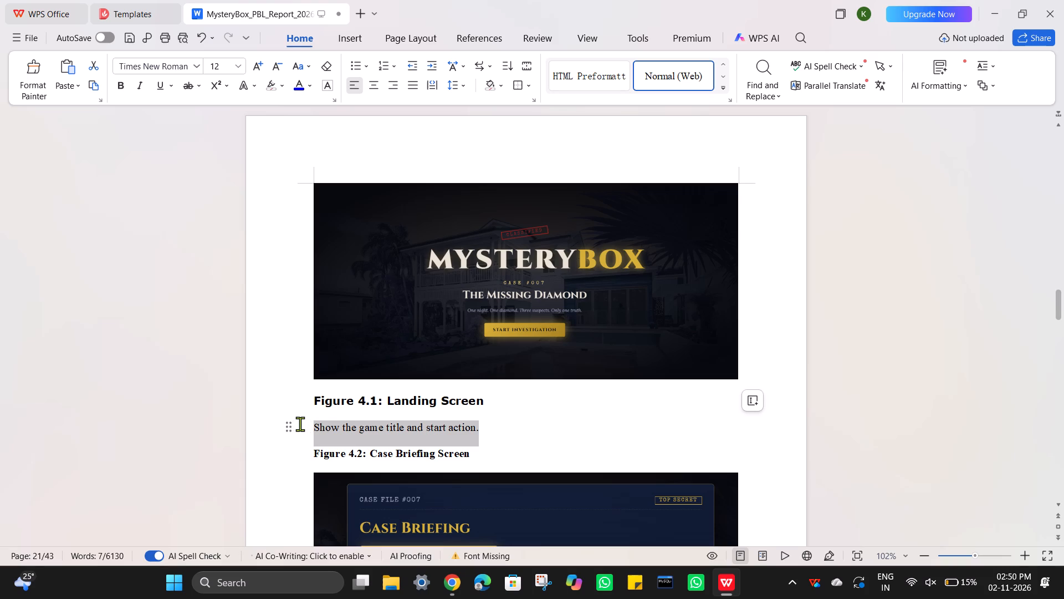
{"action": "left_click_drag", "start_coordinate": [300, 424], "coordinate": [301, 424]}
{"action": "key", "text": "ctrl+c"}
{"action": "key", "text": "BackSpace"}
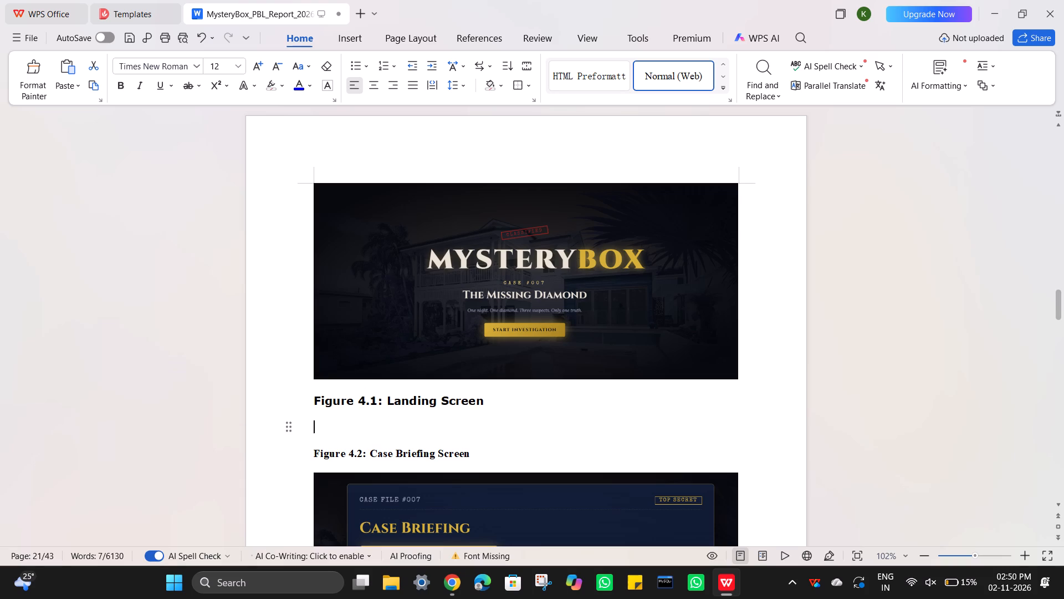
Remove the empty line below the Figure 4.1 caption and paste "Show the game title and start action." above the landing screen image.
{"action": "key", "text": "BackSpace"}
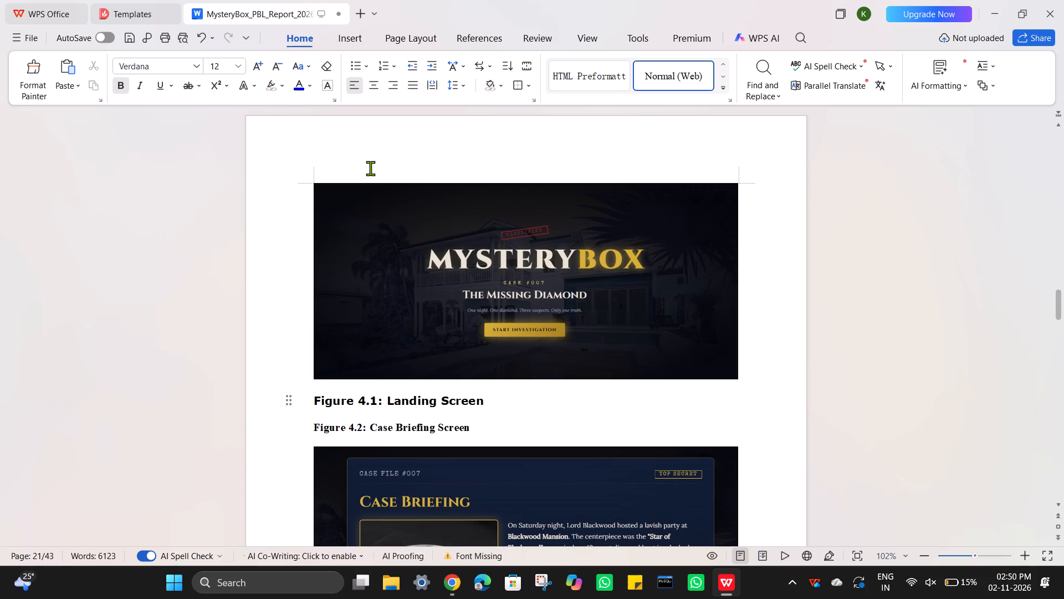
{"action": "left_click", "coordinate": [370, 168]}
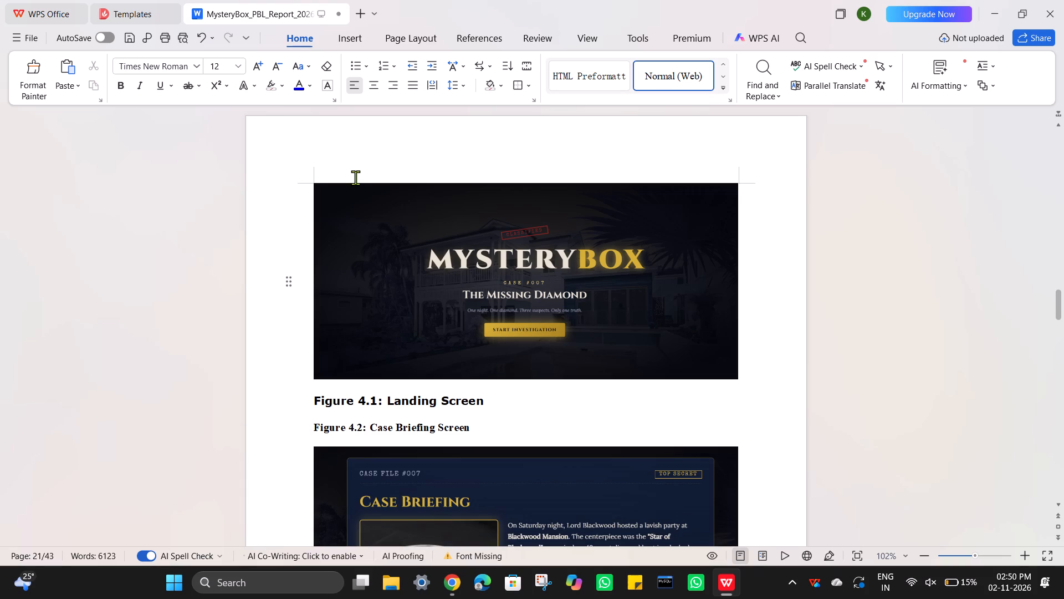
{"action": "key", "text": "Return"}
{"action": "left_click", "coordinate": [356, 169]}
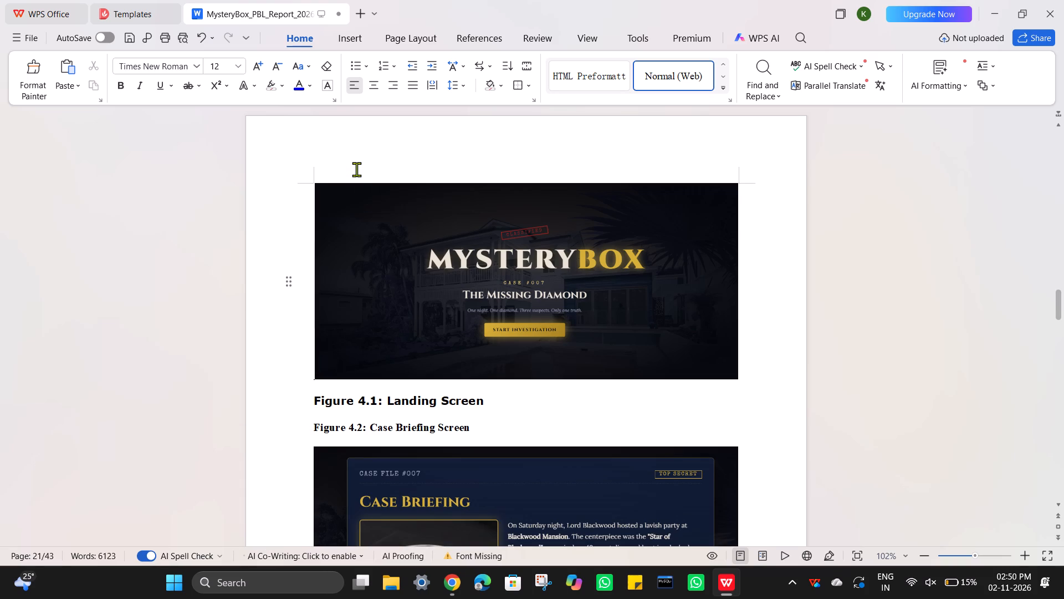
{"action": "scroll", "coordinate": [356, 169], "scroll_direction": "up", "scroll_amount": 2}
{"action": "left_click", "coordinate": [356, 169]}
{"action": "key", "text": "Return"}
{"action": "key", "text": "Return"}
{"action": "key", "text": "Return"}
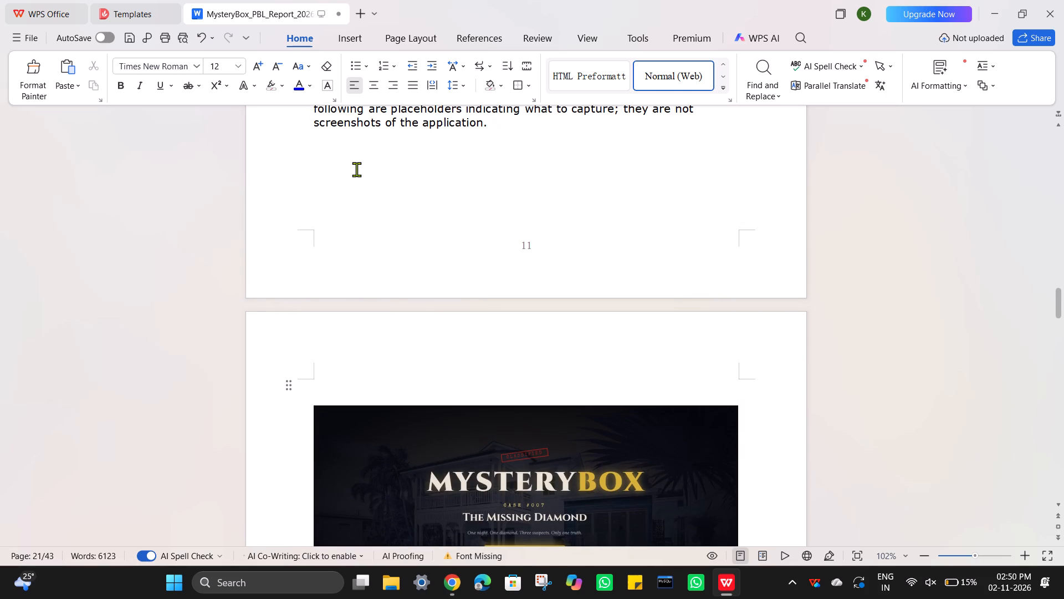
{"action": "key", "text": "ctrl+v"}
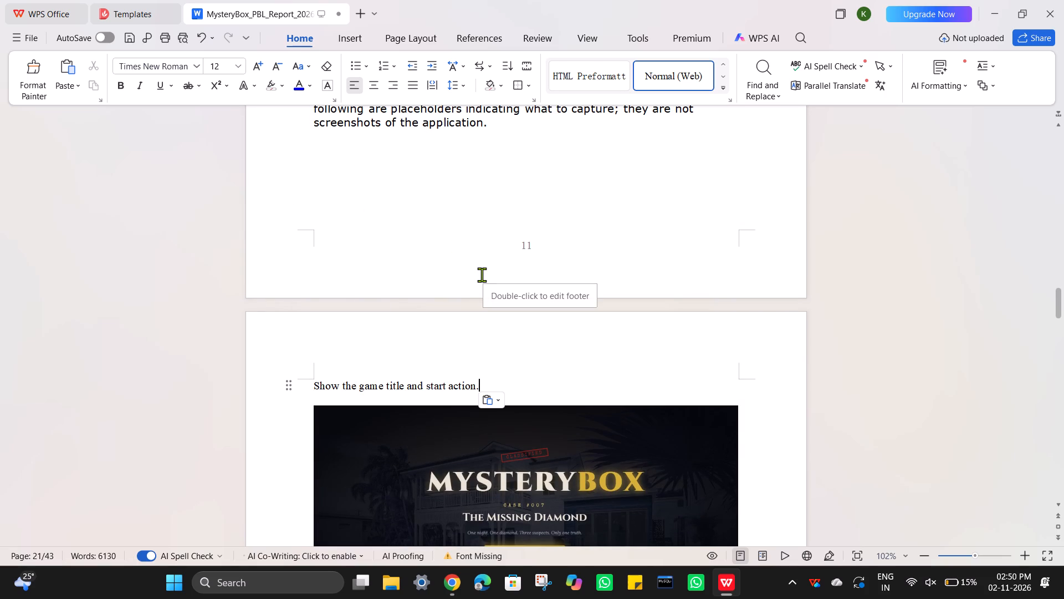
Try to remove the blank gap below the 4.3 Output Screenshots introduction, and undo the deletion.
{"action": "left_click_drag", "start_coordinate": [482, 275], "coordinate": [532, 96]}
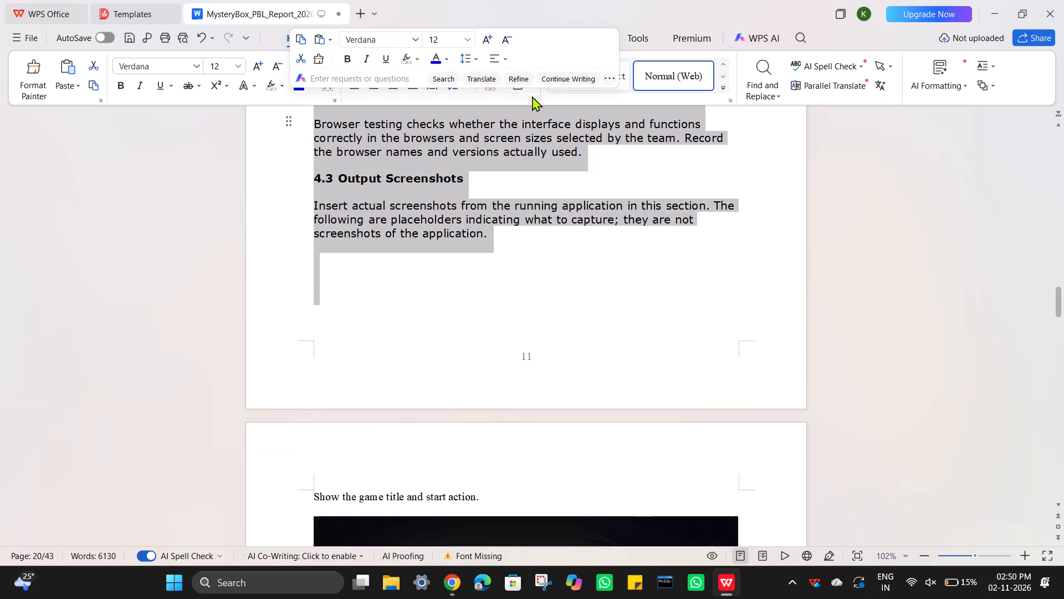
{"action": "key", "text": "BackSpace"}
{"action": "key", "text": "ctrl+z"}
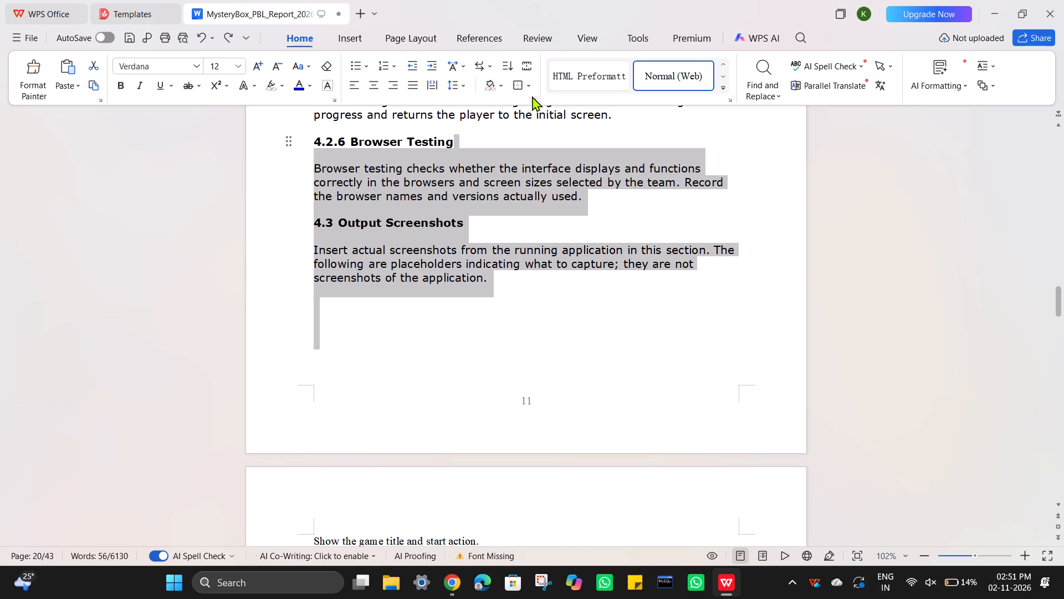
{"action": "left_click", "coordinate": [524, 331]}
Capture a screenshot of the landing screen image above the Figure 4.1 caption.
{"action": "scroll", "coordinate": [524, 331], "scroll_direction": "down", "scroll_amount": 5}
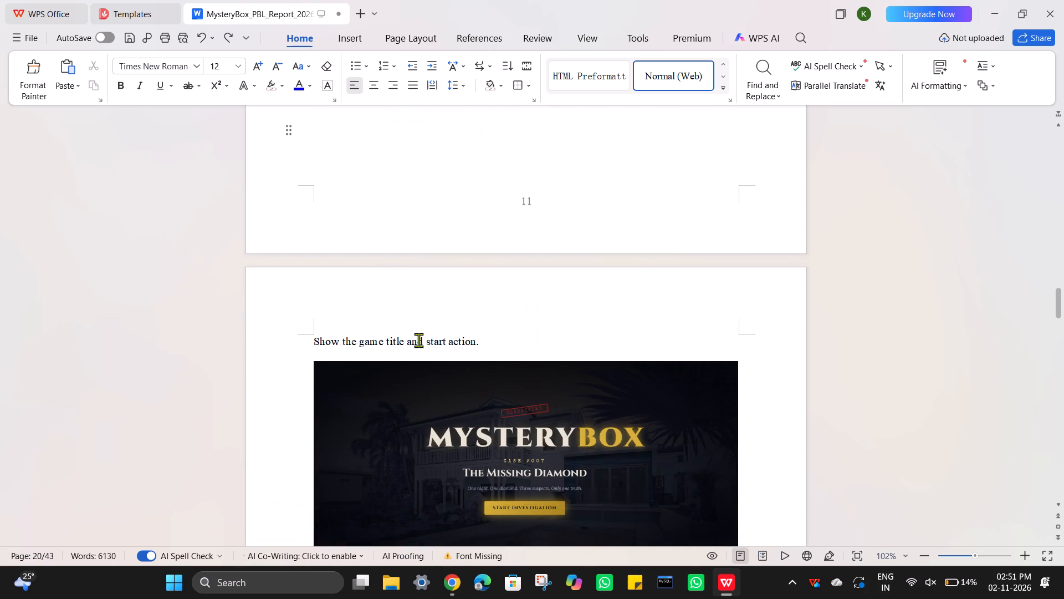
{"action": "scroll", "coordinate": [418, 340], "scroll_direction": "down", "scroll_amount": 2}
{"action": "key", "text": "Print"}
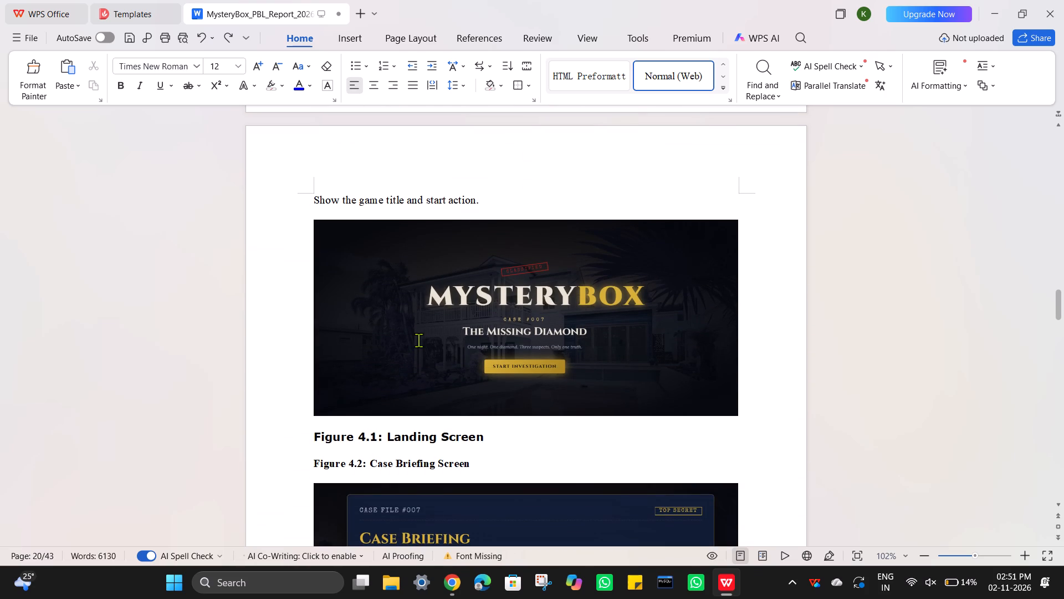
{"action": "left_click_drag", "start_coordinate": [312, 222], "coordinate": [477, 327]}
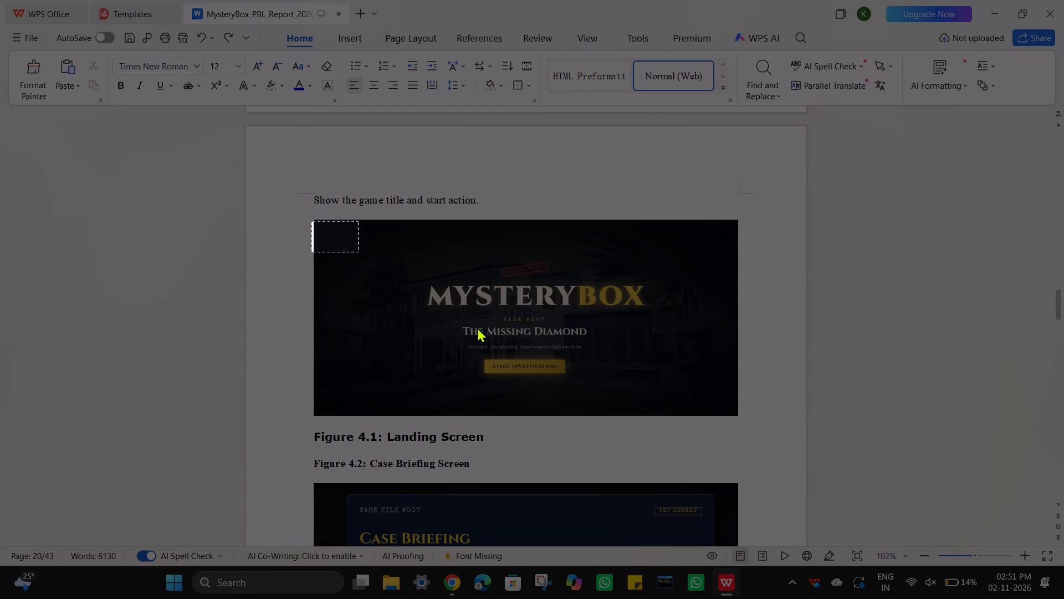
{"action": "left_click_drag", "start_coordinate": [477, 327], "coordinate": [734, 417]}
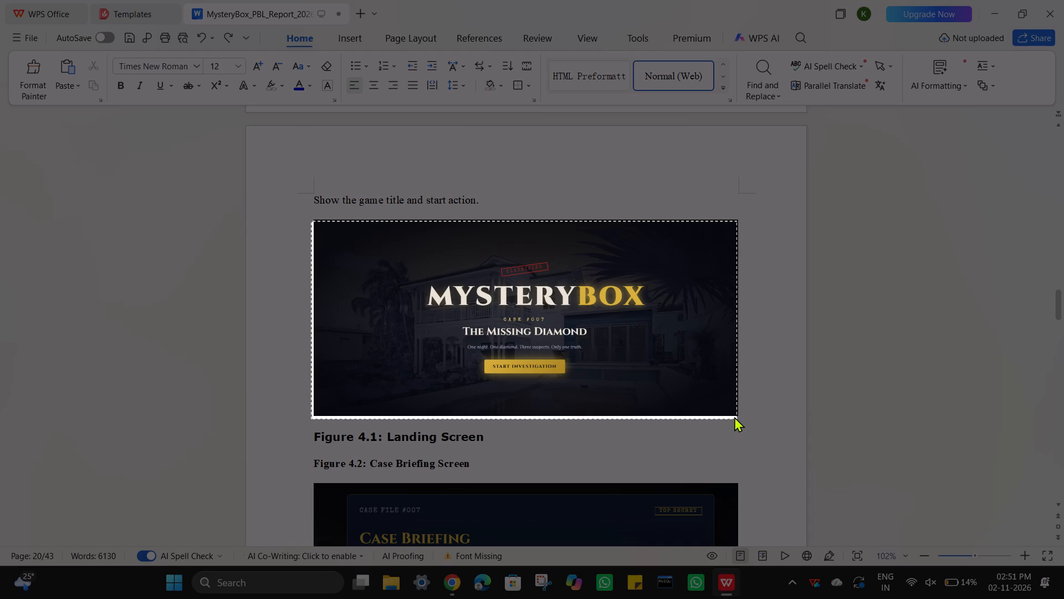
{"action": "left_click_drag", "start_coordinate": [734, 417], "coordinate": [727, 403]}
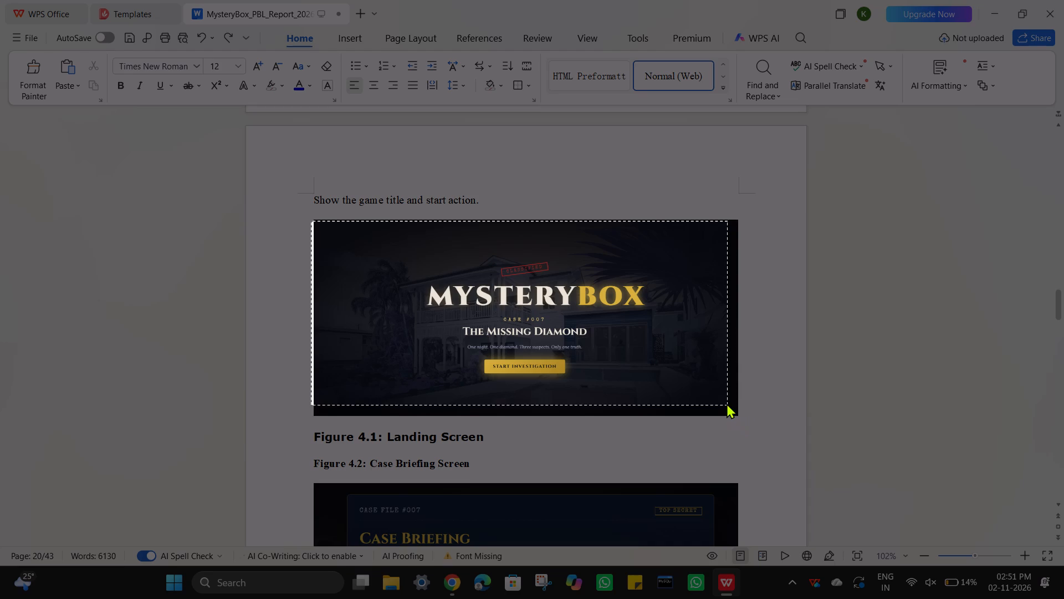
{"action": "left_click_drag", "start_coordinate": [727, 403], "coordinate": [739, 415]}
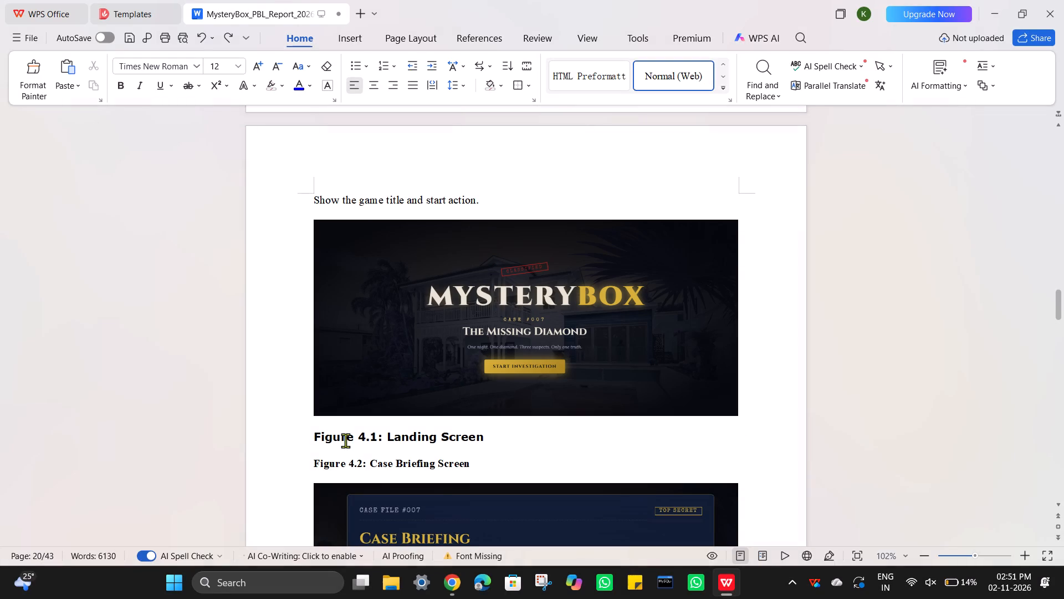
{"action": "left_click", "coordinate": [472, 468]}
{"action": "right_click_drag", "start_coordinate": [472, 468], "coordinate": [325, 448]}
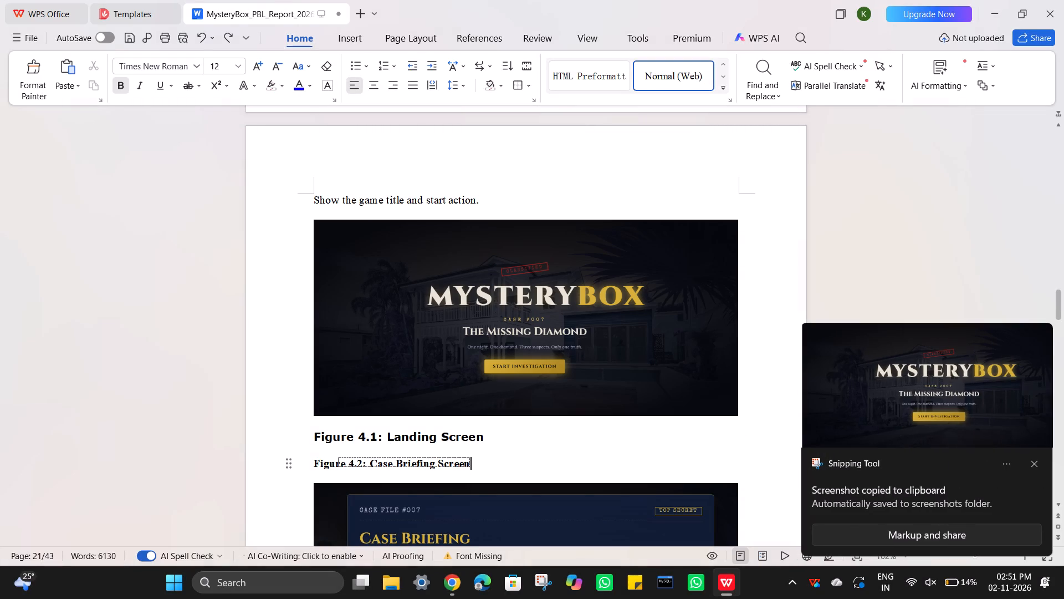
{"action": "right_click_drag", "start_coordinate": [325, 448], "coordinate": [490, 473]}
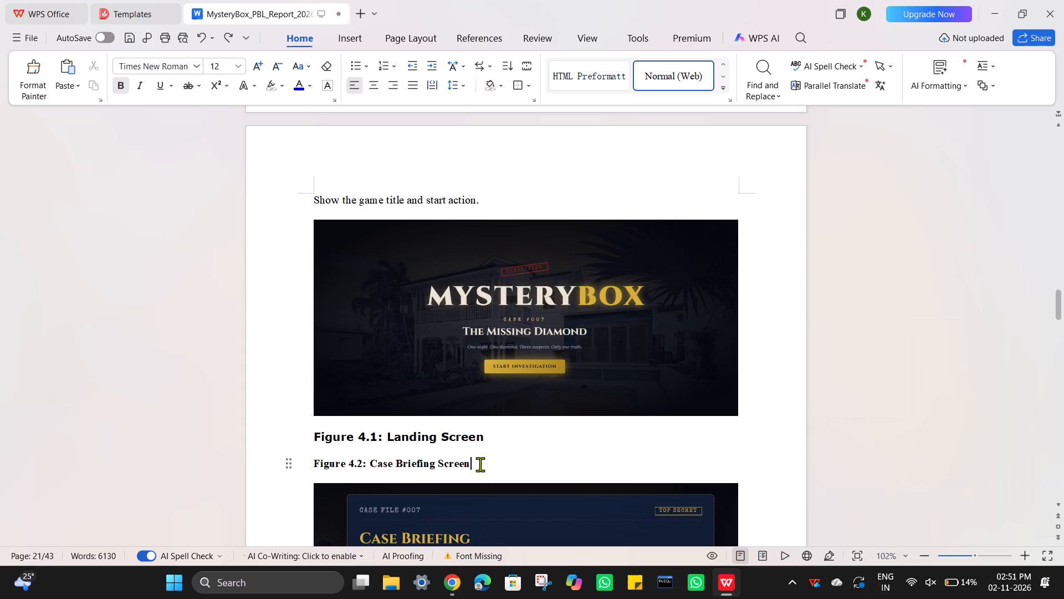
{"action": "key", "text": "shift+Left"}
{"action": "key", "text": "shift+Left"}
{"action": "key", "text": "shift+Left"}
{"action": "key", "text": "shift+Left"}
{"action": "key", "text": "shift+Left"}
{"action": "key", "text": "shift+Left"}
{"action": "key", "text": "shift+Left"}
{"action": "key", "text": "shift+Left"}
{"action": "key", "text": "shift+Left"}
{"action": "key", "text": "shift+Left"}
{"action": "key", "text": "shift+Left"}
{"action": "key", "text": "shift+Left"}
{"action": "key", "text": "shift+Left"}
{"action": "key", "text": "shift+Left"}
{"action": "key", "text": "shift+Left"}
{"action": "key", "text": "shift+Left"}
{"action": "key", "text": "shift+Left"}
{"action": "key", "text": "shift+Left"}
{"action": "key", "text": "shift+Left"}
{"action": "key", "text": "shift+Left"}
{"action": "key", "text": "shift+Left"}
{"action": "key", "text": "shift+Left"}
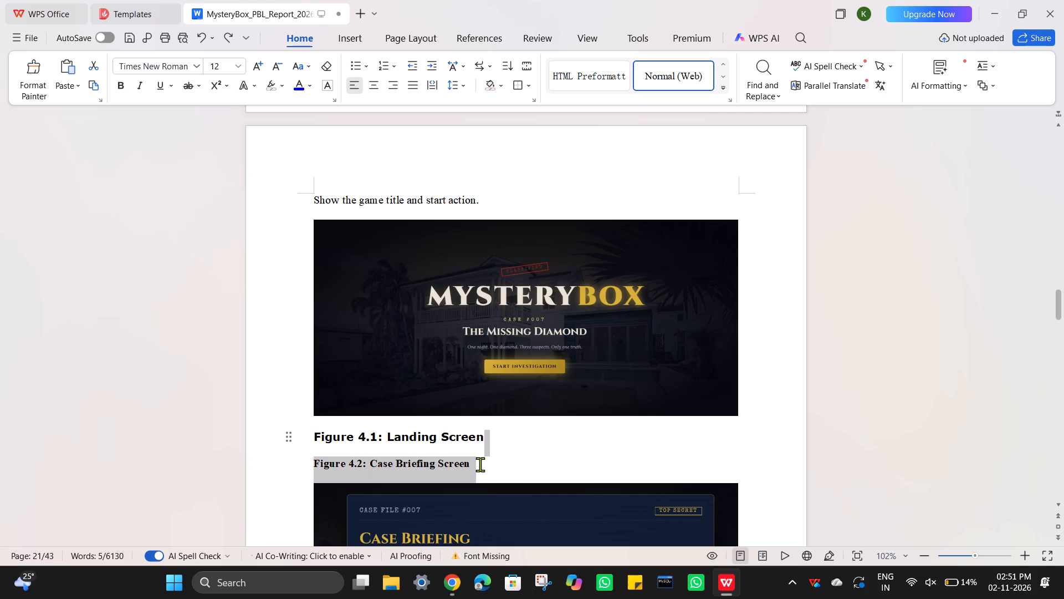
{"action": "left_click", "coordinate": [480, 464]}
Move the caption "Figure 4.2: Case Briefing Screen" from above the case briefing image to directly below it, before its description line.
{"action": "left_click_drag", "start_coordinate": [478, 464], "coordinate": [316, 456]}
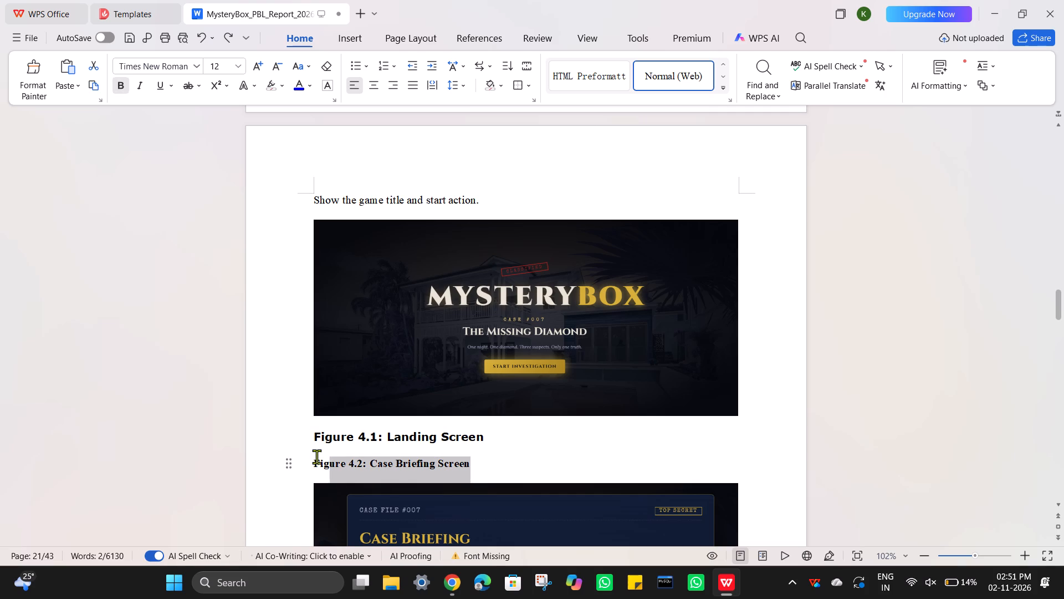
{"action": "left_click_drag", "start_coordinate": [316, 456], "coordinate": [311, 466]}
{"action": "key", "text": "ctrl+c"}
{"action": "left_click", "coordinate": [462, 442]}
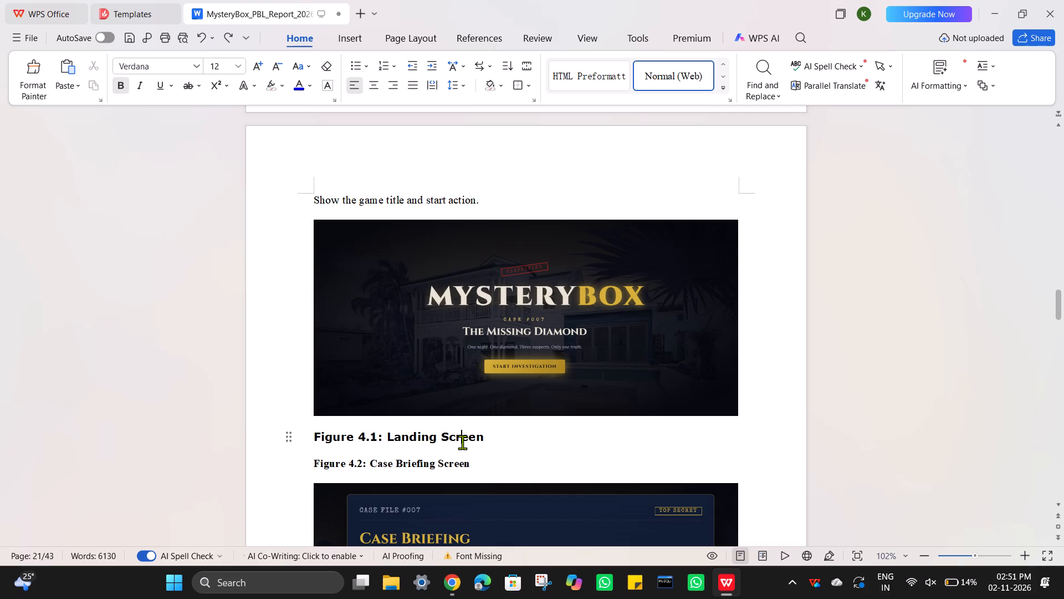
{"action": "left_click", "coordinate": [454, 463]}
{"action": "left_click", "coordinate": [492, 460]}
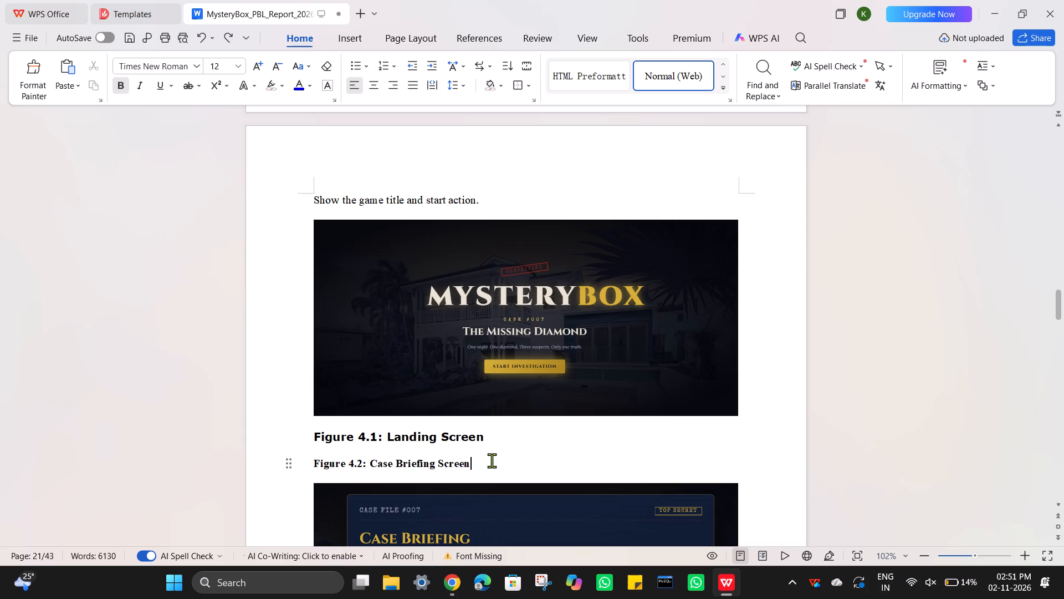
{"action": "left_click_drag", "start_coordinate": [478, 466], "coordinate": [248, 469]}
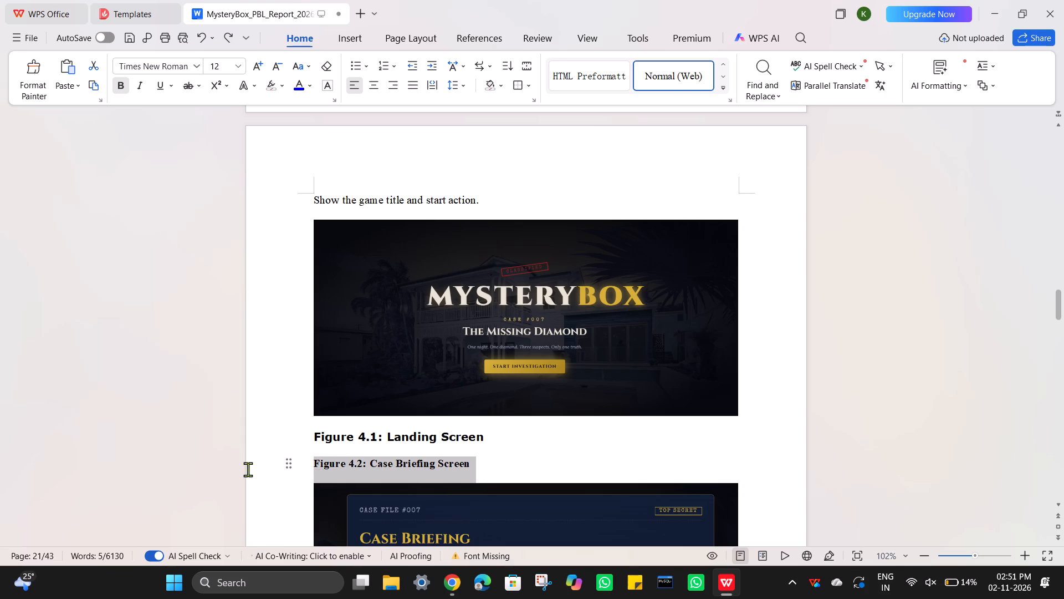
{"action": "left_click_drag", "start_coordinate": [248, 469], "coordinate": [252, 471]}
{"action": "key", "text": "BackSpace"}
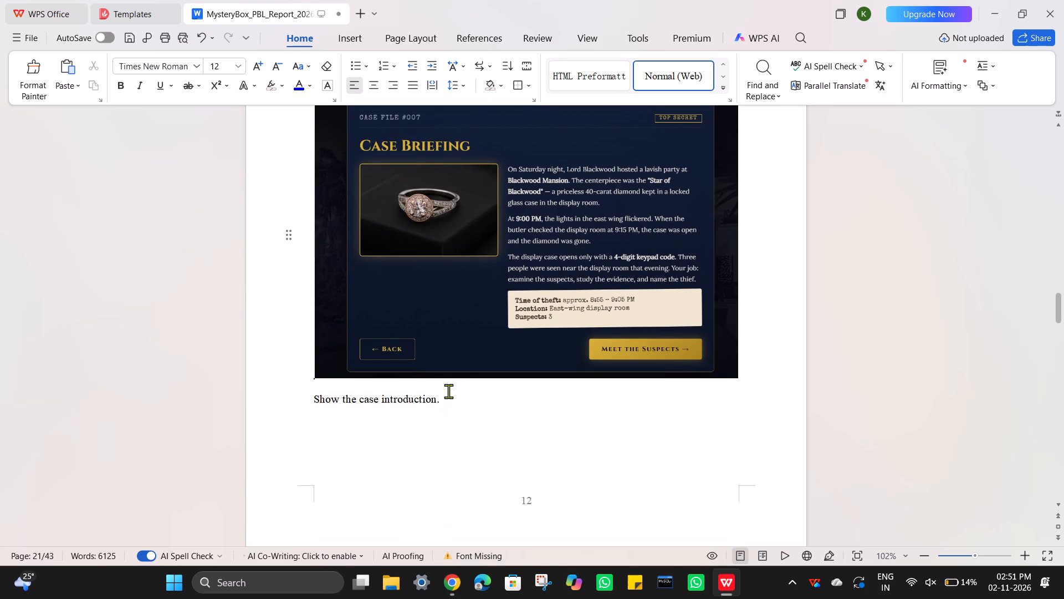
{"action": "left_click", "coordinate": [448, 389]}
{"action": "left_click", "coordinate": [313, 399]}
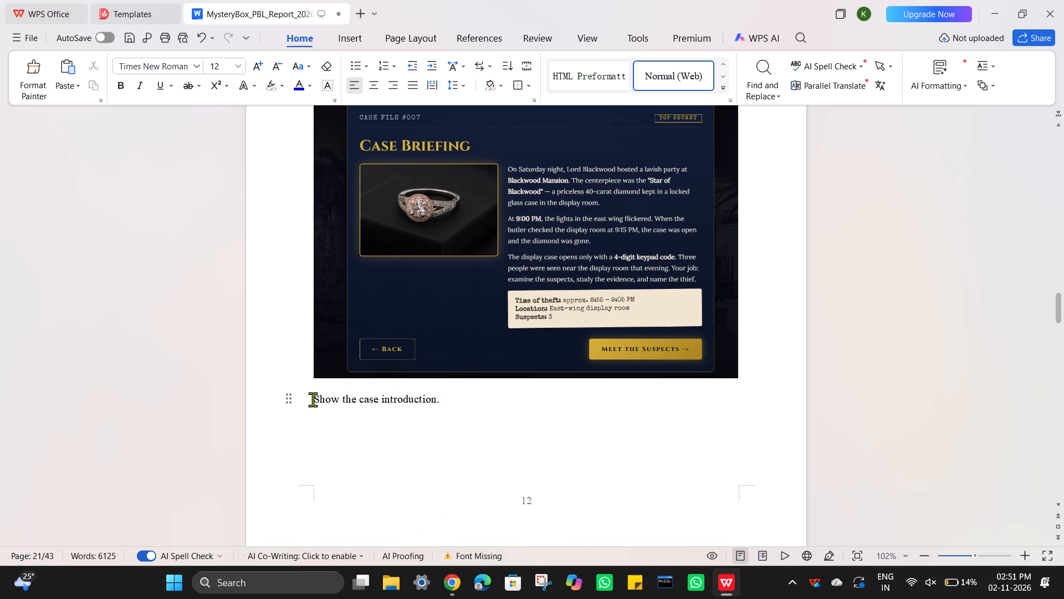
{"action": "key", "text": "Return"}
{"action": "key", "text": "Up"}
{"action": "key", "text": "ctrl+v"}
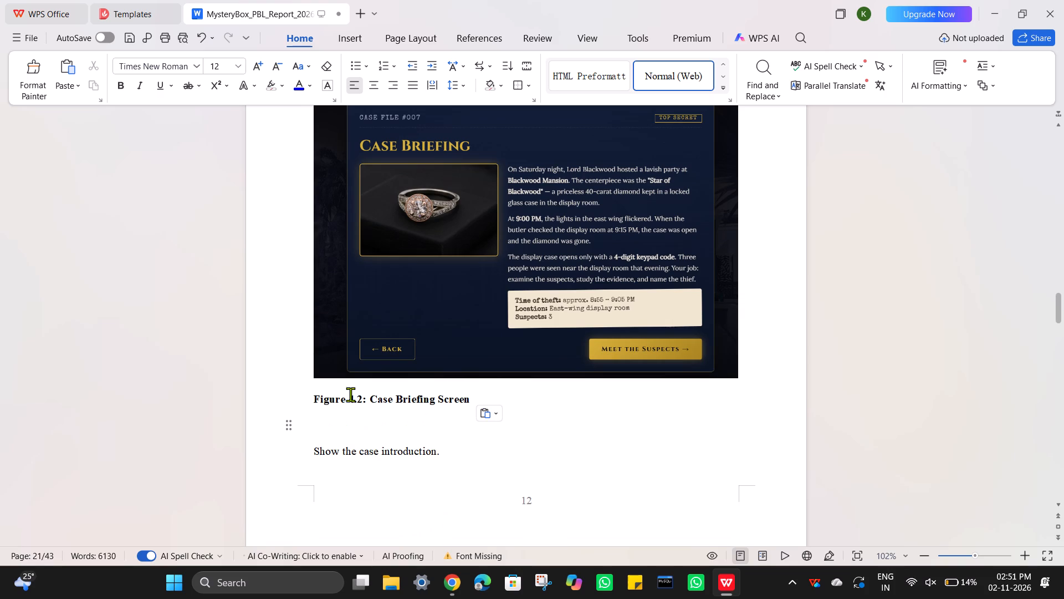
{"action": "left_click", "coordinate": [349, 398]}
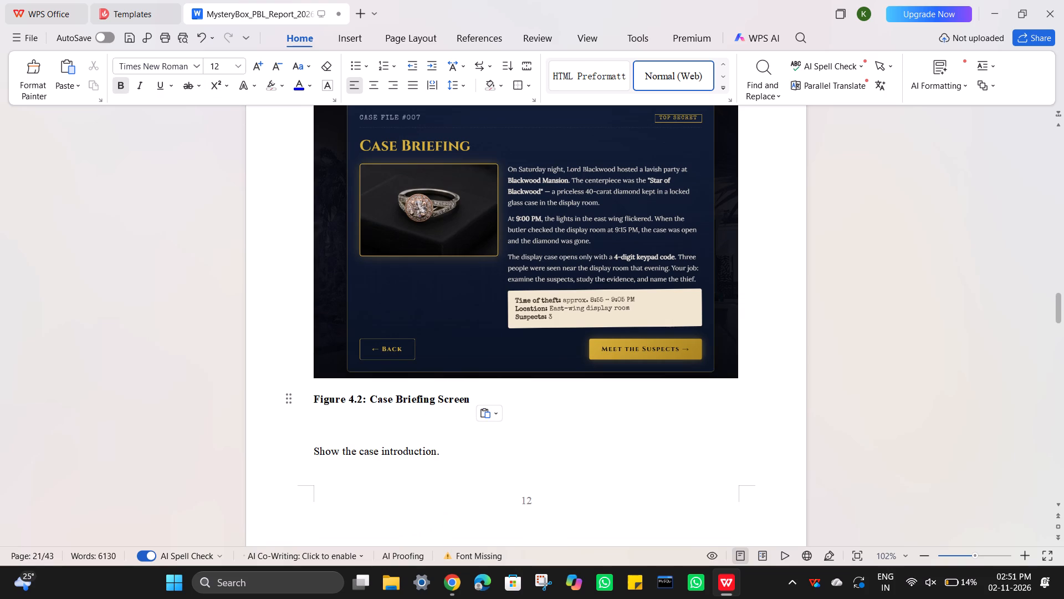
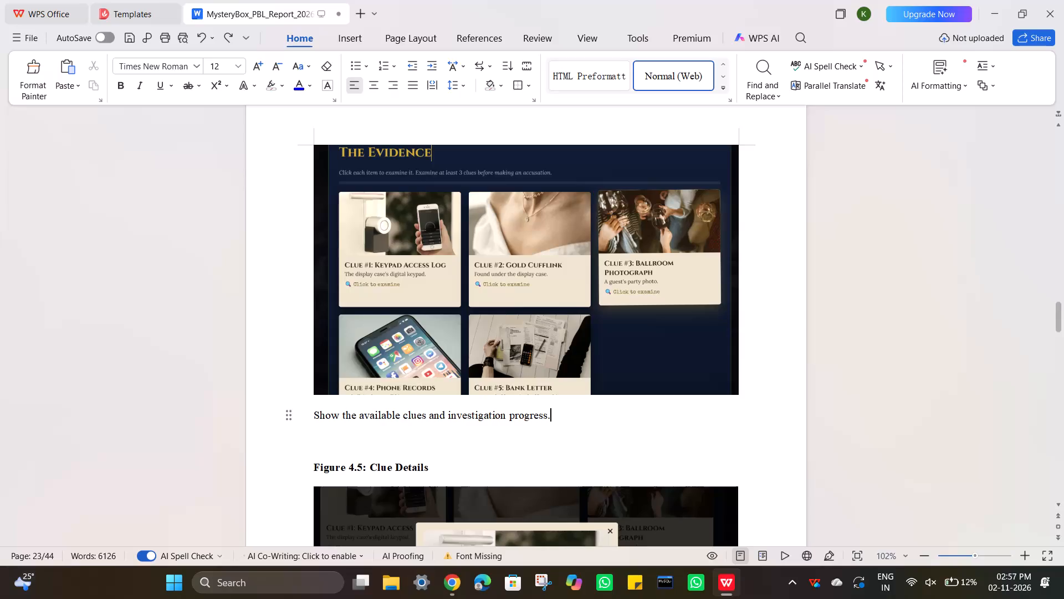
Insert blank lines below the "Figure 4.3: Suspect Screen" caption to open an empty line above the evidence image on the following page.
{"action": "scroll", "coordinate": [501, 353], "scroll_direction": "up", "scroll_amount": 2}
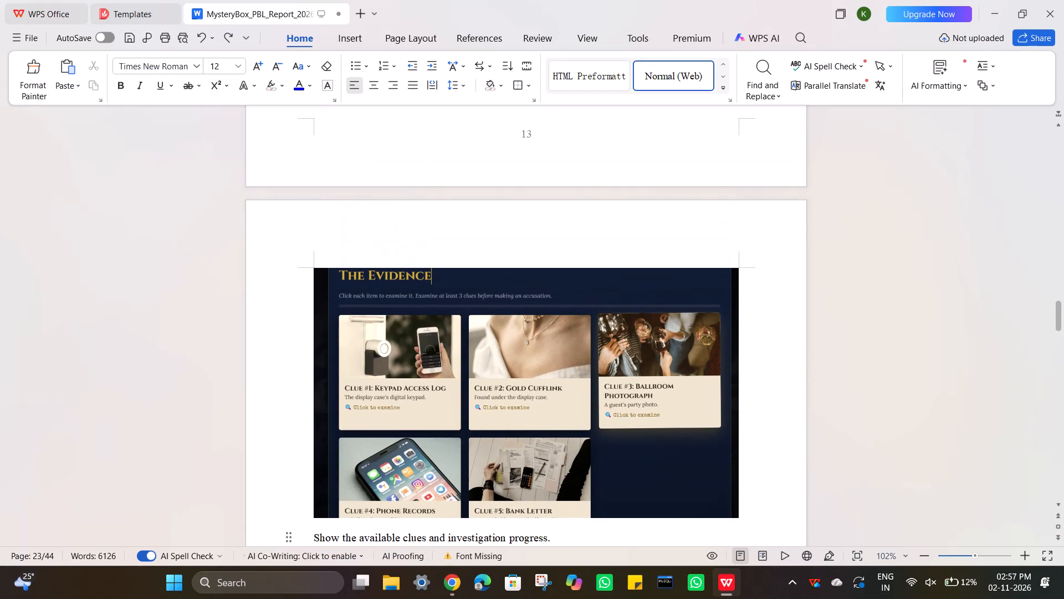
{"action": "scroll", "coordinate": [495, 384], "scroll_direction": "down", "scroll_amount": 1}
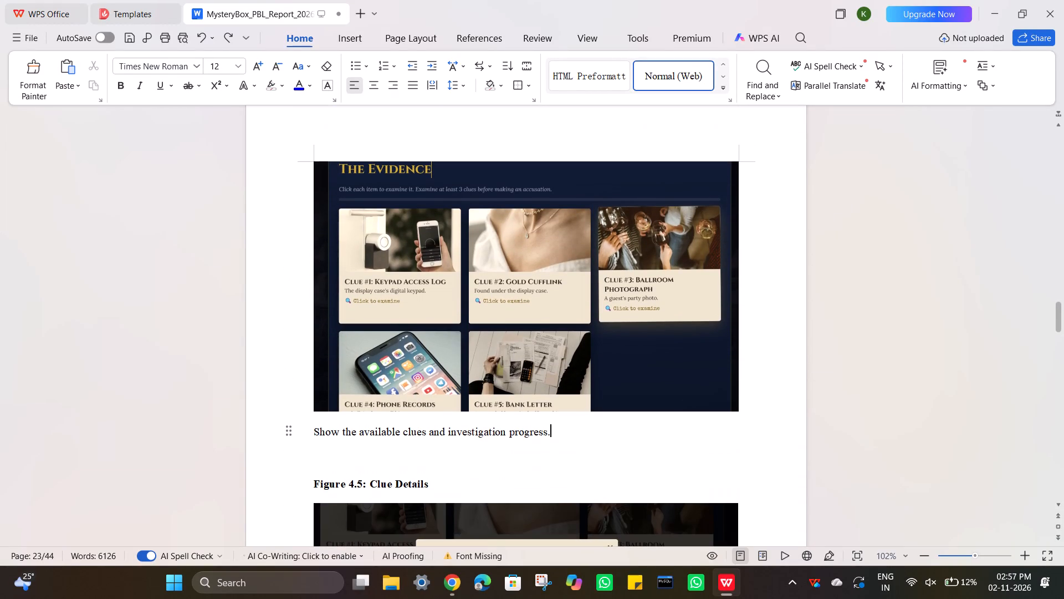
{"action": "scroll", "coordinate": [495, 384], "scroll_direction": "down", "scroll_amount": 1}
{"action": "left_click", "coordinate": [310, 327]}
{"action": "key", "text": "Return"}
{"action": "scroll", "coordinate": [349, 264], "scroll_direction": "up", "scroll_amount": 4}
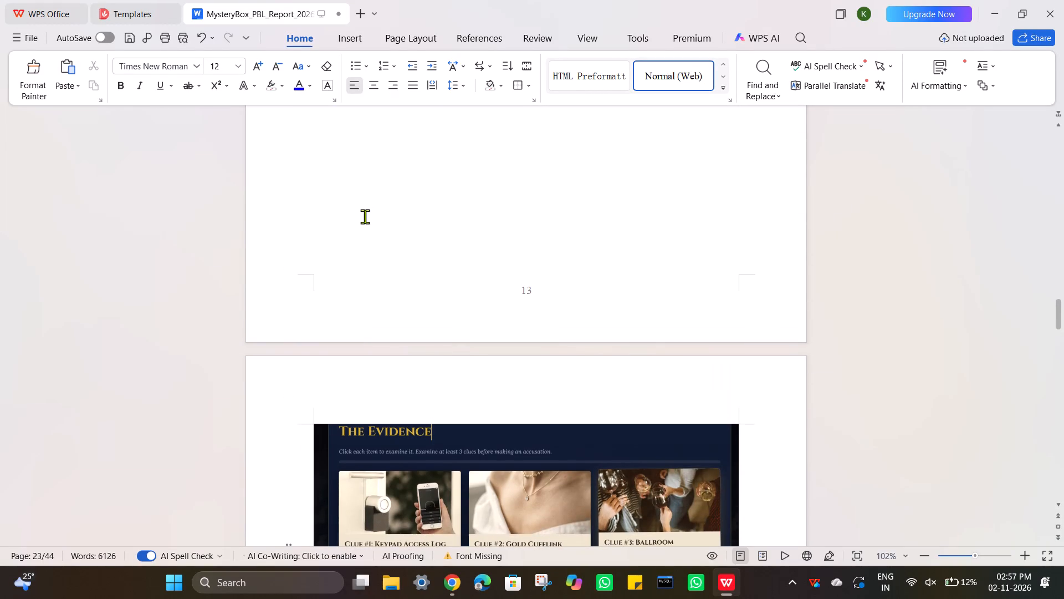
{"action": "scroll", "coordinate": [366, 212], "scroll_direction": "up", "scroll_amount": 2}
{"action": "left_click", "coordinate": [370, 246]}
{"action": "key", "text": "Return"}
{"action": "key", "text": "Return"}
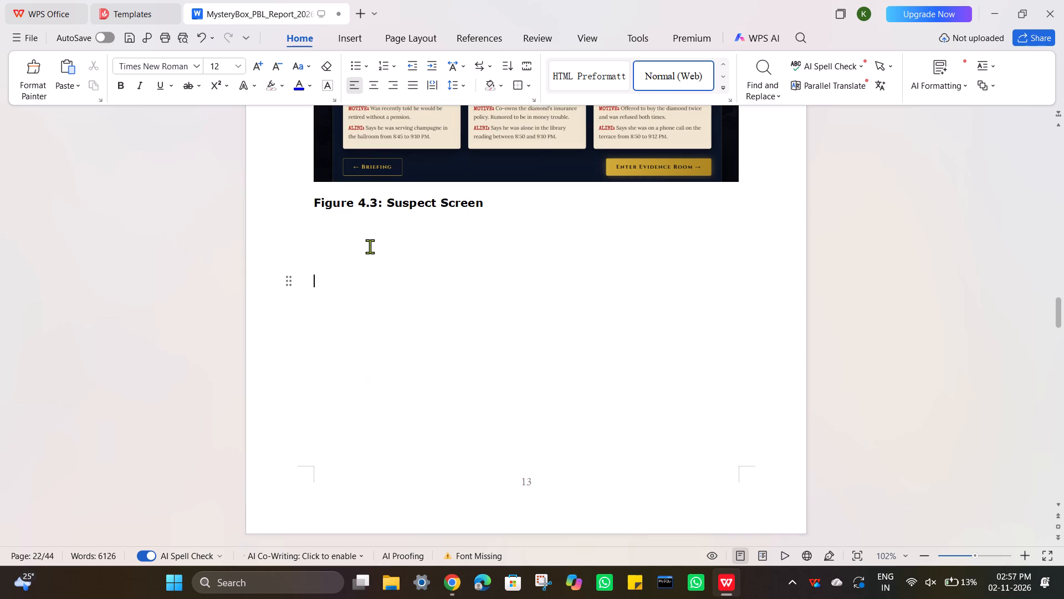
{"action": "key", "text": "Return"}
{"action": "key", "text": "Return"}
{"action": "key", "text": "Return"}
{"action": "key", "text": "Return"}
{"action": "key", "text": "Return"}
{"action": "key", "text": "Return"}
{"action": "key", "text": "Return"}
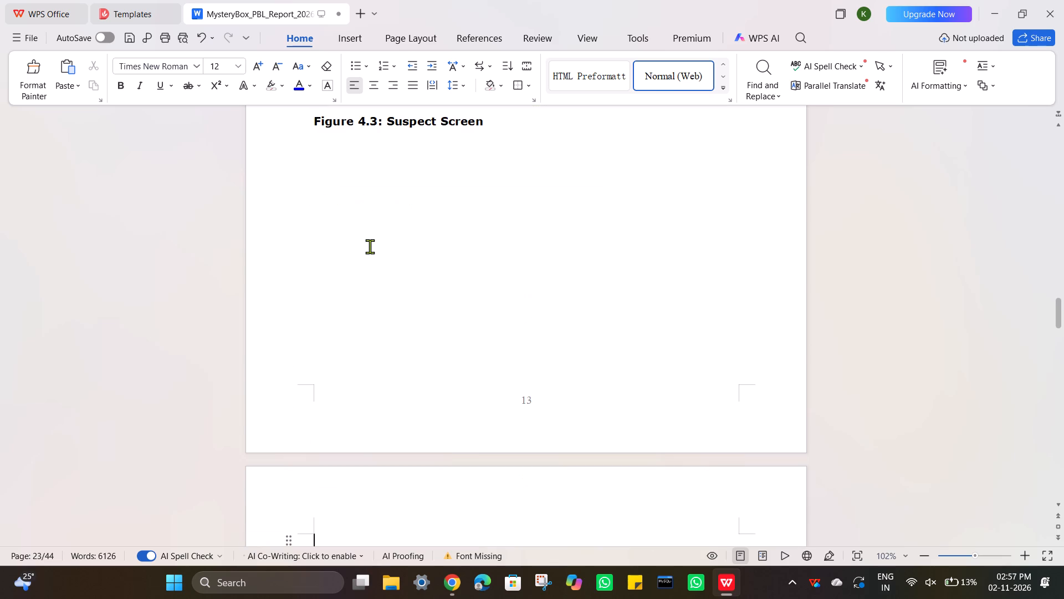
{"action": "scroll", "coordinate": [370, 246], "scroll_direction": "down", "scroll_amount": 3}
{"action": "scroll", "coordinate": [370, 246], "scroll_direction": "up", "scroll_amount": 4}
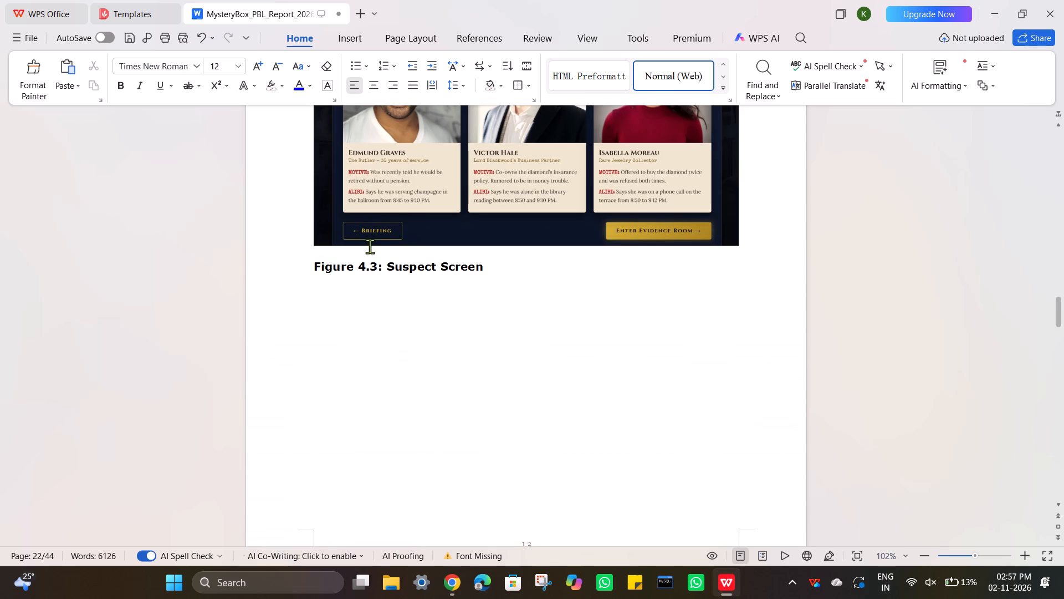
Copy the caption "Figure 4.3: Suspect Screen" onto the empty line above the evidence image.
{"action": "left_click_drag", "start_coordinate": [501, 267], "coordinate": [309, 280]}
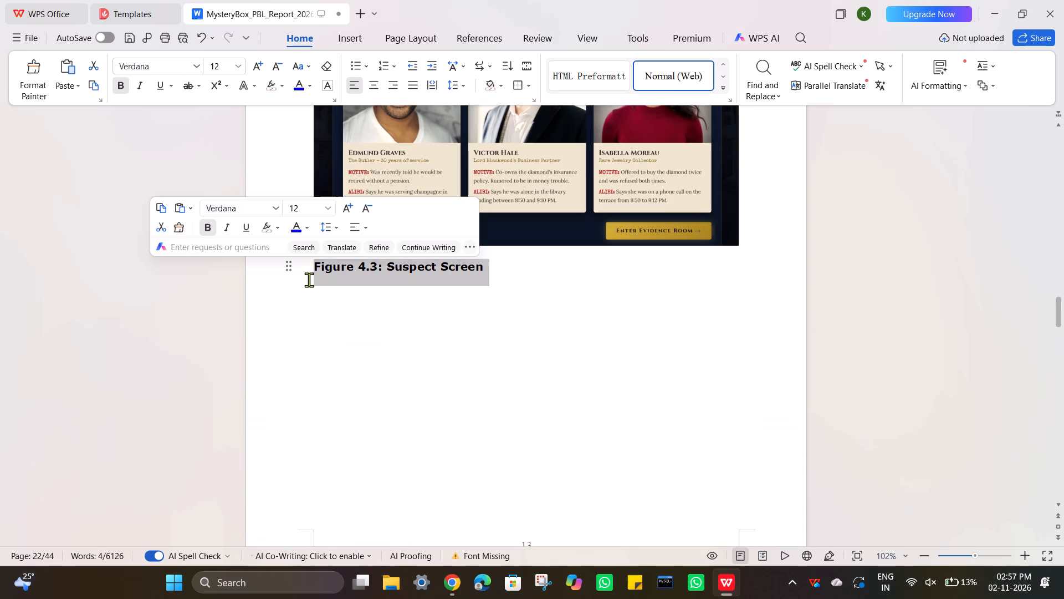
{"action": "key", "text": "ctrl+c"}
{"action": "scroll", "coordinate": [571, 409], "scroll_direction": "down", "scroll_amount": 4}
{"action": "left_click", "coordinate": [430, 446]}
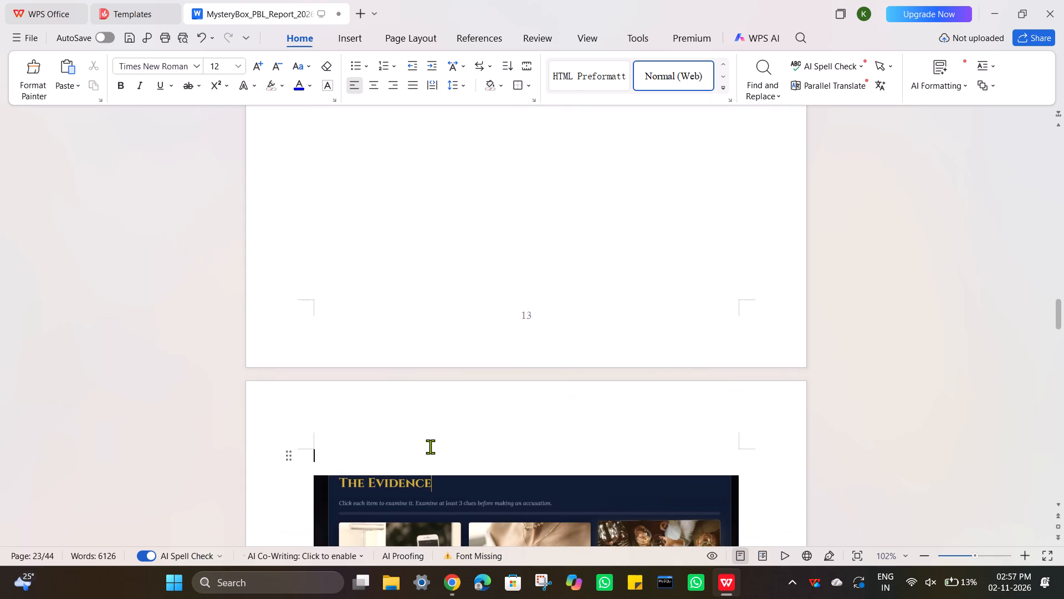
{"action": "key", "text": "ctrl+v"}
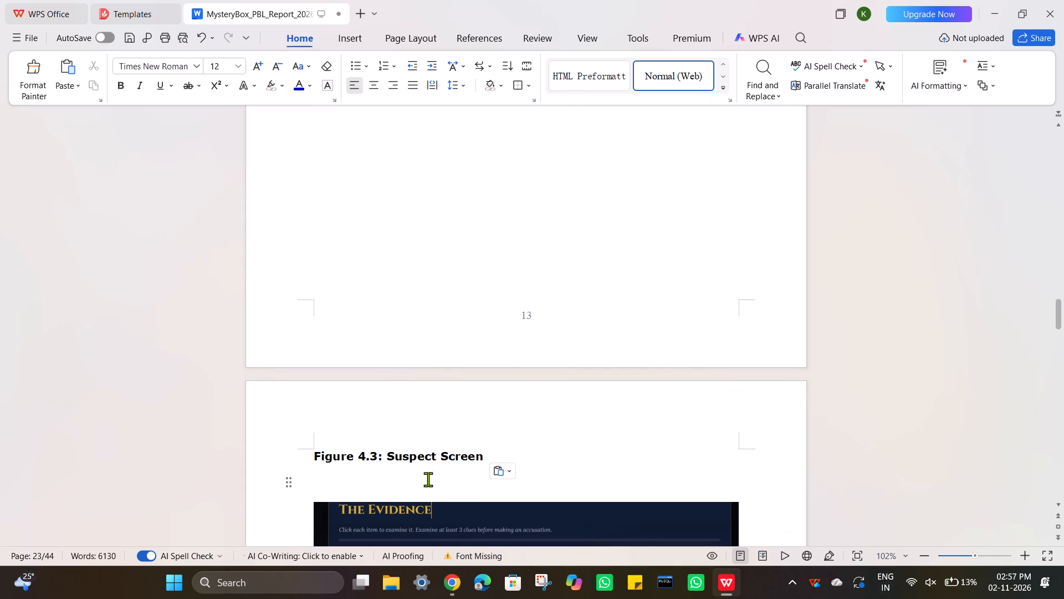
Replace the title "Suspect Screen" in the copied caption with "THE EVIDENCE".
{"action": "key", "text": "BackSpace"}
{"action": "key", "text": "BackSpace"}
{"action": "key", "text": "BackSpace"}
{"action": "key", "text": "BackSpace"}
{"action": "key", "text": "BackSpace"}
{"action": "key", "text": "BackSpace"}
{"action": "key", "text": "BackSpace"}
{"action": "key", "text": "BackSpace"}
{"action": "key", "text": "BackSpace"}
{"action": "key", "text": "BackSpace"}
{"action": "key", "text": "BackSpace"}
{"action": "key", "text": "BackSpace"}
{"action": "key", "text": "BackSpace"}
{"action": "key", "text": "BackSpace"}
{"action": "key", "text": "BackSpace"}
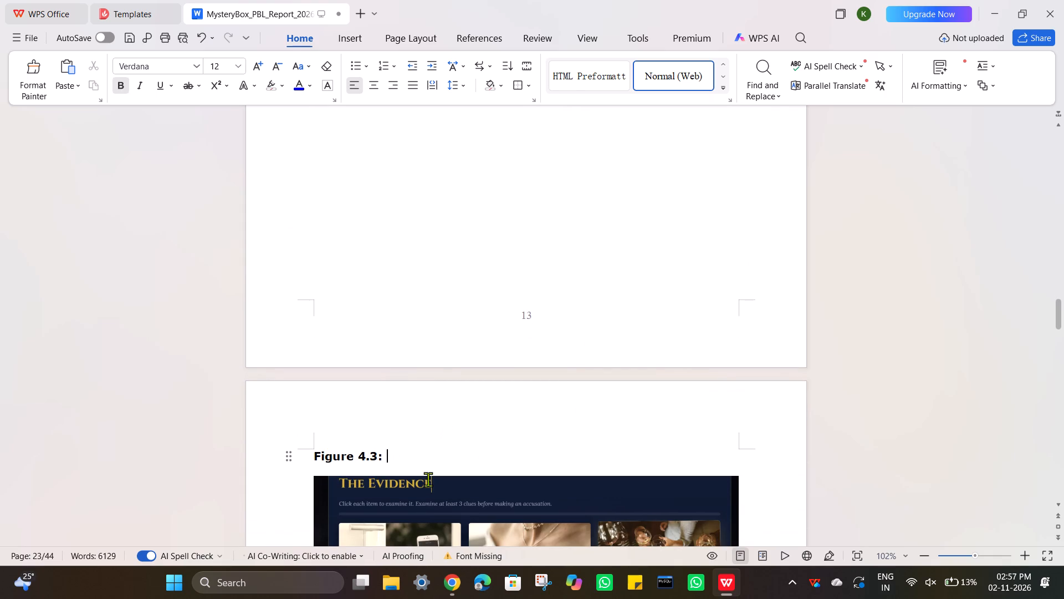
{"action": "key", "text": "BackSpace"}
{"action": "key", "text": "space"}
{"action": "type", "text": "THE"}
{"action": "key", "text": "space"}
{"action": "type", "text": "EVIDENCE"}
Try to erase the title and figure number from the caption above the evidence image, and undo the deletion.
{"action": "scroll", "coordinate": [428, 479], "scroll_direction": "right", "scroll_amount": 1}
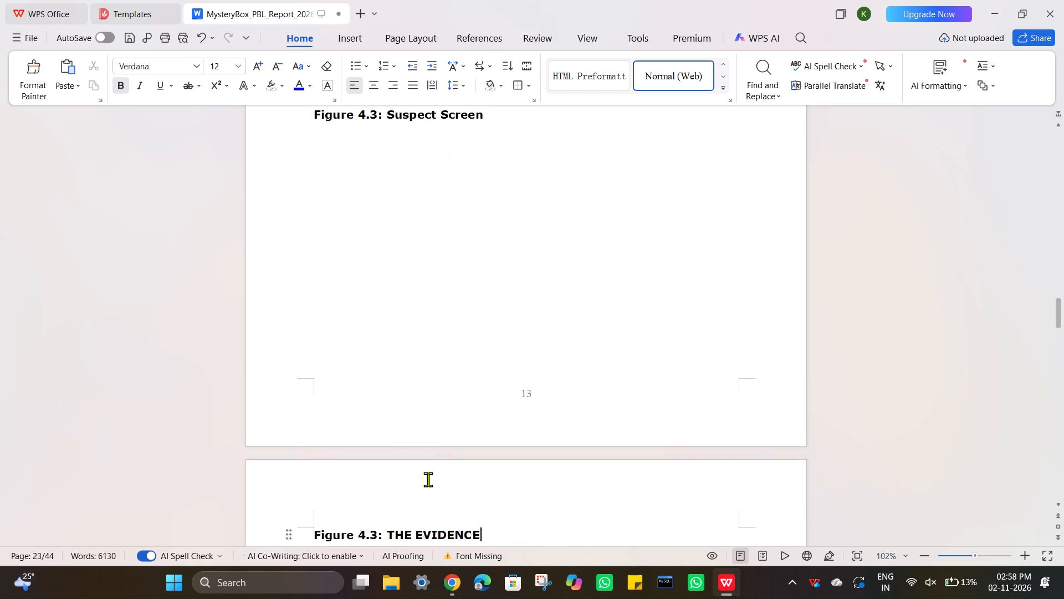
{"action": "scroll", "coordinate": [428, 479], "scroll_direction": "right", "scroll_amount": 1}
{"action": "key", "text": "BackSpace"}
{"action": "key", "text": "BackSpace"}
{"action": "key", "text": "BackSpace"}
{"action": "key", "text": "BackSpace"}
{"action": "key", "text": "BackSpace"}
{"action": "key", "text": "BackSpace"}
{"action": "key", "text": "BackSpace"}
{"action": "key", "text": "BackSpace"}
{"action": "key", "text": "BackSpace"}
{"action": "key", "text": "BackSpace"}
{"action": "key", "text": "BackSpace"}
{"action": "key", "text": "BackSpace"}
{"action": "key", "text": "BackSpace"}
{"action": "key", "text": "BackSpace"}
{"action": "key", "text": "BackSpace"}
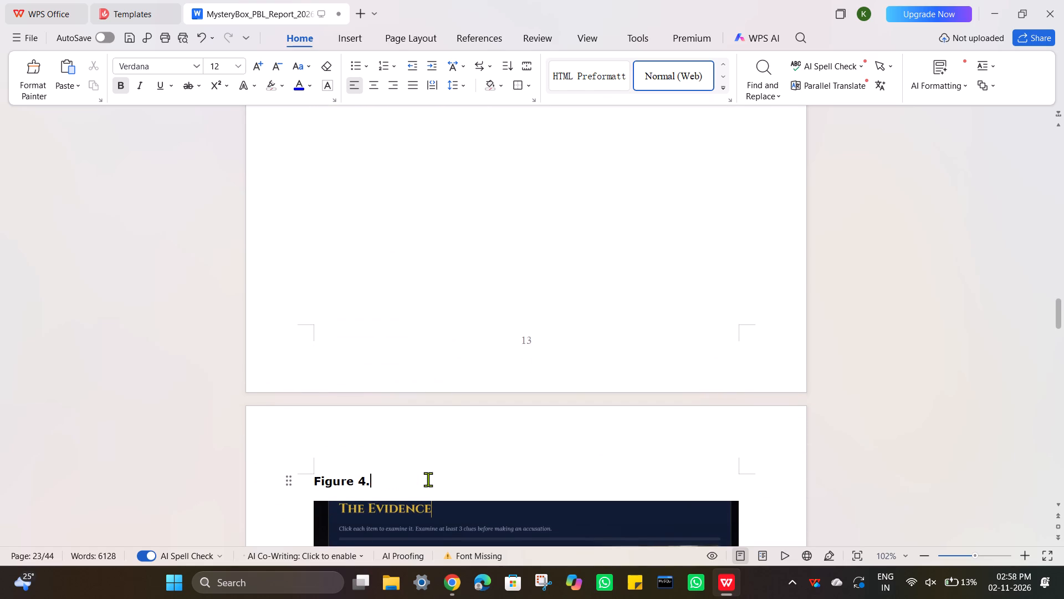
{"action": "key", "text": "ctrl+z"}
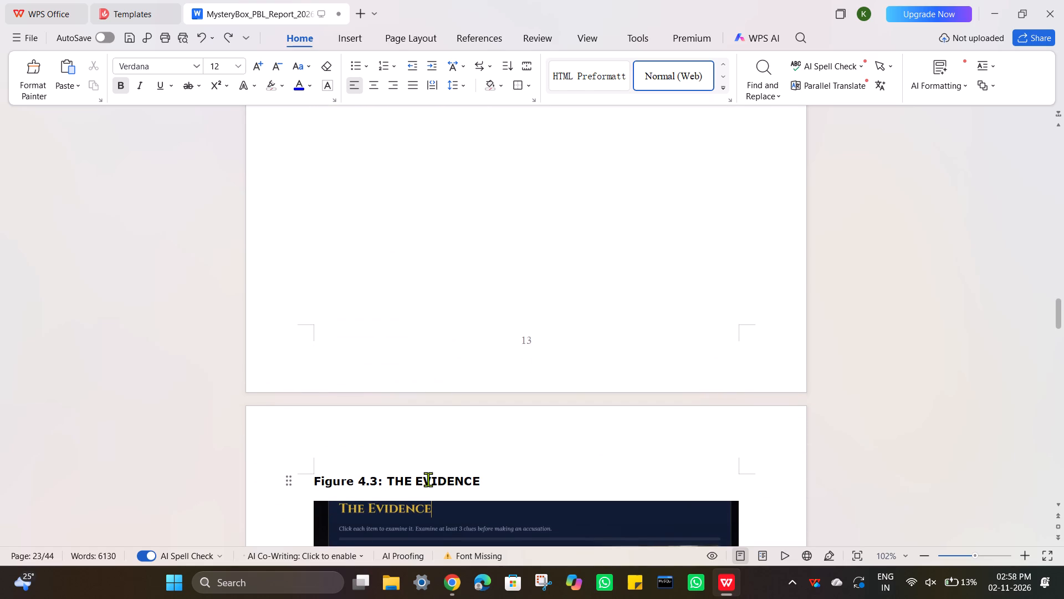
Change the figure number in the caption above the evidence image to 4.4.
{"action": "key", "text": "Left"}
{"action": "key", "text": "Left"}
{"action": "key", "text": "Left"}
{"action": "key", "text": "Left"}
{"action": "key", "text": "Left"}
{"action": "key", "text": "Left"}
{"action": "key", "text": "Left"}
{"action": "key", "text": "Left"}
{"action": "key", "text": "Left"}
{"action": "key", "text": "Left"}
{"action": "key", "text": "Left"}
{"action": "key", "text": "Left"}
{"action": "key", "text": "Left"}
{"action": "key", "text": "Left"}
{"action": "key", "text": "Left"}
{"action": "key", "text": "Right"}
{"action": "key", "text": "BackSpace"}
{"action": "key", "text": "4"}
Rewrite the caption's capitalised title as "The Evidence".
{"action": "key", "text": "Right"}
{"action": "key", "text": "Right"}
{"action": "key", "text": "Right"}
{"action": "key", "text": "Right"}
{"action": "key", "text": "Right"}
{"action": "key", "text": "BackSpace"}
{"action": "key", "text": "BackSpace"}
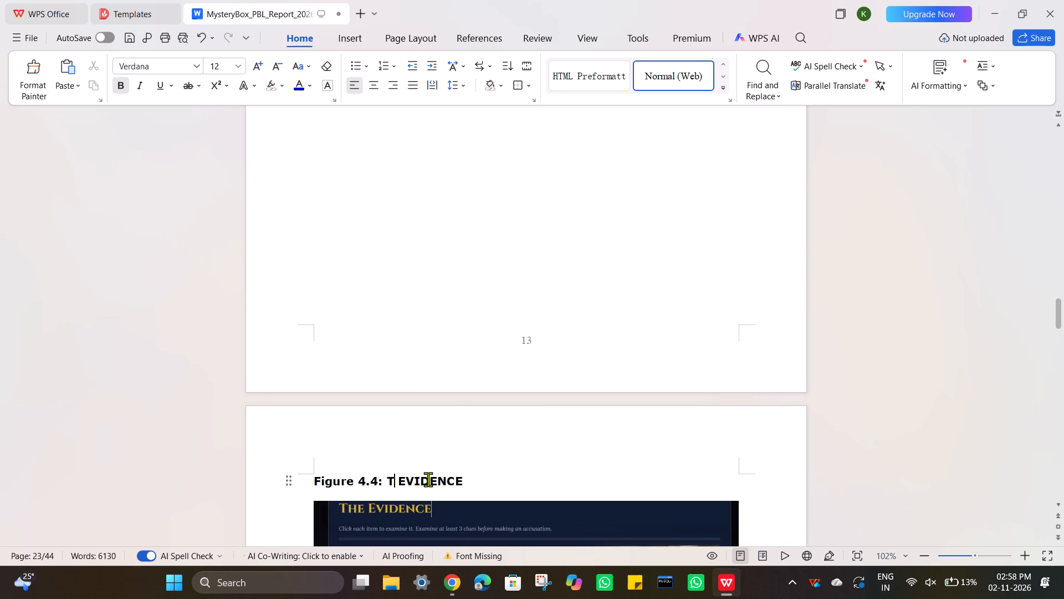
{"action": "type", "text": "he"}
{"action": "key", "text": "Right"}
{"action": "key", "text": "Right"}
{"action": "key", "text": "Right"}
{"action": "key", "text": "Right"}
{"action": "key", "text": "Right"}
{"action": "key", "text": "Right"}
{"action": "key", "text": "Right"}
{"action": "key", "text": "Right"}
{"action": "key", "text": "Right"}
{"action": "key", "text": "BackSpace"}
{"action": "key", "text": "BackSpace"}
{"action": "key", "text": "BackSpace"}
{"action": "key", "text": "BackSpace"}
{"action": "key", "text": "BackSpace"}
{"action": "key", "text": "BackSpace"}
{"action": "key", "text": "BackSpace"}
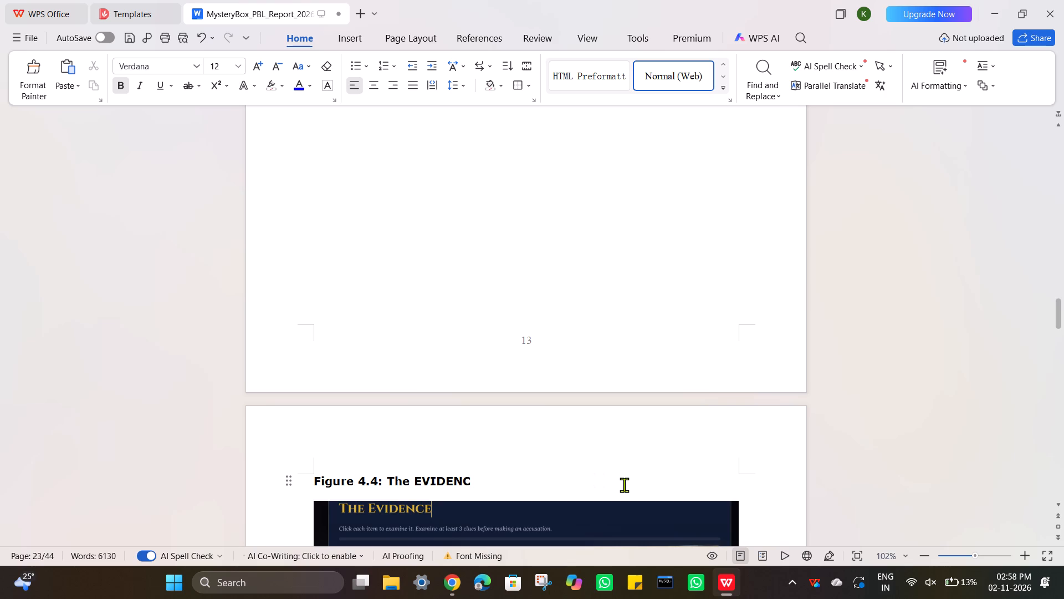
{"action": "type", "text": "vidence"}
Copy the caption "Figure 4.4: The Evidence" onto a new line below the evidence image's description line.
{"action": "scroll", "coordinate": [624, 485], "scroll_direction": "up", "scroll_amount": 7}
{"action": "scroll", "coordinate": [624, 485], "scroll_direction": "down", "scroll_amount": 2}
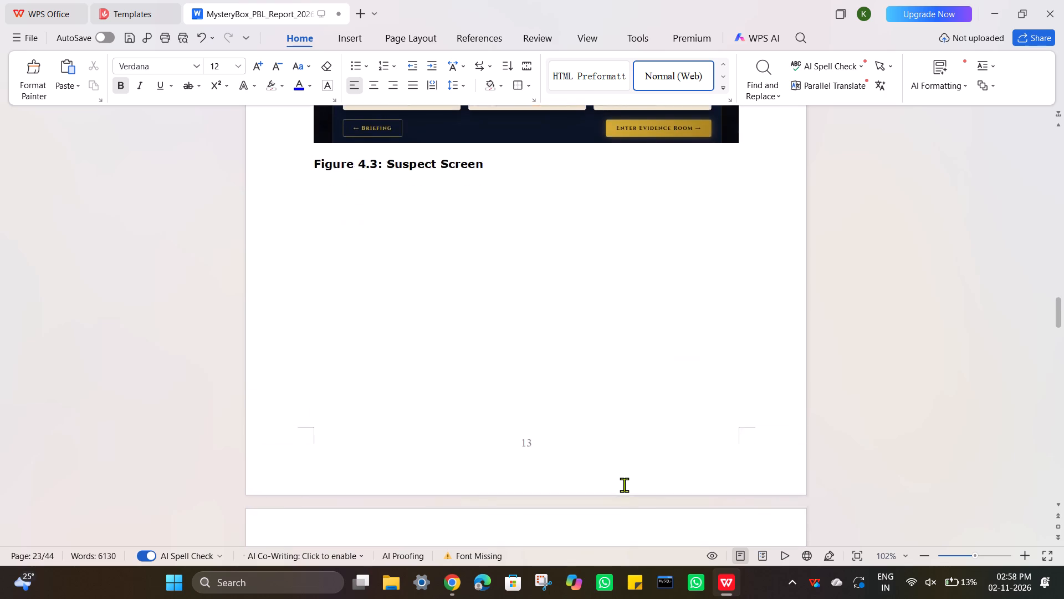
{"action": "scroll", "coordinate": [624, 485], "scroll_direction": "down", "scroll_amount": 6}
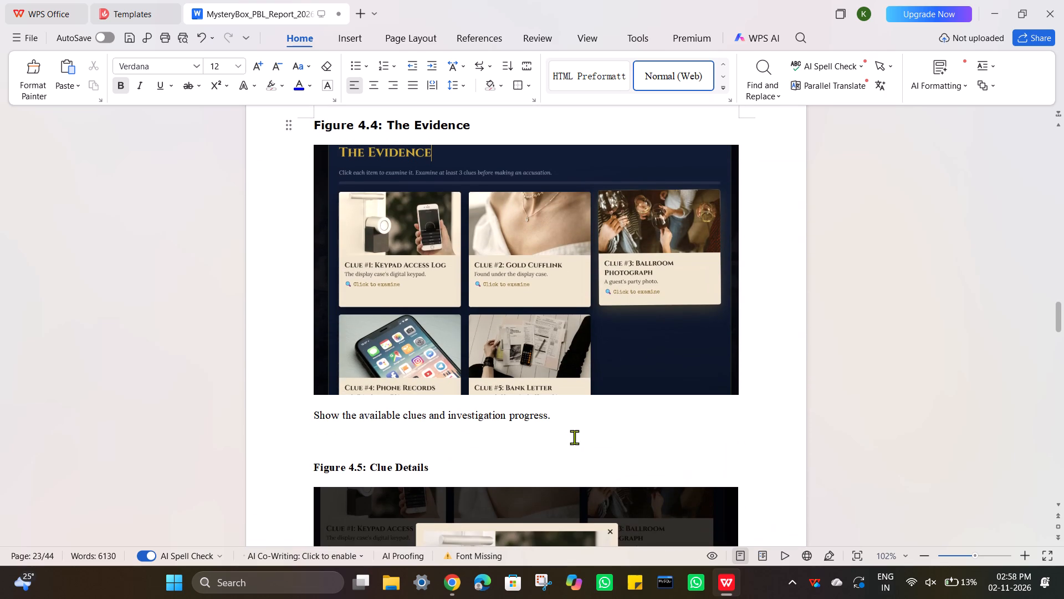
{"action": "left_click_drag", "start_coordinate": [483, 126], "coordinate": [288, 115]}
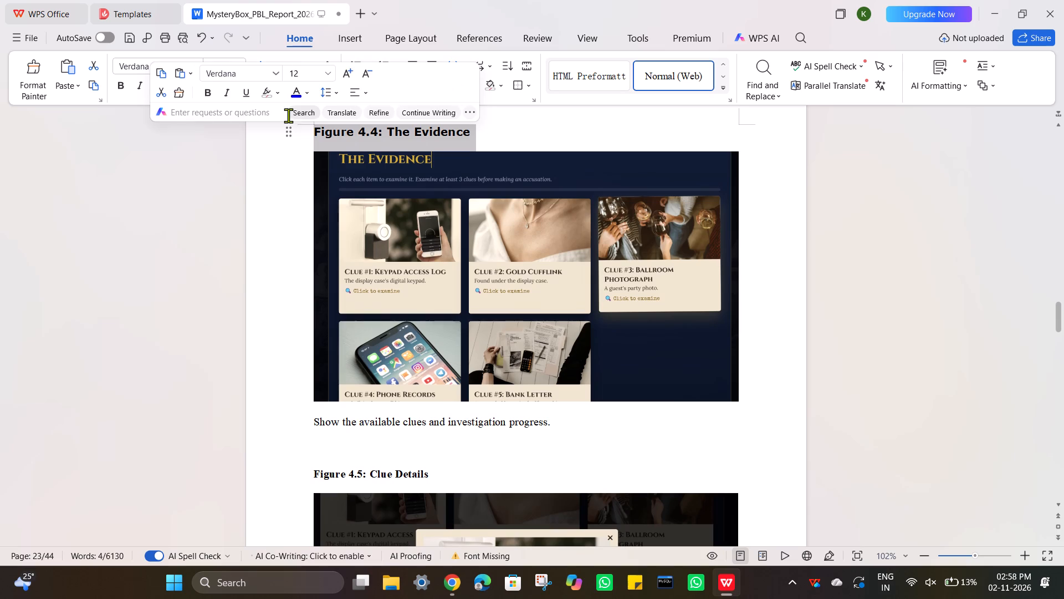
{"action": "key", "text": "ctrl+c"}
{"action": "left_click", "coordinate": [479, 439]}
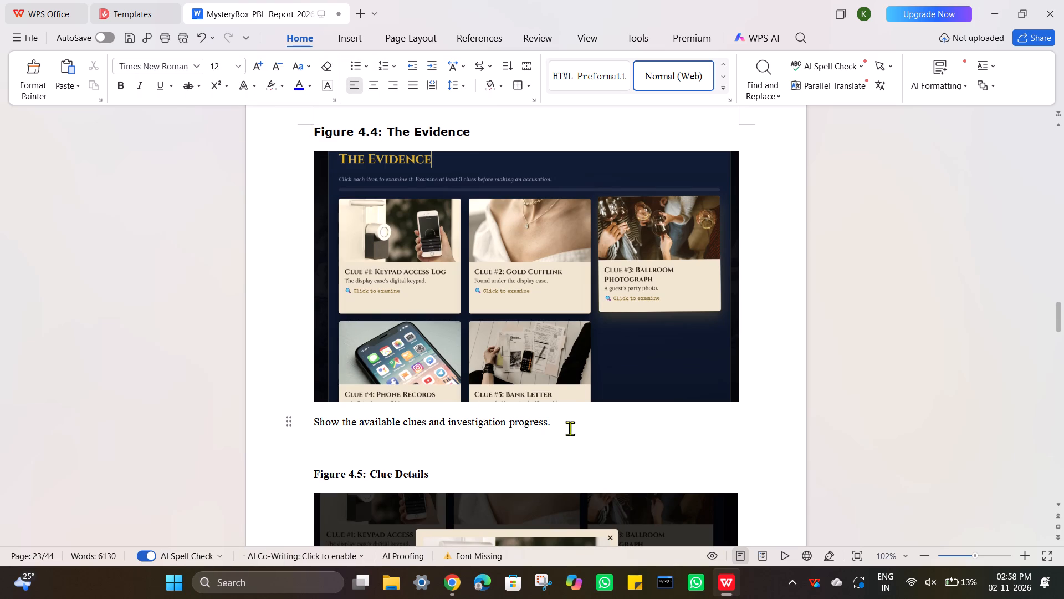
{"action": "left_click", "coordinate": [586, 423]}
{"action": "key", "text": "Return"}
{"action": "key", "text": "ctrl+v"}
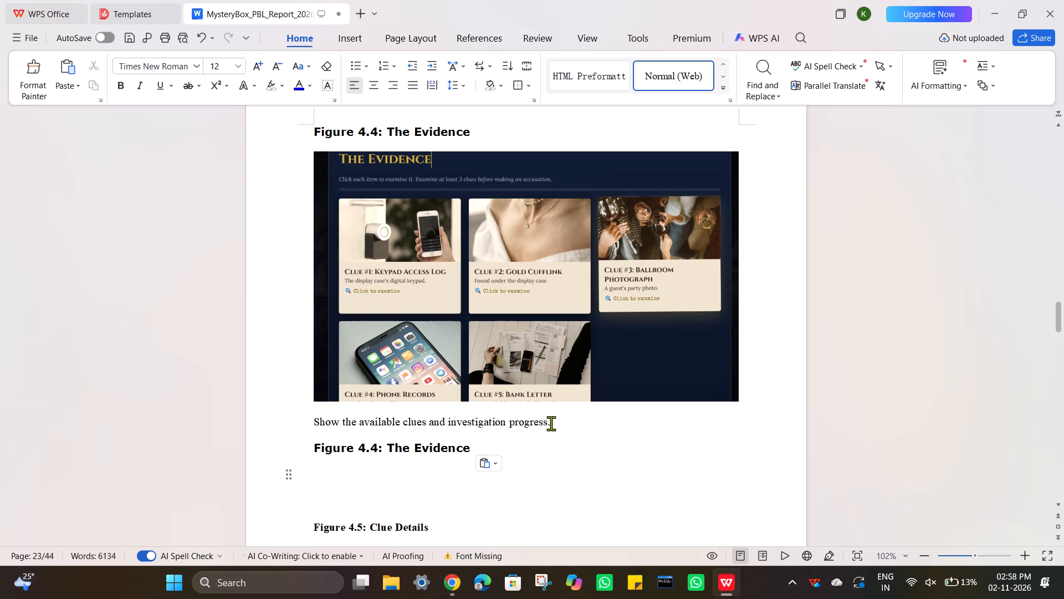
Replace the Figure 4.4 caption above the evidence image with a copy of "Show the available clues and investigation progress.".
{"action": "left_click_drag", "start_coordinate": [550, 423], "coordinate": [310, 433]}
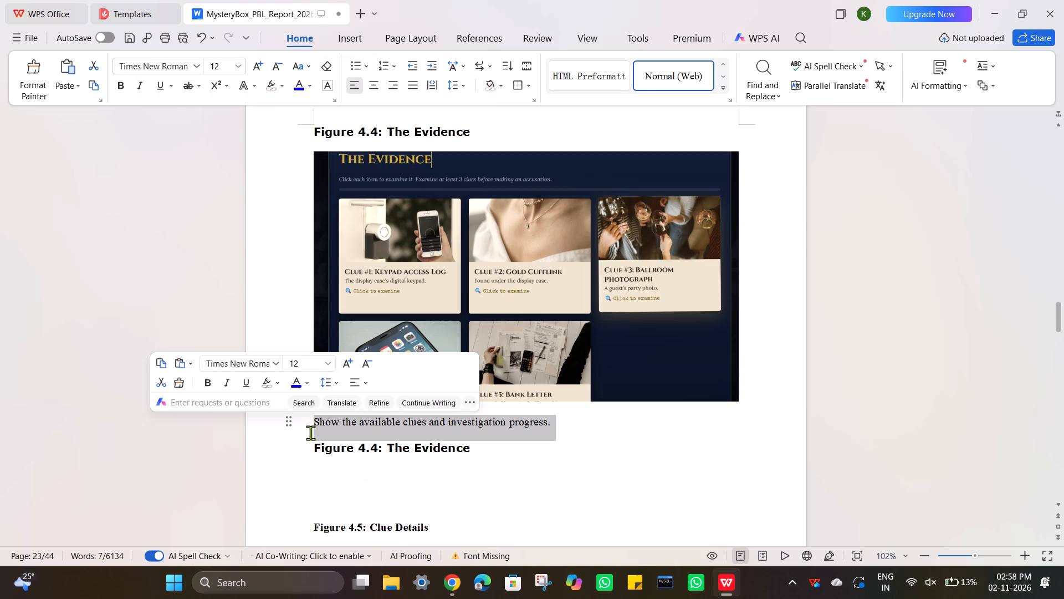
{"action": "key", "text": "ctrl+c"}
{"action": "left_click", "coordinate": [503, 128]}
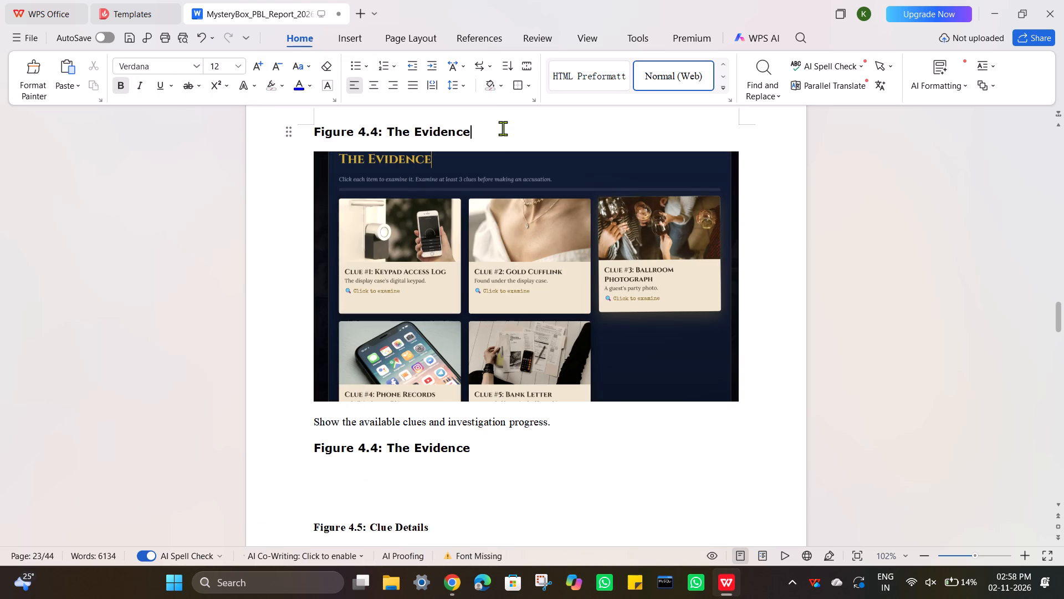
{"action": "key", "text": "BackSpace"}
{"action": "key", "text": "BackSpace"}
{"action": "key", "text": "BackSpace"}
{"action": "key", "text": "BackSpace"}
{"action": "key", "text": "BackSpace"}
{"action": "key", "text": "BackSpace"}
{"action": "key", "text": "BackSpace"}
{"action": "key", "text": "BackSpace"}
{"action": "key", "text": "BackSpace"}
{"action": "key", "text": "BackSpace"}
{"action": "key", "text": "BackSpace"}
{"action": "key", "text": "BackSpace"}
{"action": "key", "text": "BackSpace"}
{"action": "key", "text": "BackSpace"}
{"action": "key", "text": "BackSpace"}
{"action": "key", "text": "BackSpace"}
{"action": "key", "text": "BackSpace"}
{"action": "key", "text": "BackSpace"}
{"action": "key", "text": "BackSpace"}
{"action": "key", "text": "BackSpace"}
{"action": "key", "text": "BackSpace"}
{"action": "key", "text": "BackSpace"}
{"action": "key", "text": "BackSpace"}
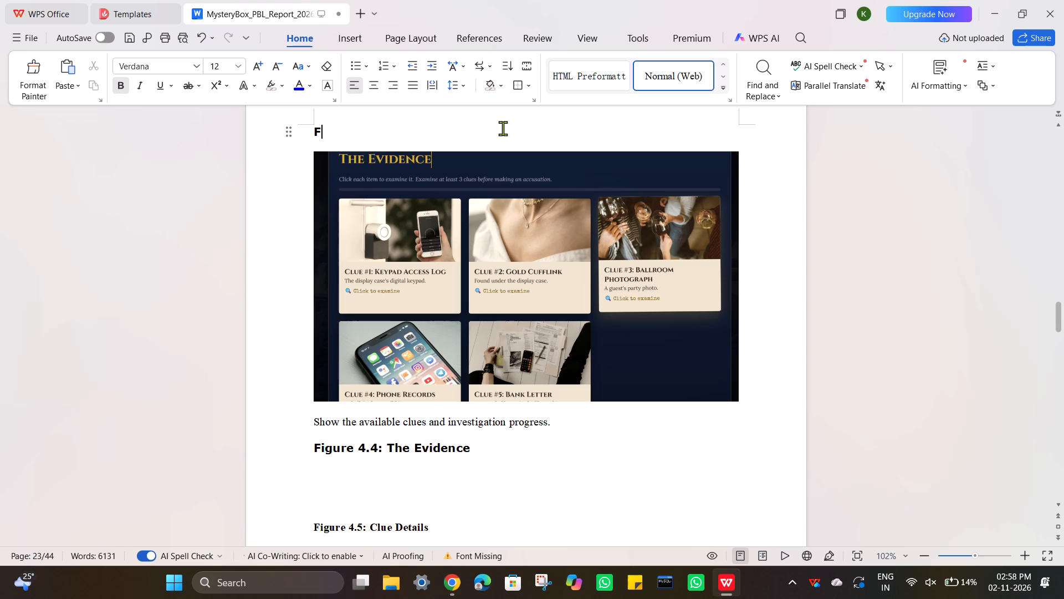
{"action": "key", "text": "BackSpace"}
{"action": "key", "text": "ctrl+v"}
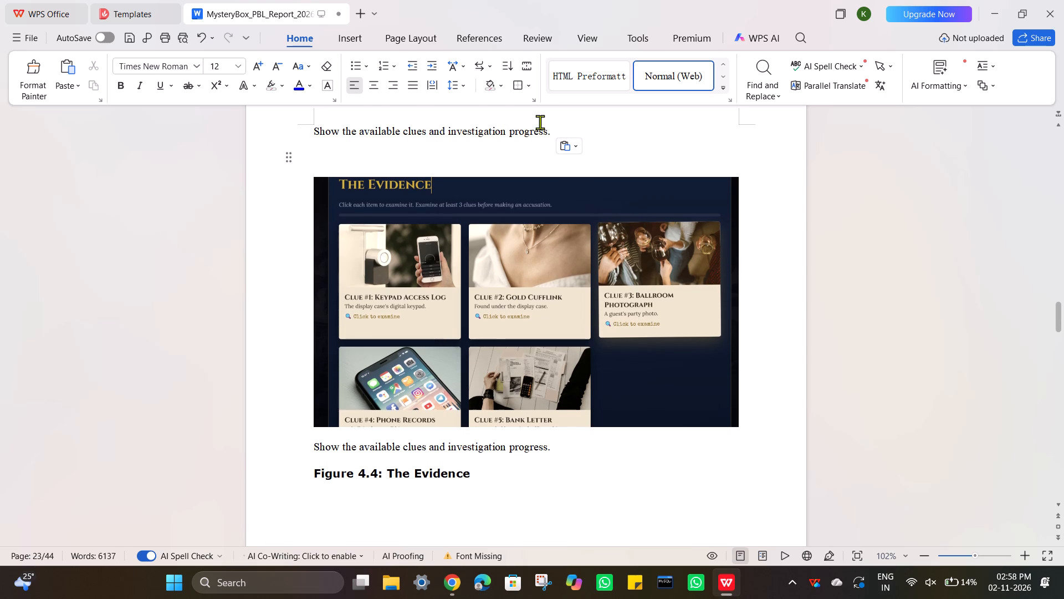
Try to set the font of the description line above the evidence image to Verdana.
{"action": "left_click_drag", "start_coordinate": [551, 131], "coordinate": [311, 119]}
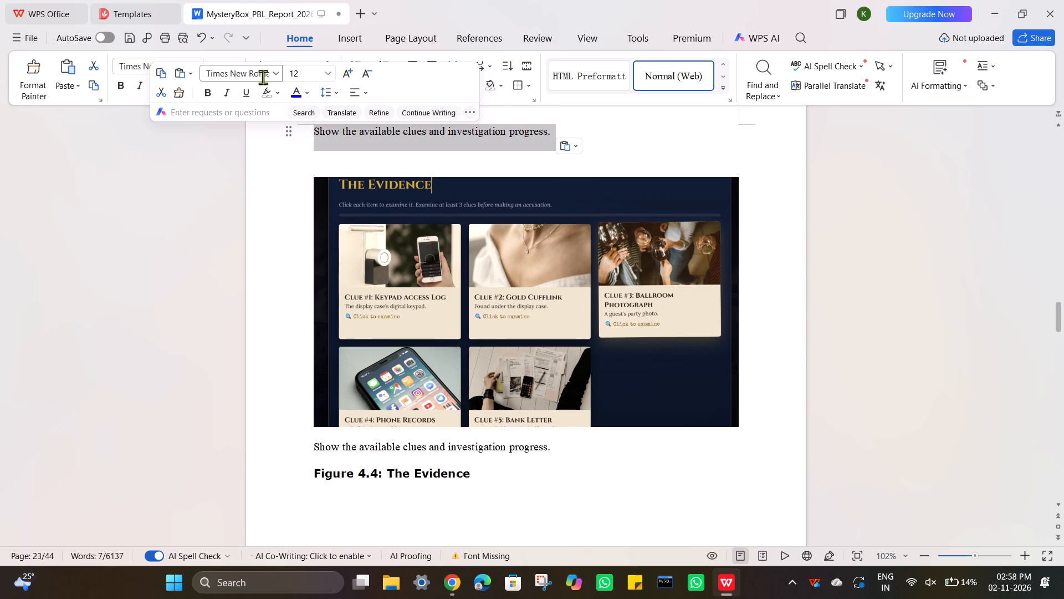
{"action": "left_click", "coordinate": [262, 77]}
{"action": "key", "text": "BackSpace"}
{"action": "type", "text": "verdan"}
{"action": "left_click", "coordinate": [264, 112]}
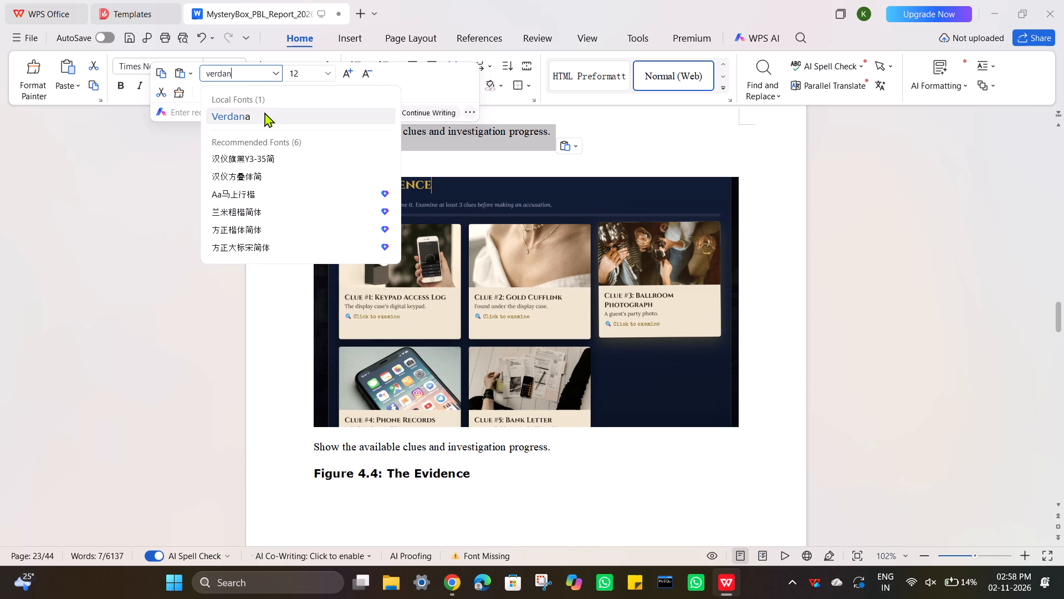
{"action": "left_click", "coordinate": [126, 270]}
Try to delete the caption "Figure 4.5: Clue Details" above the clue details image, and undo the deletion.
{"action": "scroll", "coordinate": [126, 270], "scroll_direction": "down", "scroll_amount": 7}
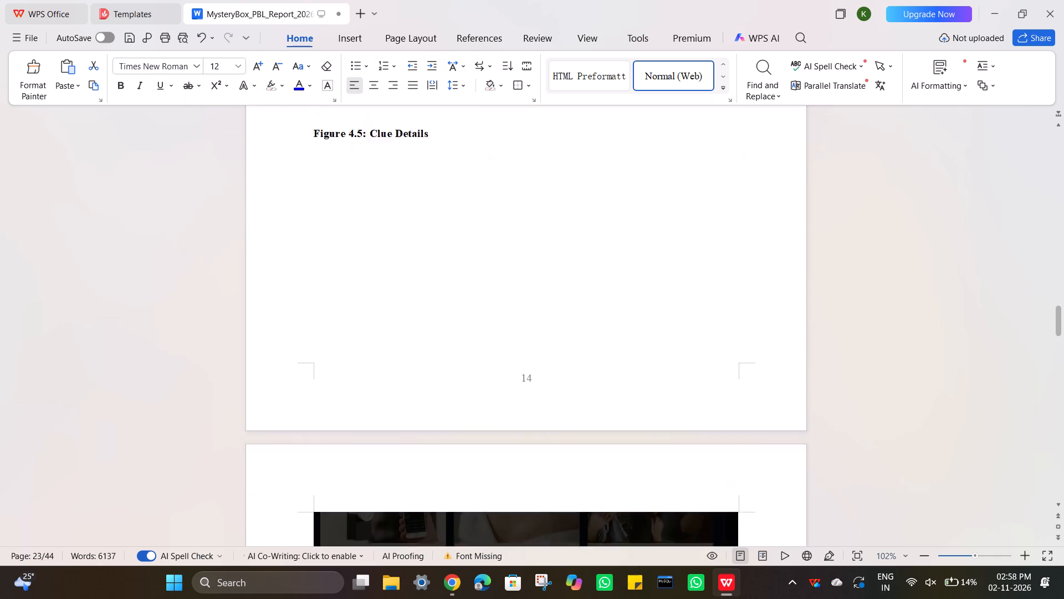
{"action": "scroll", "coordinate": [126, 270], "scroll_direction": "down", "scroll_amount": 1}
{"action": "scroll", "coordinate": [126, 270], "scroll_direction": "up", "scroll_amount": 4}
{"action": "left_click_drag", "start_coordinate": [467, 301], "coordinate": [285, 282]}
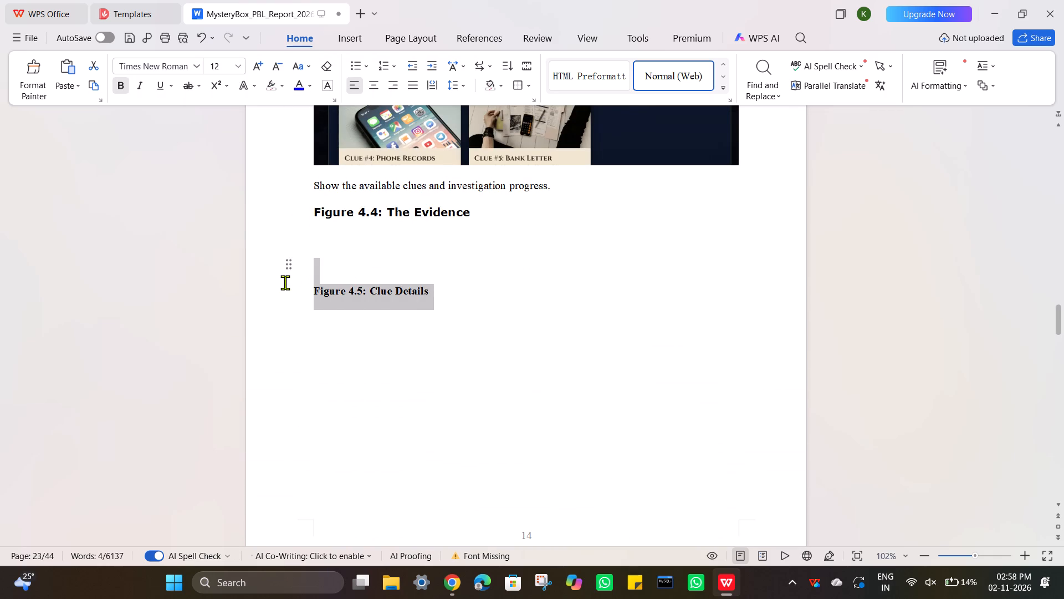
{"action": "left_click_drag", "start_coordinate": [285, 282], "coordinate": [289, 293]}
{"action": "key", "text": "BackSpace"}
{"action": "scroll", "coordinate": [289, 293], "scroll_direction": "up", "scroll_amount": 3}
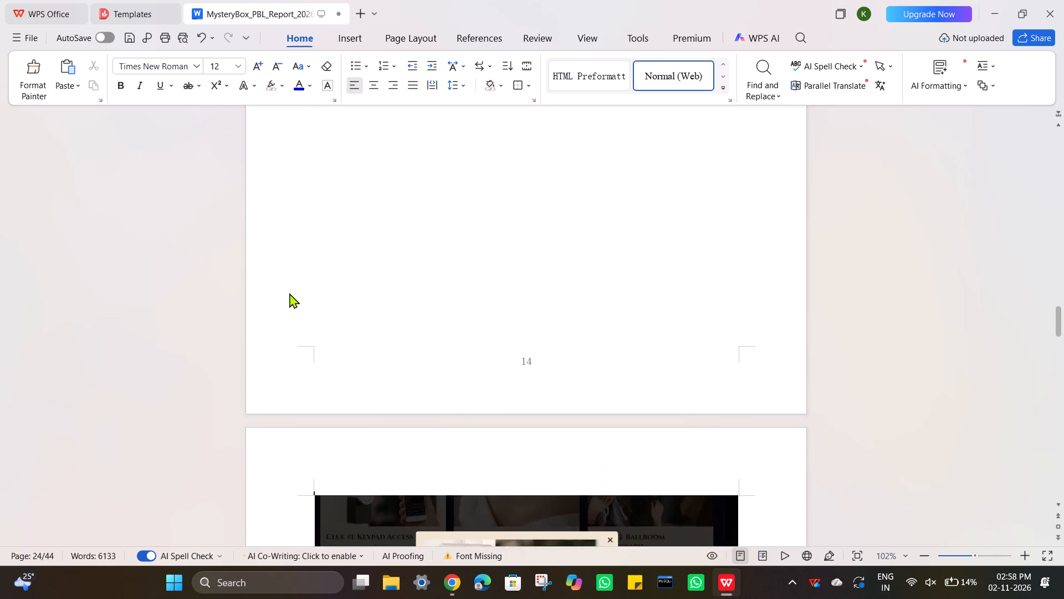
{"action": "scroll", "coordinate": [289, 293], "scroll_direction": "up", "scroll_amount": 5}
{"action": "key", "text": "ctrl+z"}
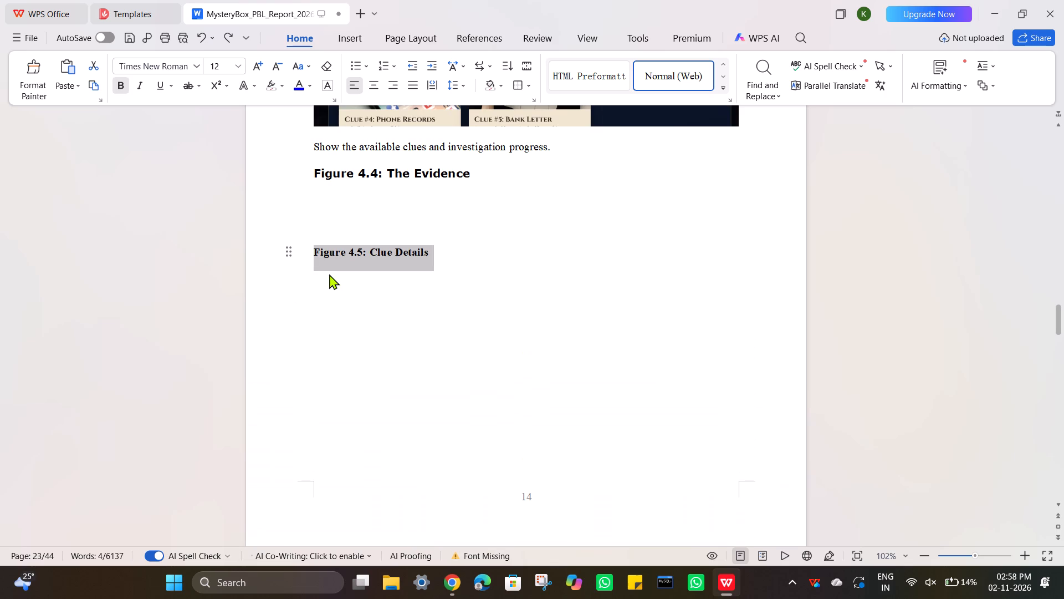
Delete the caption "Figure 4.5: Clue Details" and the blank lines above the clue details image.
{"action": "key", "text": "ctrl+c"}
{"action": "left_click", "coordinate": [437, 251]}
{"action": "key", "text": "BackSpace"}
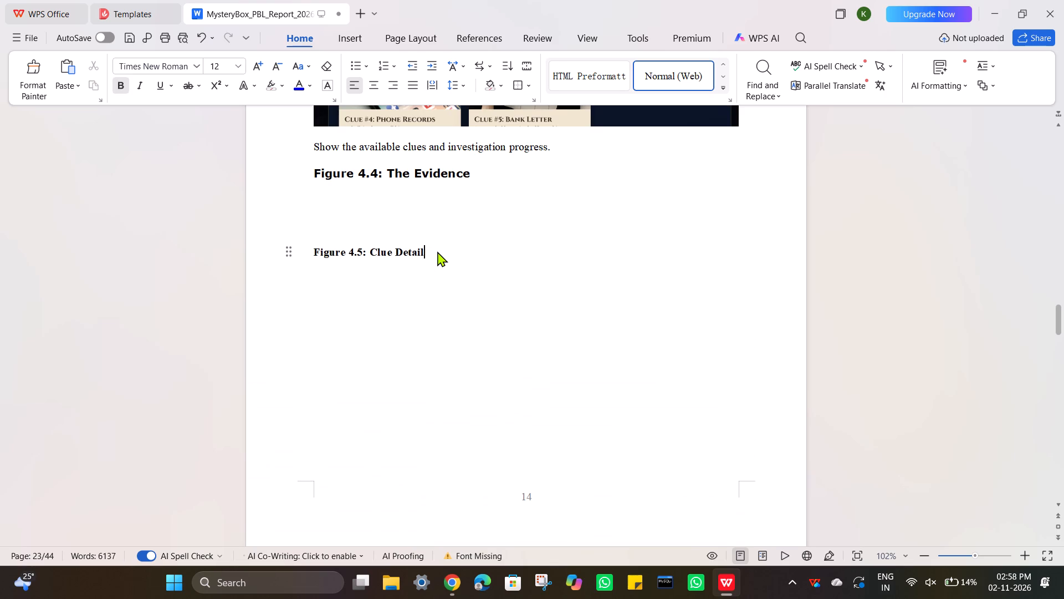
{"action": "key", "text": "BackSpace"}
{"action": "key", "text": "BackSpace"}
{"action": "key", "text": "BackSpace"}
{"action": "key", "text": "BackSpace"}
{"action": "key", "text": "BackSpace"}
{"action": "key", "text": "BackSpace"}
{"action": "key", "text": "BackSpace"}
{"action": "key", "text": "BackSpace"}
{"action": "key", "text": "ctrl+BackSpace"}
{"action": "key", "text": "ctrl+BackSpace"}
{"action": "key", "text": "ctrl+BackSpace"}
{"action": "key", "text": "ctrl+BackSpace"}
{"action": "key", "text": "ctrl+BackSpace"}
{"action": "key", "text": "ctrl+BackSpace"}
{"action": "key", "text": "ctrl+BackSpace"}
{"action": "key", "text": "ctrl+BackSpace"}
{"action": "key", "text": "ctrl+BackSpace"}
{"action": "key", "text": "ctrl+BackSpace"}
{"action": "key", "text": "ctrl+BackSpace"}
{"action": "key", "text": "ctrl+BackSpace"}
{"action": "key", "text": "ctrl+BackSpace"}
{"action": "key", "text": "ctrl+BackSpace"}
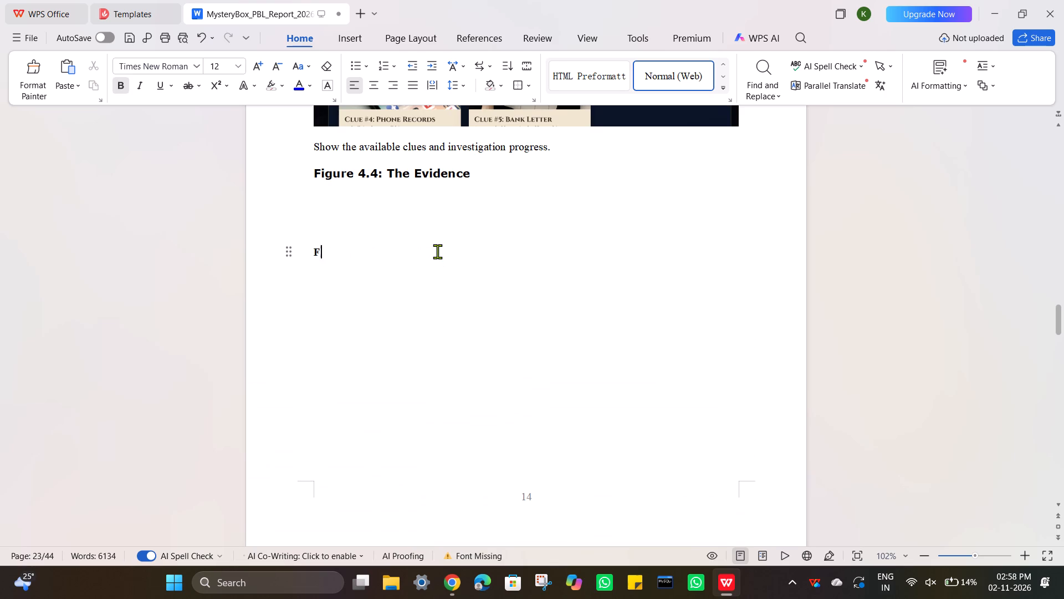
{"action": "key", "text": "BackSpace"}
{"action": "key", "text": "BackSpace"}
Delete the description line "Show the available clues and investigation progress." between the evidence image and its Figure 4.4 caption.
{"action": "scroll", "coordinate": [437, 251], "scroll_direction": "up", "scroll_amount": 1}
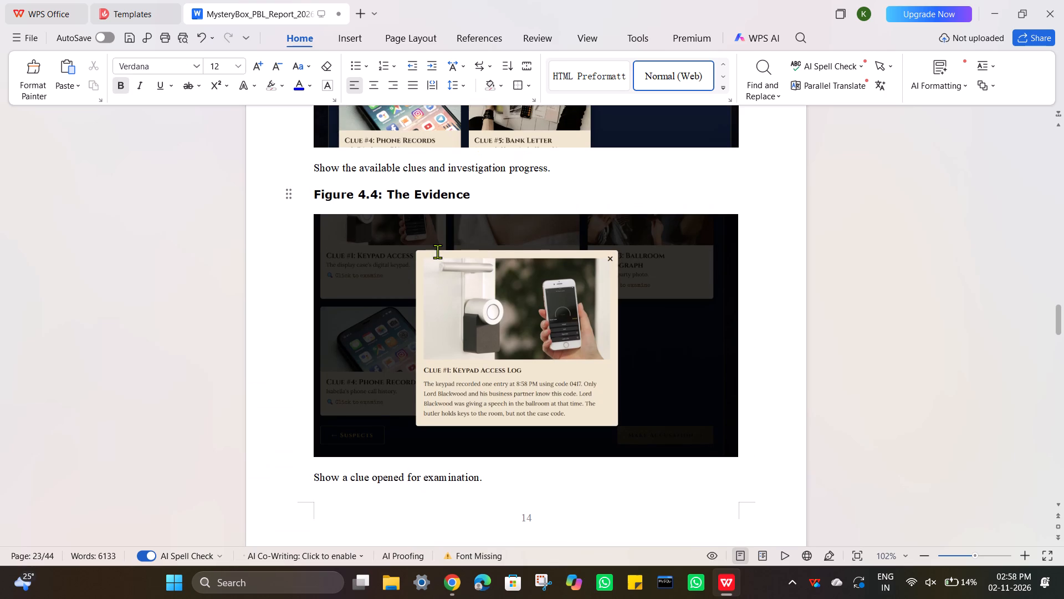
{"action": "scroll", "coordinate": [437, 251], "scroll_direction": "up", "scroll_amount": 1}
{"action": "left_click", "coordinate": [564, 172]}
{"action": "key", "text": "BackSpace"}
{"action": "key", "text": "BackSpace"}
{"action": "key", "text": "BackSpace"}
{"action": "key", "text": "BackSpace"}
{"action": "key", "text": "BackSpace"}
{"action": "key", "text": "BackSpace"}
{"action": "key", "text": "BackSpace"}
{"action": "key", "text": "BackSpace"}
{"action": "key", "text": "BackSpace"}
{"action": "key", "text": "BackSpace"}
{"action": "key", "text": "BackSpace"}
{"action": "key", "text": "BackSpace"}
{"action": "key", "text": "BackSpace"}
{"action": "key", "text": "BackSpace"}
{"action": "key", "text": "BackSpace"}
{"action": "key", "text": "BackSpace"}
{"action": "key", "text": "BackSpace"}
{"action": "key", "text": "BackSpace"}
{"action": "key", "text": "BackSpace"}
{"action": "key", "text": "BackSpace"}
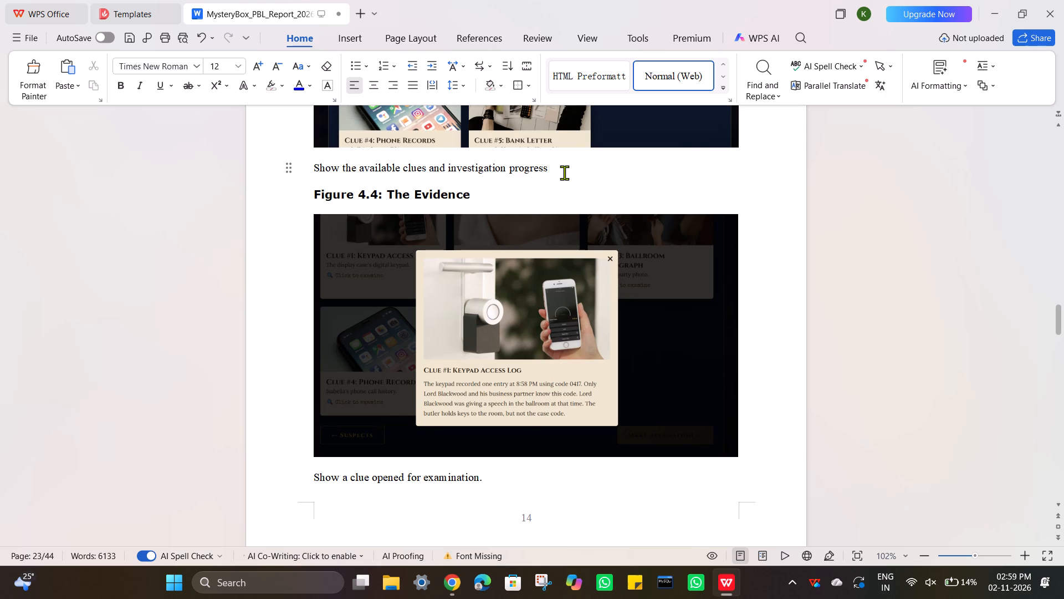
{"action": "key", "text": "BackSpace"}
{"action": "key", "text": "BackSpace"}
{"action": "key", "text": "BackSpace"}
{"action": "key", "text": "BackSpace"}
{"action": "key", "text": "BackSpace"}
{"action": "key", "text": "BackSpace"}
{"action": "key", "text": "BackSpace"}
{"action": "key", "text": "BackSpace"}
{"action": "key", "text": "BackSpace"}
{"action": "key", "text": "BackSpace"}
{"action": "key", "text": "BackSpace"}
{"action": "key", "text": "BackSpace"}
{"action": "key", "text": "BackSpace"}
{"action": "key", "text": "BackSpace"}
{"action": "key", "text": "BackSpace"}
{"action": "key", "text": "BackSpace"}
{"action": "key", "text": "BackSpace"}
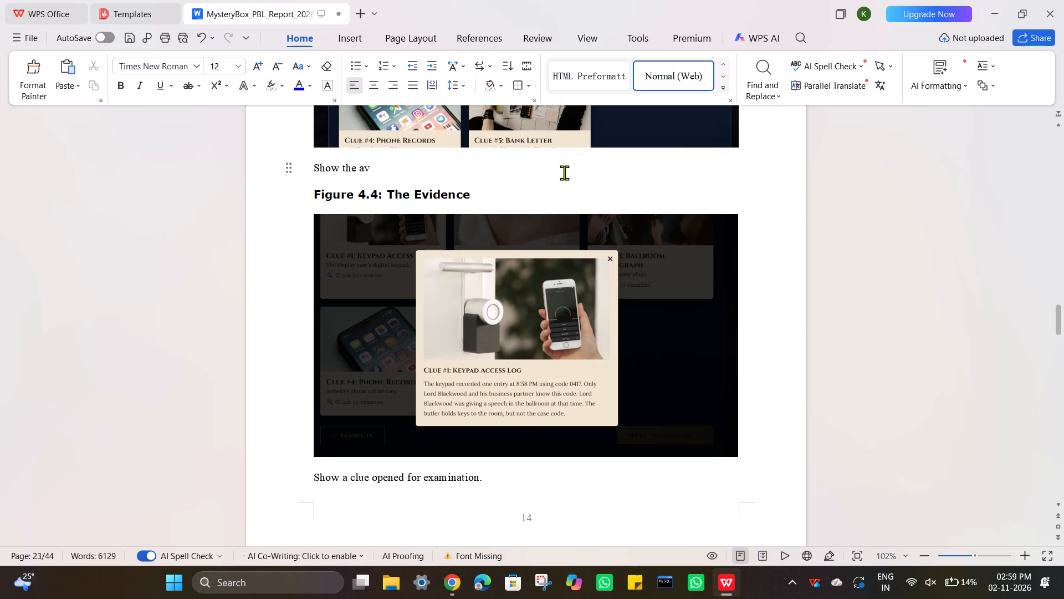
{"action": "key", "text": "BackSpace"}
{"action": "key", "text": "BackSpace"}
{"action": "key", "text": "BackSpace"}
{"action": "key", "text": "BackSpace"}
{"action": "key", "text": "BackSpace"}
{"action": "key", "text": "BackSpace"}
{"action": "key", "text": "BackSpace"}
{"action": "key", "text": "BackSpace"}
{"action": "key", "text": "BackSpace"}
{"action": "key", "text": "BackSpace"}
{"action": "key", "text": "BackSpace"}
{"action": "key", "text": "BackSpace"}
Copy the description "Show a clue opened for examination." onto a new line above the clue details image.
{"action": "scroll", "coordinate": [505, 412], "scroll_direction": "down", "scroll_amount": 2}
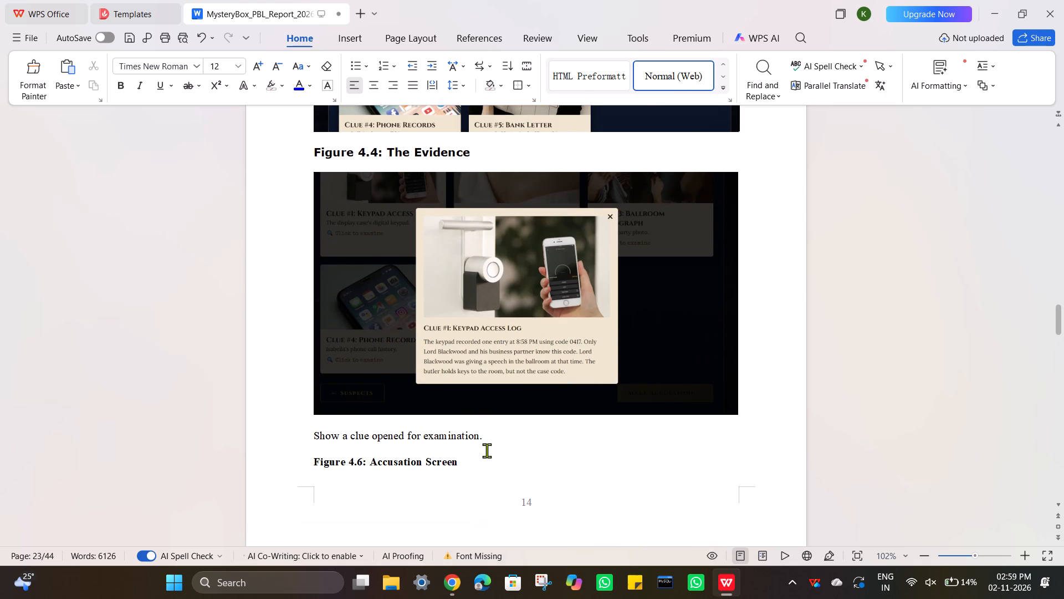
{"action": "left_click_drag", "start_coordinate": [489, 442], "coordinate": [263, 434]}
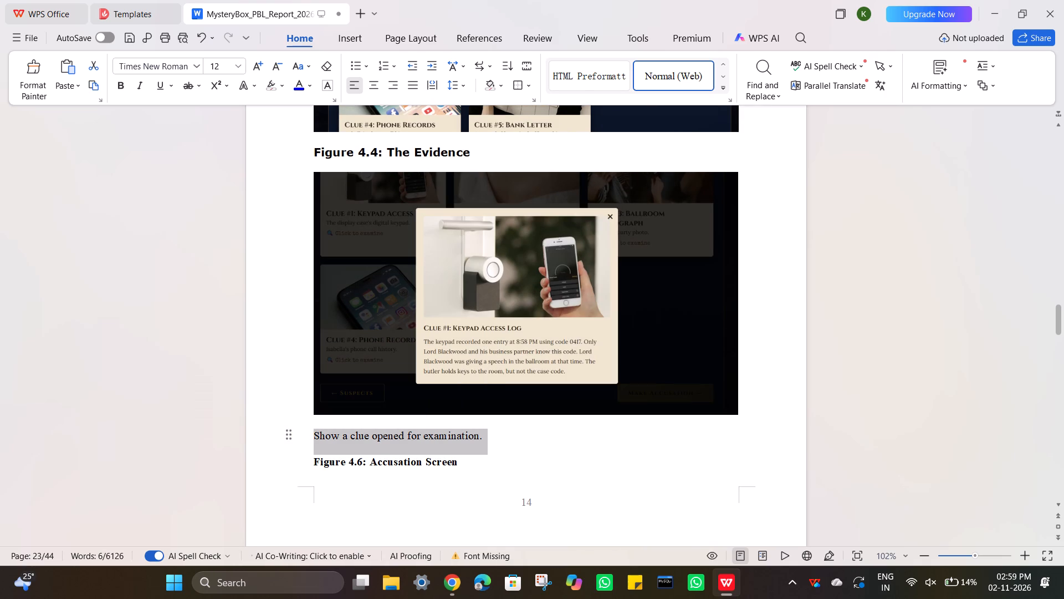
{"action": "key", "text": "ctrl+c"}
{"action": "left_click", "coordinate": [521, 153]}
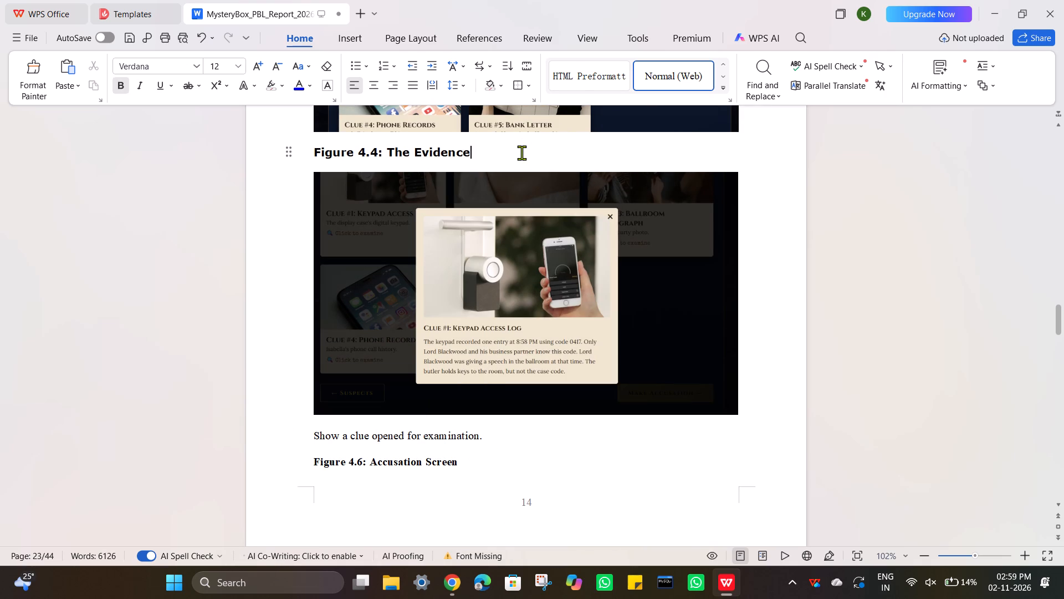
{"action": "key", "text": "Return"}
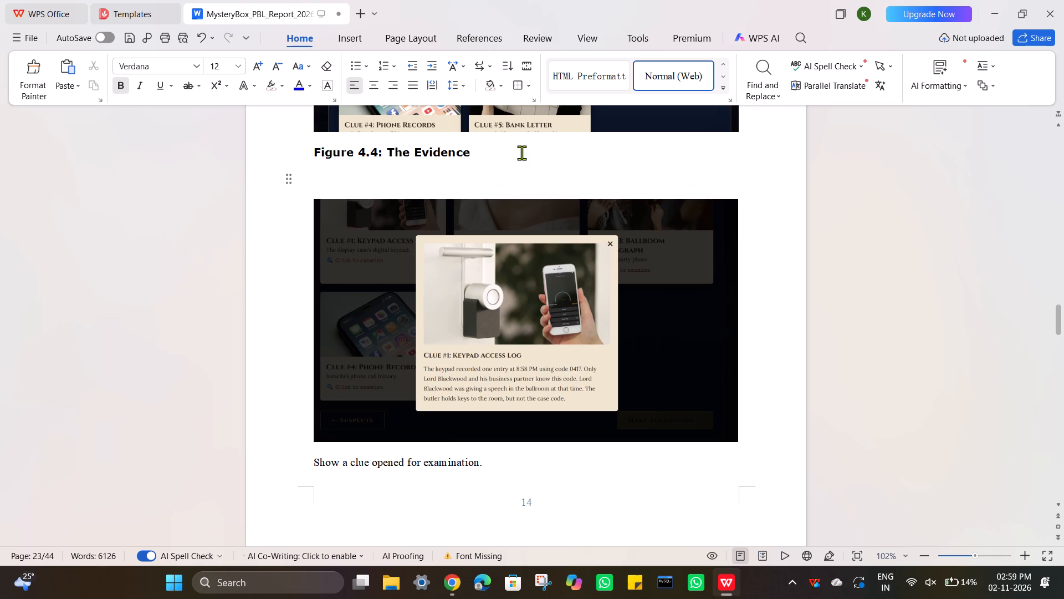
{"action": "key", "text": "ctrl+v"}
{"action": "scroll", "coordinate": [493, 272], "scroll_direction": "down", "scroll_amount": 1}
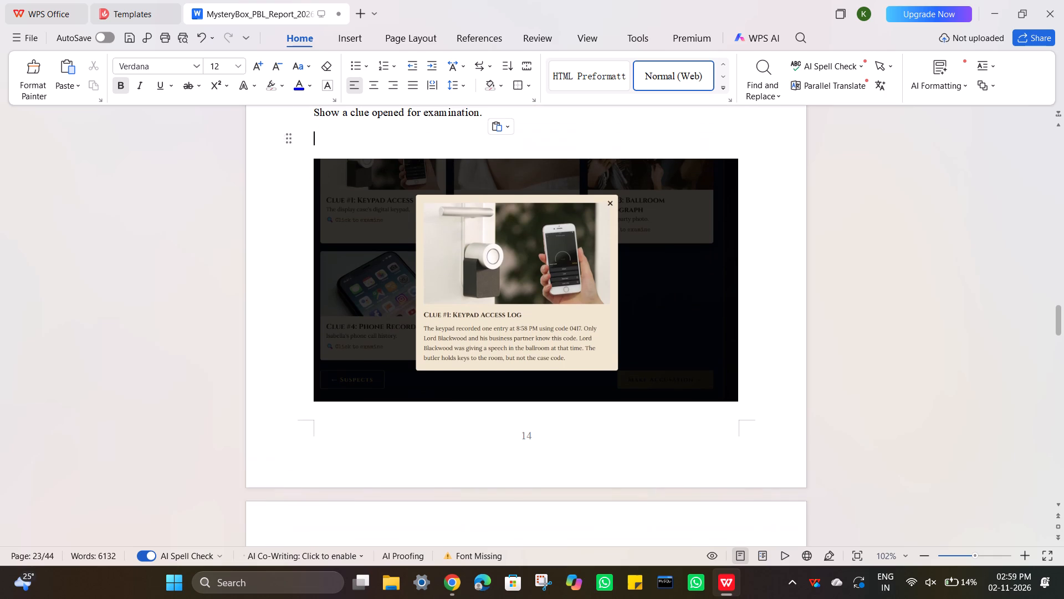
{"action": "scroll", "coordinate": [493, 272], "scroll_direction": "down", "scroll_amount": 1}
{"action": "key", "text": "BackSpace"}
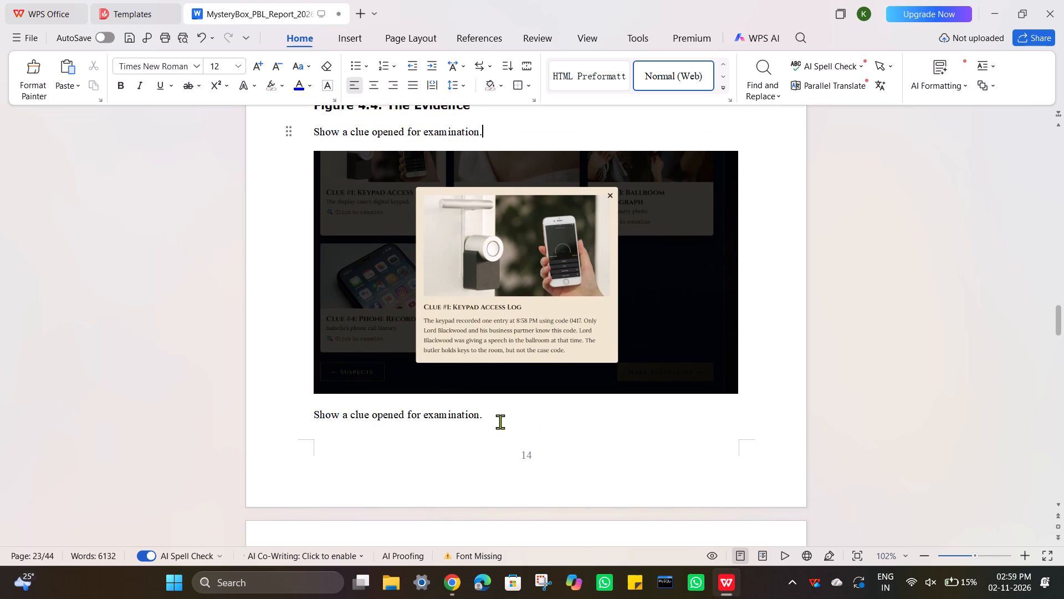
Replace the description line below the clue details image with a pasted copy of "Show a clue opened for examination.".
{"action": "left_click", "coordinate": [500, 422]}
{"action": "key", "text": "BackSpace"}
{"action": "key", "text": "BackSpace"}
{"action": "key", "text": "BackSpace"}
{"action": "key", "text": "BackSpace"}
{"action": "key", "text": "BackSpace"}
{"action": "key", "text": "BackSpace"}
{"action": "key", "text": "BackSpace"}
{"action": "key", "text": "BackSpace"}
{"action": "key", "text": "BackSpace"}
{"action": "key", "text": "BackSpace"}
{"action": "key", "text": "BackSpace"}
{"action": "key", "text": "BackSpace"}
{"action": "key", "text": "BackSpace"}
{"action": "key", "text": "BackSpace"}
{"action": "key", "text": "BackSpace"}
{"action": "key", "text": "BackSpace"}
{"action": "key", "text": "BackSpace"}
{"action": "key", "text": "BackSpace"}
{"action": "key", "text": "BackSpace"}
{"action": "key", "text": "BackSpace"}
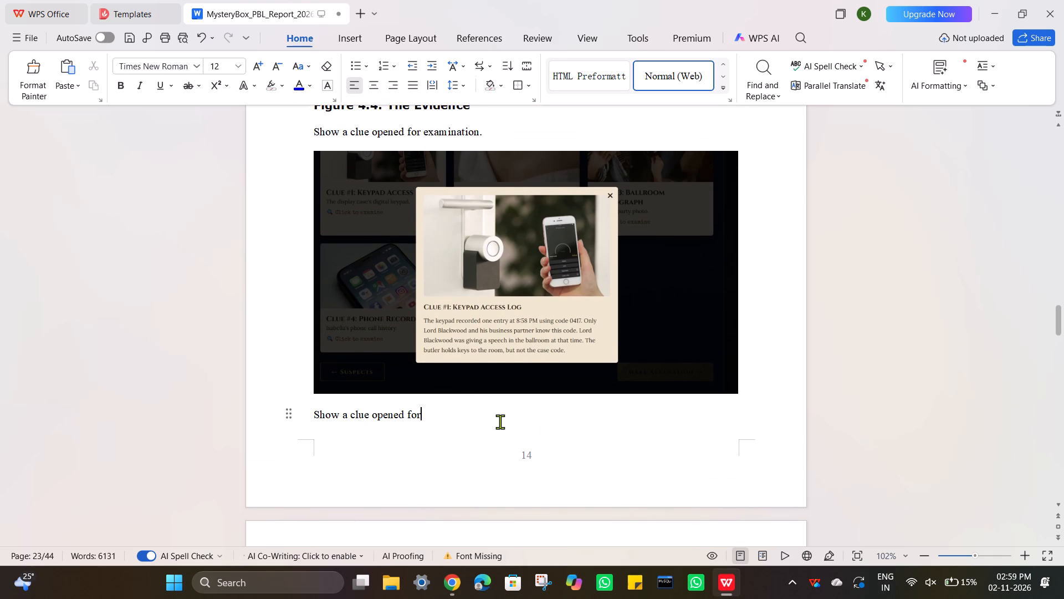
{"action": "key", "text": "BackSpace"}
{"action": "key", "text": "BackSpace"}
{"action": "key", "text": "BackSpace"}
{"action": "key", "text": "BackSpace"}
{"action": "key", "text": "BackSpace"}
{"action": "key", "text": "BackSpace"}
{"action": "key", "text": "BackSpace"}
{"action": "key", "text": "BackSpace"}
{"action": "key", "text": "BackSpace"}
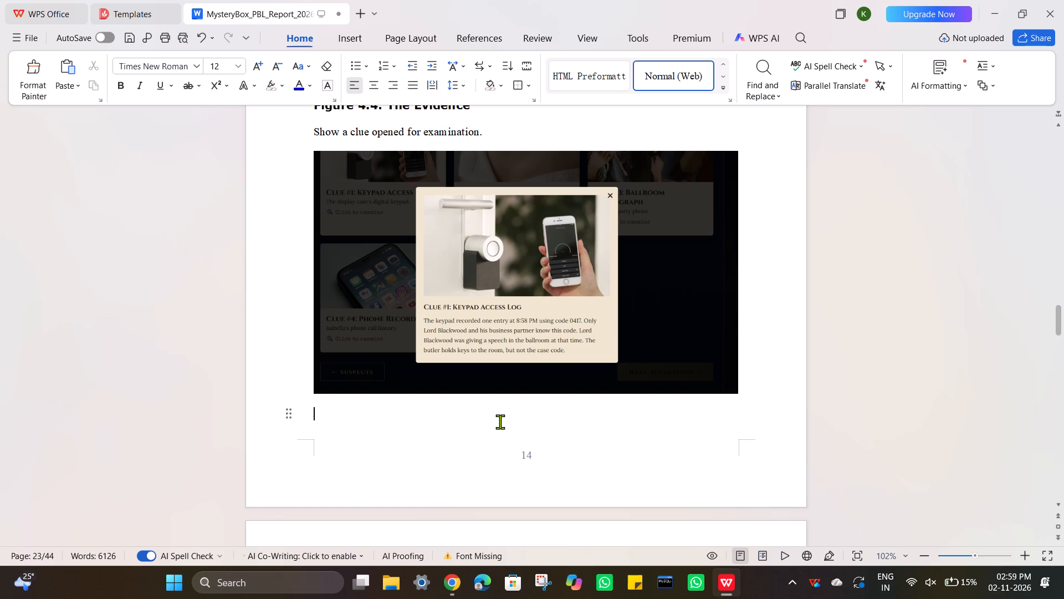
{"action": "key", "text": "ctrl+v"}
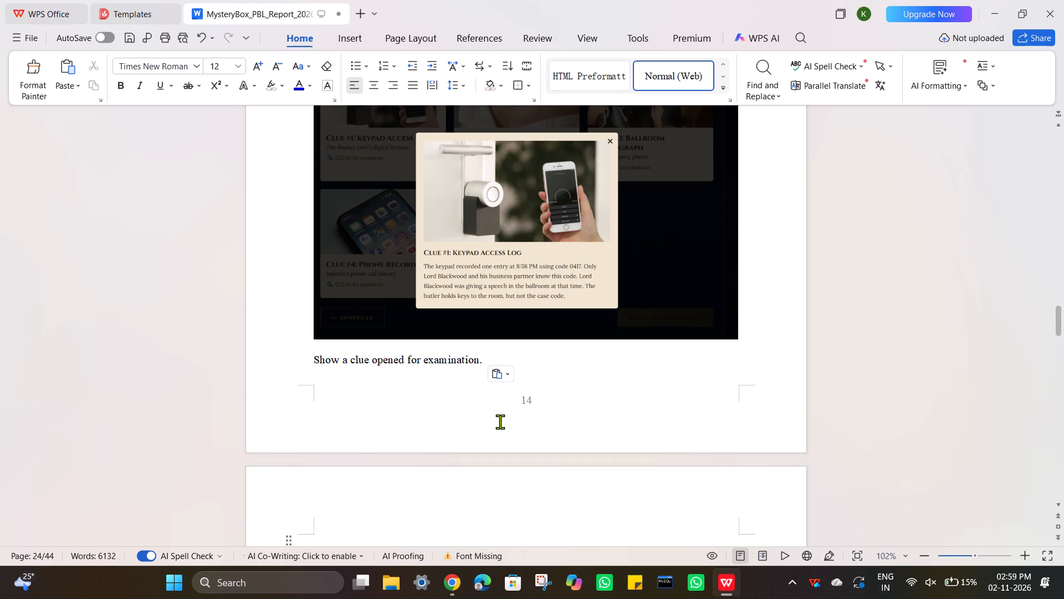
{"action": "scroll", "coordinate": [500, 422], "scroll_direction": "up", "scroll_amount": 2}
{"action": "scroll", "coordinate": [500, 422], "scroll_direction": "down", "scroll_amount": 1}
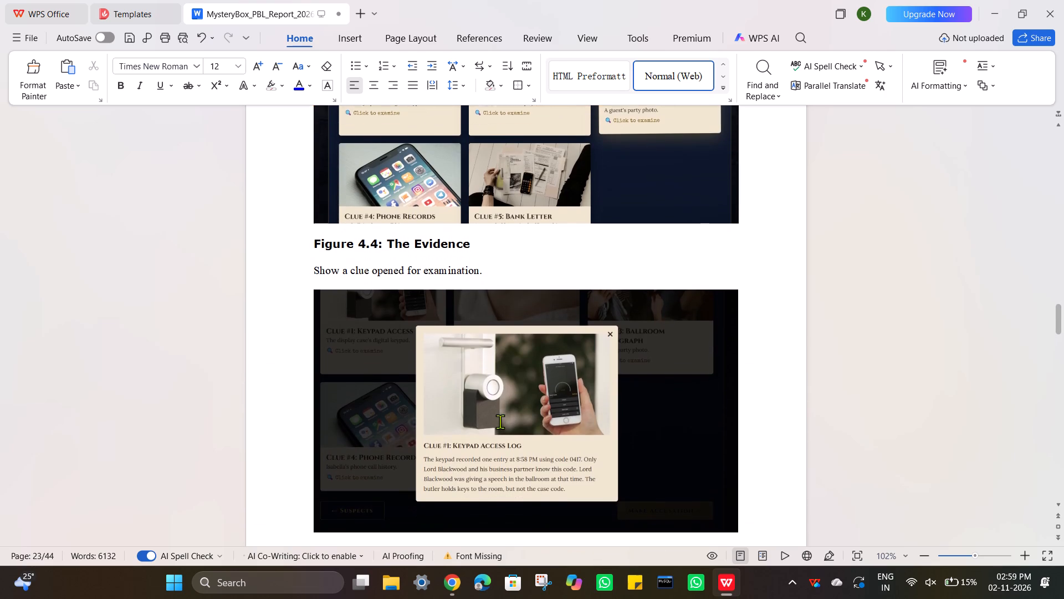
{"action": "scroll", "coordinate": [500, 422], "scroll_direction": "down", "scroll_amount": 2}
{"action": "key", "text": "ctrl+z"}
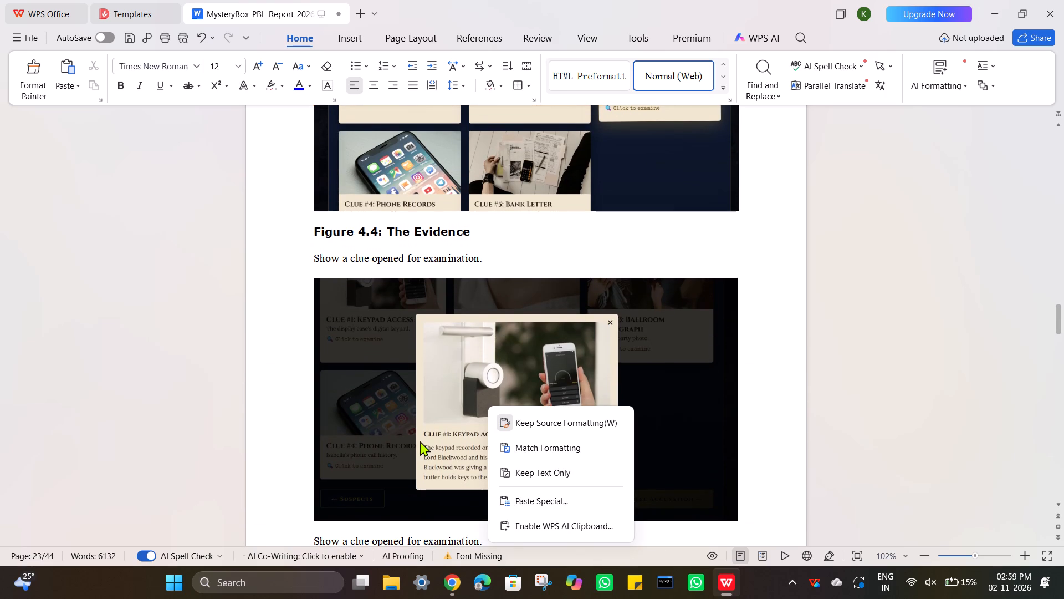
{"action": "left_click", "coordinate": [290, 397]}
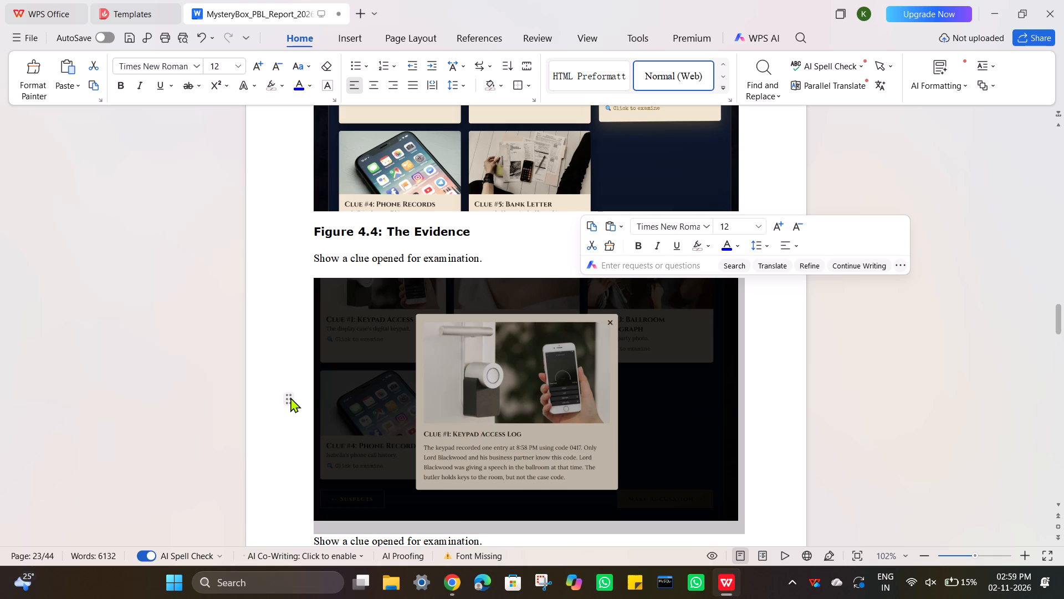
Look through the report's remaining pages, from the accusation and result screenshots to the code snippets in the Chapter 6 appendix.
{"action": "scroll", "coordinate": [290, 397], "scroll_direction": "down", "scroll_amount": 5}
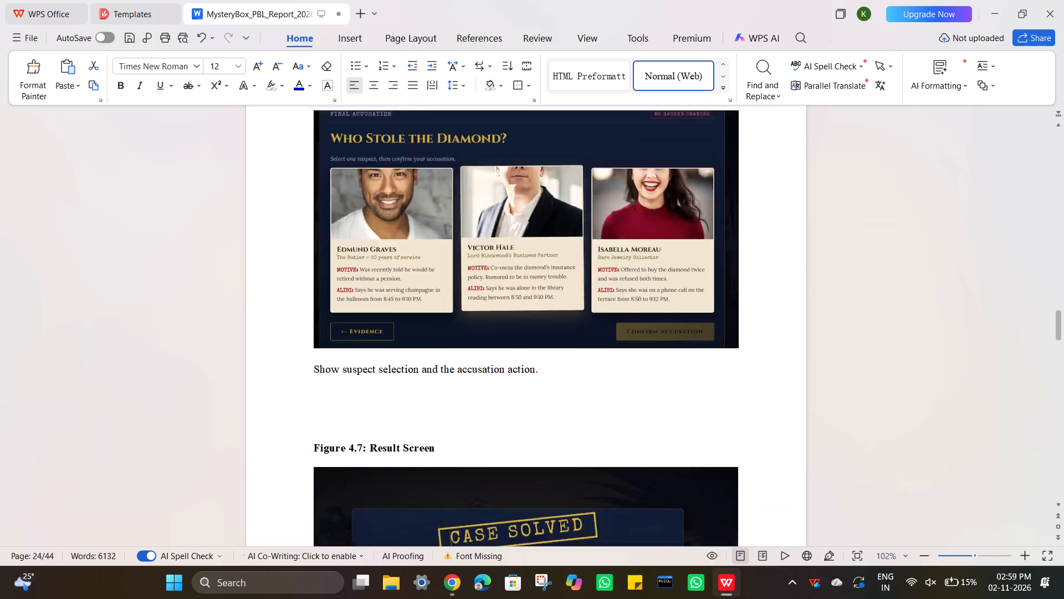
{"action": "scroll", "coordinate": [290, 397], "scroll_direction": "down", "scroll_amount": 12}
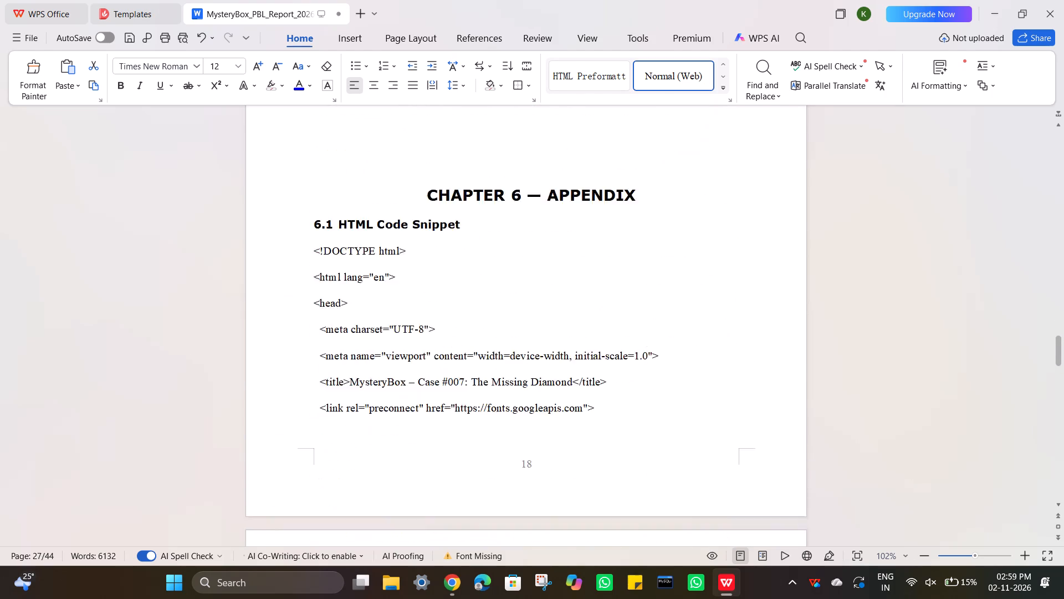
{"action": "scroll", "coordinate": [290, 397], "scroll_direction": "down", "scroll_amount": 17}
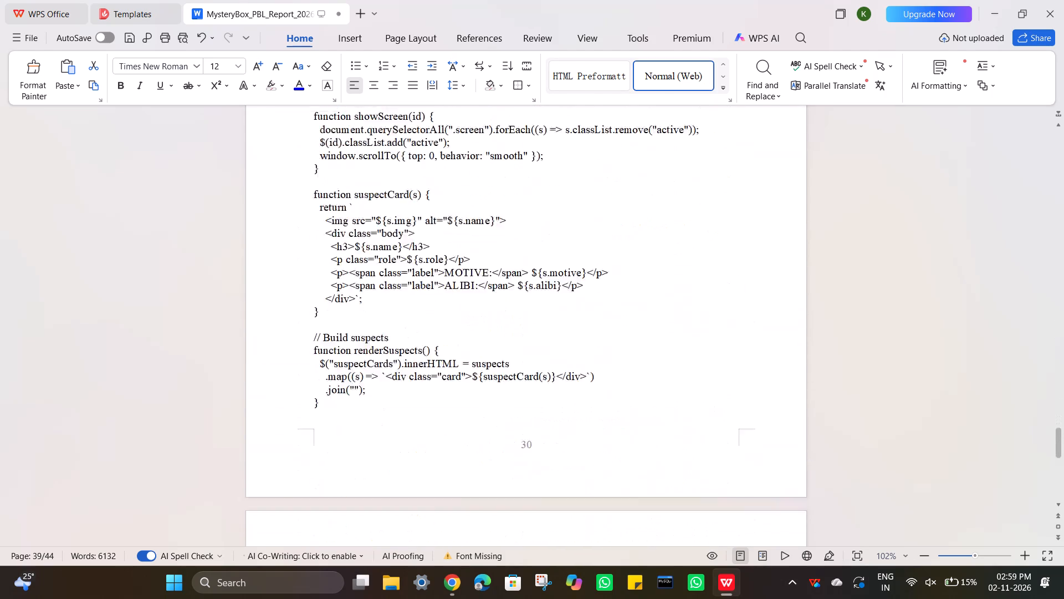
{"action": "scroll", "coordinate": [290, 397], "scroll_direction": "up", "scroll_amount": 6}
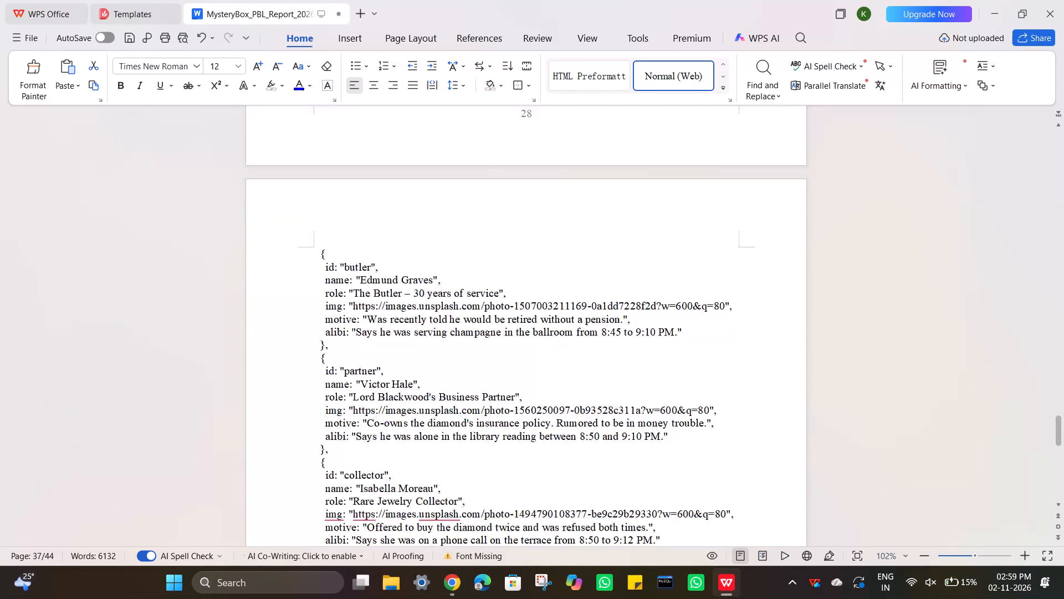
{"action": "scroll", "coordinate": [290, 397], "scroll_direction": "up", "scroll_amount": 18}
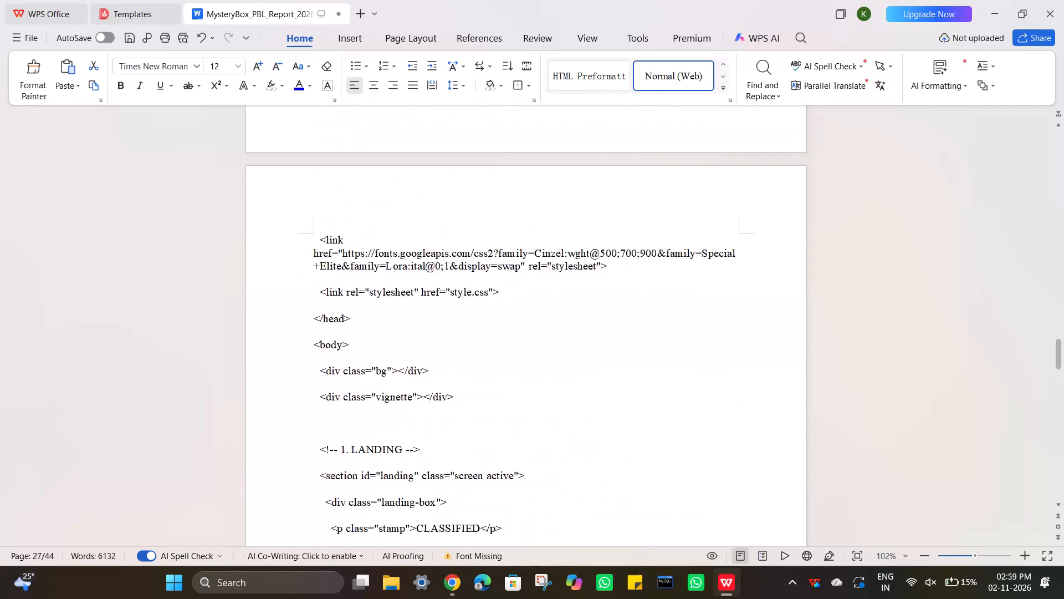
{"action": "scroll", "coordinate": [290, 397], "scroll_direction": "up", "scroll_amount": 6}
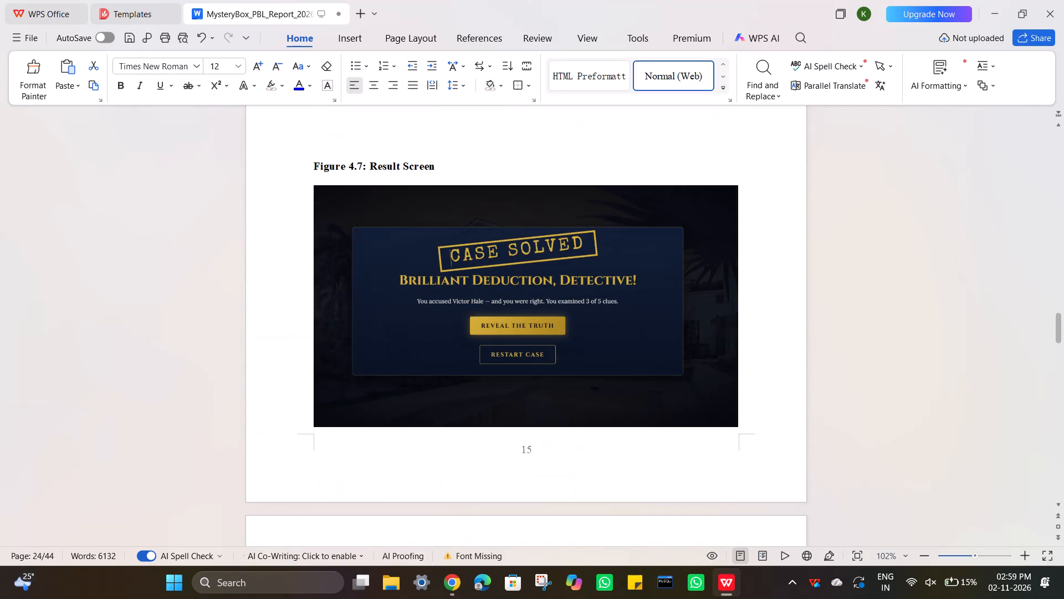
Delete the blank lines between the accusation image's description line and the caption "Figure 4.7: Result Screen".
{"action": "scroll", "coordinate": [290, 397], "scroll_direction": "up", "scroll_amount": 1}
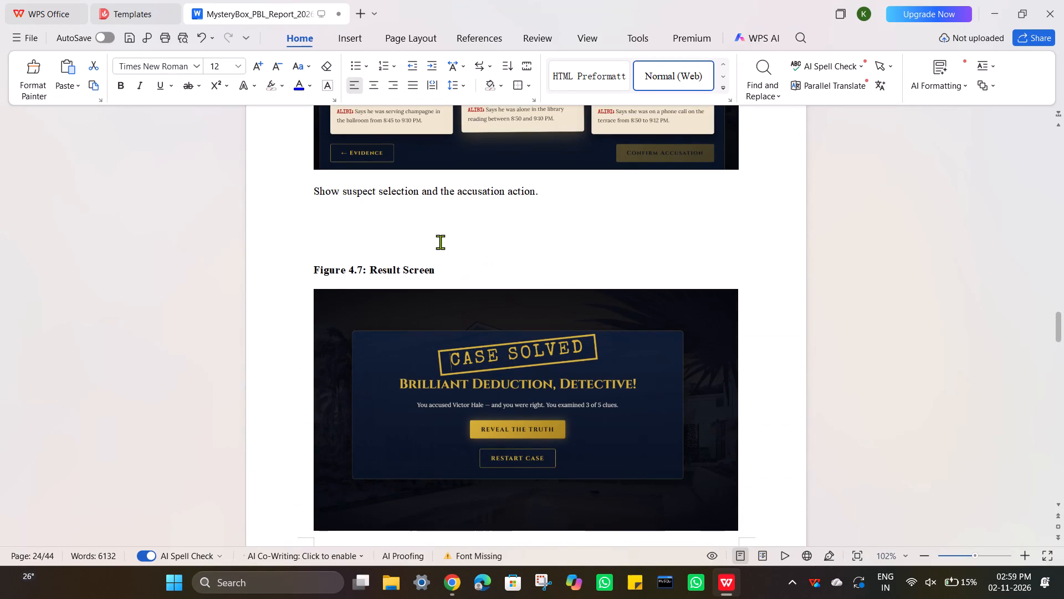
{"action": "left_click", "coordinate": [440, 242]}
{"action": "key", "text": "BackSpace"}
{"action": "key", "text": "BackSpace"}
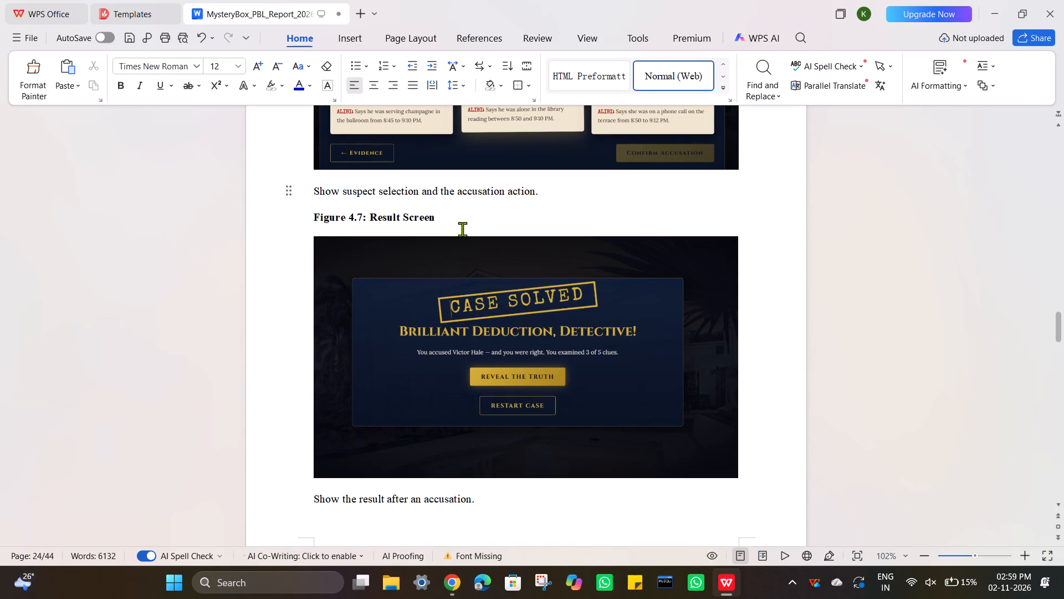
Copy the caption "Figure 4.7: Result Screen" onto a new line below the result image's description line.
{"action": "left_click_drag", "start_coordinate": [441, 220], "coordinate": [311, 217]}
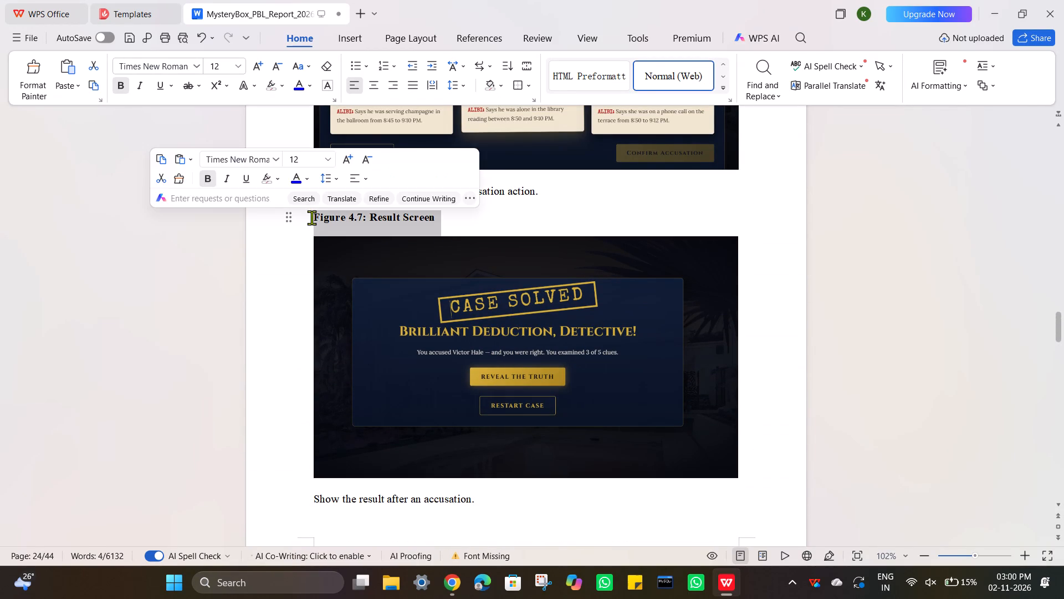
{"action": "key", "text": "ctrl+c"}
{"action": "left_click", "coordinate": [480, 500]}
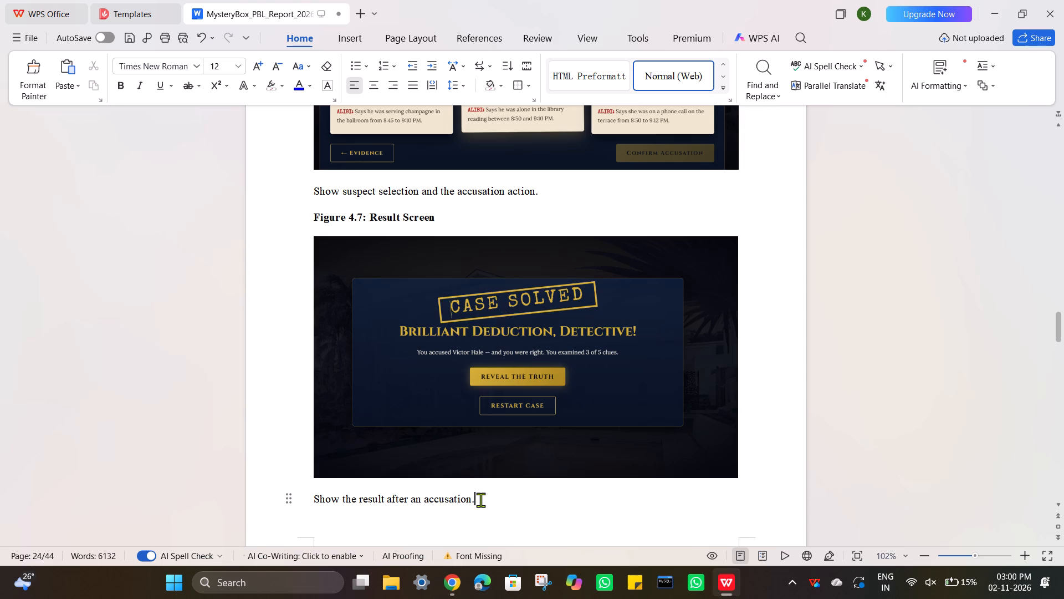
{"action": "key", "text": "Return"}
{"action": "key", "text": "ctrl+v"}
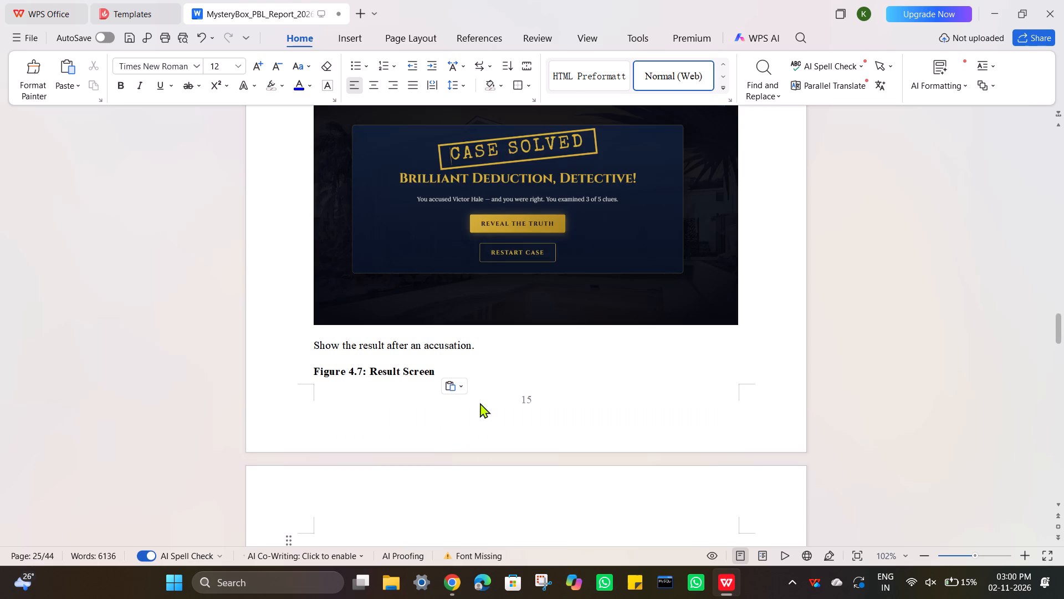
Replace the caption "Figure 4.7: Result Screen" above the result image with a pasted copy of "Show the result after an accusation.".
{"action": "left_click_drag", "start_coordinate": [478, 349], "coordinate": [297, 345]}
{"action": "key", "text": "ctrl+c"}
{"action": "scroll", "coordinate": [426, 296], "scroll_direction": "up", "scroll_amount": 2}
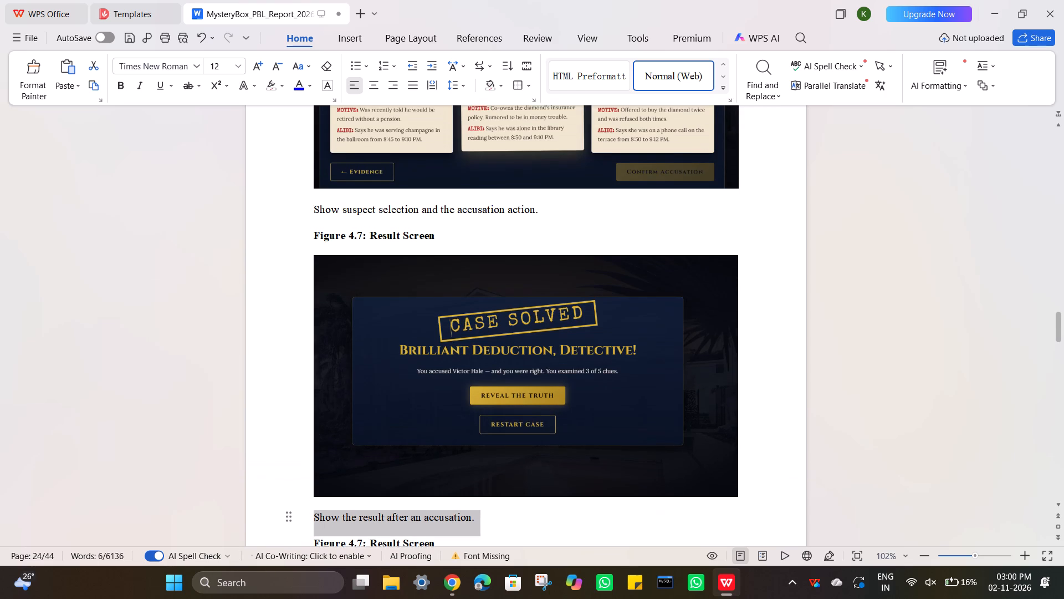
{"action": "scroll", "coordinate": [426, 296], "scroll_direction": "up", "scroll_amount": 1}
{"action": "left_click", "coordinate": [461, 253]}
{"action": "key", "text": "BackSpace"}
{"action": "key", "text": "BackSpace"}
{"action": "key", "text": "BackSpace"}
{"action": "key", "text": "BackSpace"}
{"action": "key", "text": "BackSpace"}
{"action": "key", "text": "BackSpace"}
{"action": "key", "text": "BackSpace"}
{"action": "key", "text": "BackSpace"}
{"action": "key", "text": "BackSpace"}
{"action": "key", "text": "BackSpace"}
{"action": "key", "text": "BackSpace"}
{"action": "key", "text": "BackSpace"}
{"action": "key", "text": "BackSpace"}
{"action": "key", "text": "BackSpace"}
{"action": "key", "text": "BackSpace"}
{"action": "key", "text": "BackSpace"}
{"action": "key", "text": "BackSpace"}
{"action": "key", "text": "BackSpace"}
{"action": "key", "text": "BackSpace"}
{"action": "key", "text": "BackSpace"}
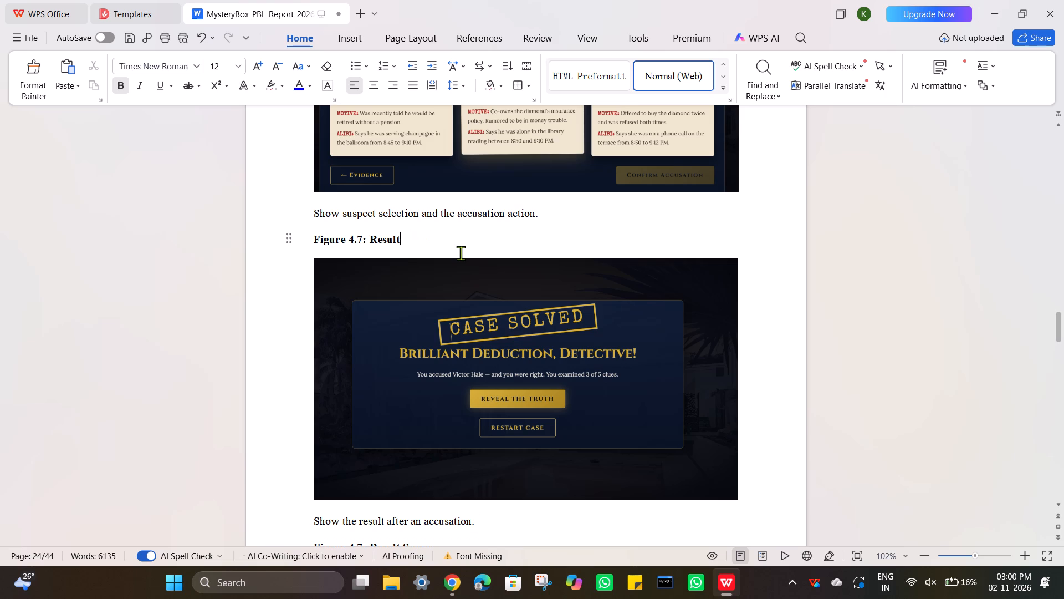
{"action": "key", "text": "BackSpace"}
{"action": "key", "text": "BackSpace"}
{"action": "key", "text": "BackSpace"}
{"action": "key", "text": "BackSpace"}
{"action": "key", "text": "ctrl+v"}
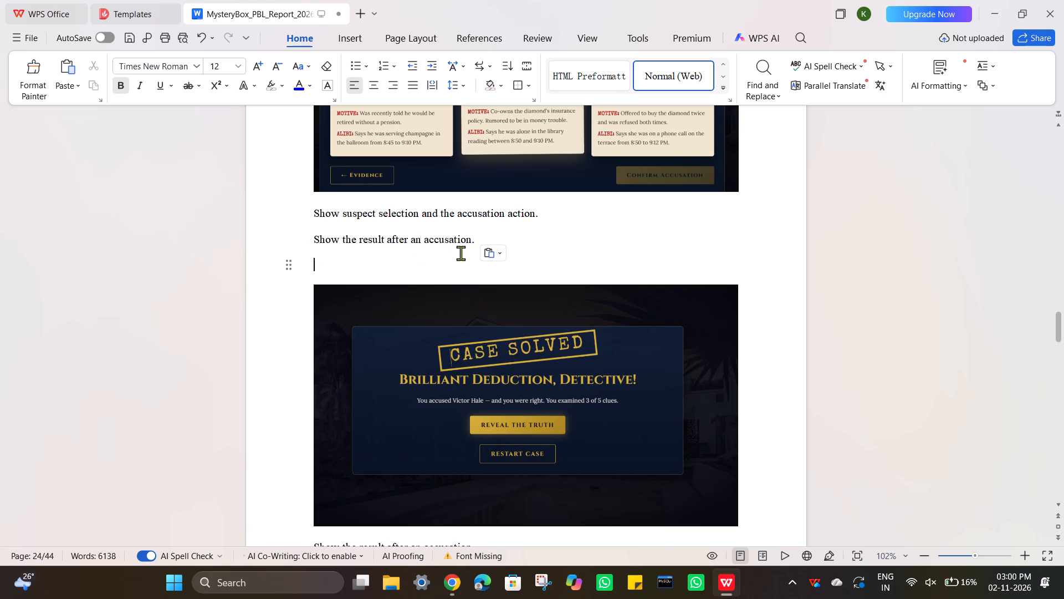
Delete the duplicate line "Show the result after an accusation." below the result image, keeping the caption under it.
{"action": "scroll", "coordinate": [461, 253], "scroll_direction": "down", "scroll_amount": 4}
{"action": "left_click", "coordinate": [480, 371]}
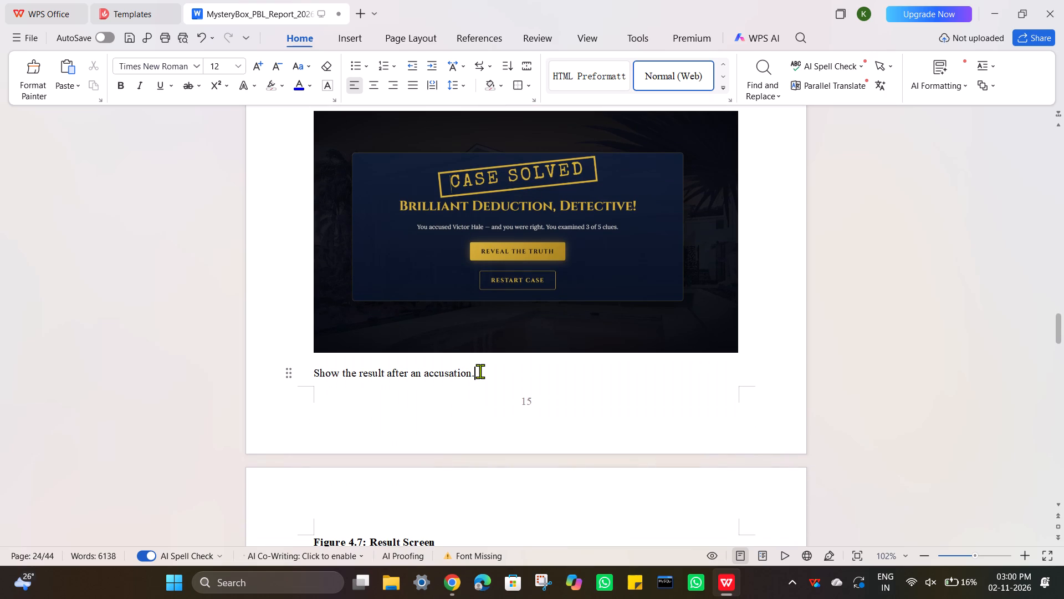
{"action": "key", "text": "BackSpace"}
{"action": "key", "text": "BackSpace"}
{"action": "key", "text": "BackSpace"}
{"action": "key", "text": "BackSpace"}
{"action": "key", "text": "BackSpace"}
{"action": "key", "text": "BackSpace"}
{"action": "key", "text": "BackSpace"}
{"action": "key", "text": "BackSpace"}
{"action": "key", "text": "BackSpace"}
{"action": "key", "text": "BackSpace"}
{"action": "key", "text": "BackSpace"}
{"action": "key", "text": "BackSpace"}
{"action": "key", "text": "BackSpace"}
{"action": "key", "text": "BackSpace"}
{"action": "key", "text": "BackSpace"}
{"action": "key", "text": "BackSpace"}
{"action": "key", "text": "BackSpace"}
{"action": "key", "text": "BackSpace"}
{"action": "key", "text": "BackSpace"}
{"action": "key", "text": "BackSpace"}
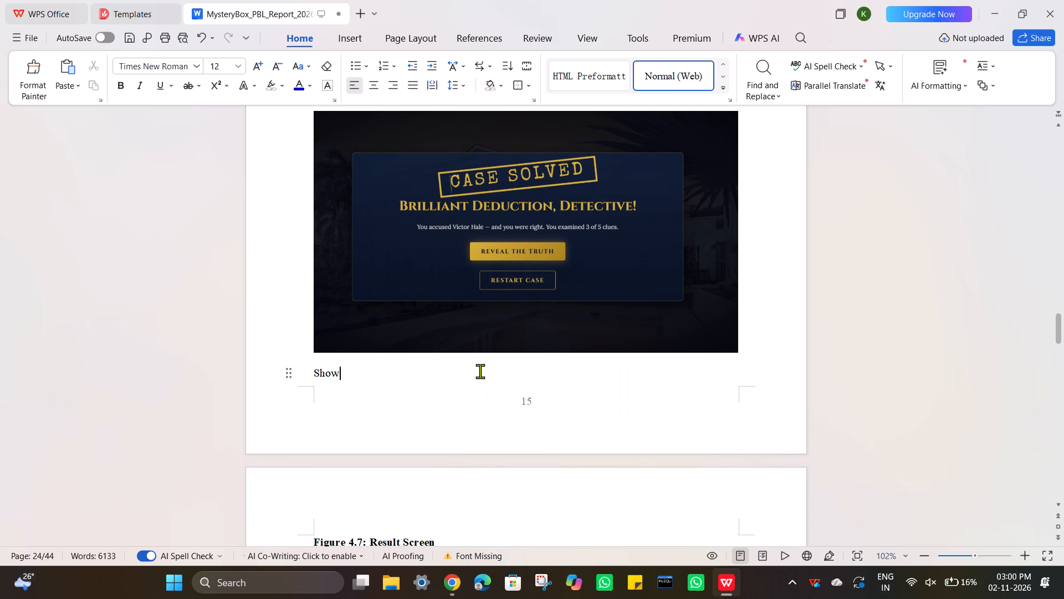
{"action": "key", "text": "BackSpace"}
{"action": "key", "text": "BackSpace"}
{"action": "key", "text": "BackSpace"}
{"action": "key", "text": "BackSpace"}
{"action": "key", "text": "BackSpace"}
Remove the blank line between the description "Show the result after an accusation." and the result image.
{"action": "scroll", "coordinate": [480, 371], "scroll_direction": "up", "scroll_amount": 2}
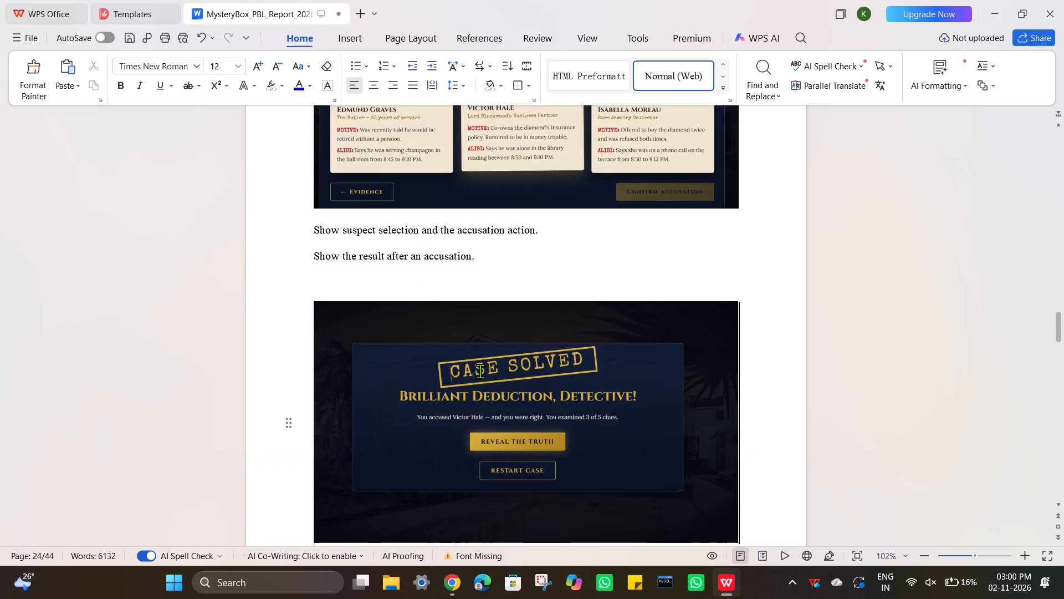
{"action": "left_click", "coordinate": [464, 275]}
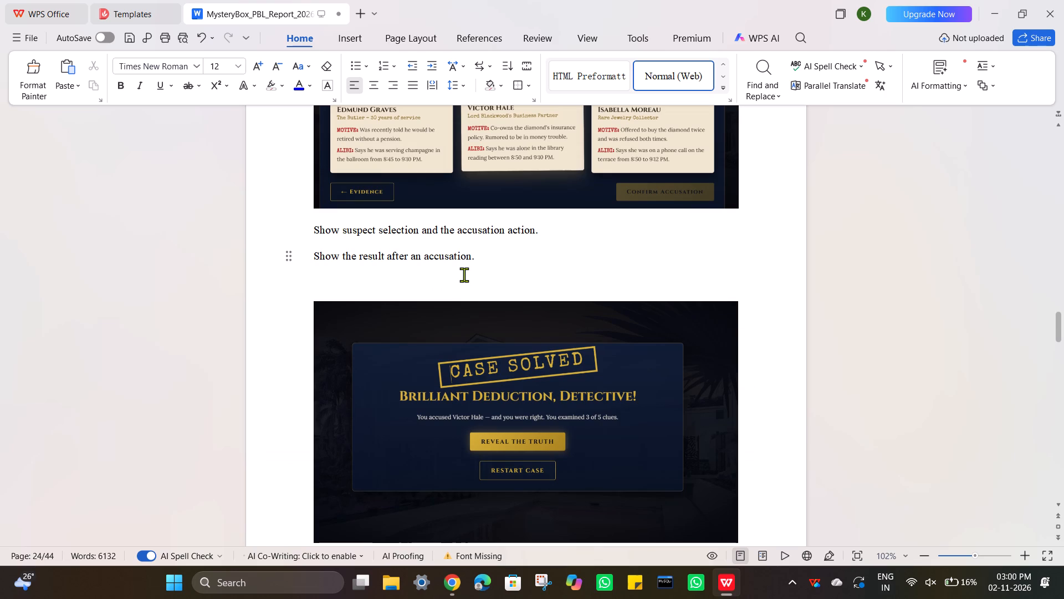
{"action": "key", "text": "Right"}
{"action": "key", "text": "Down"}
{"action": "key", "text": "BackSpace"}
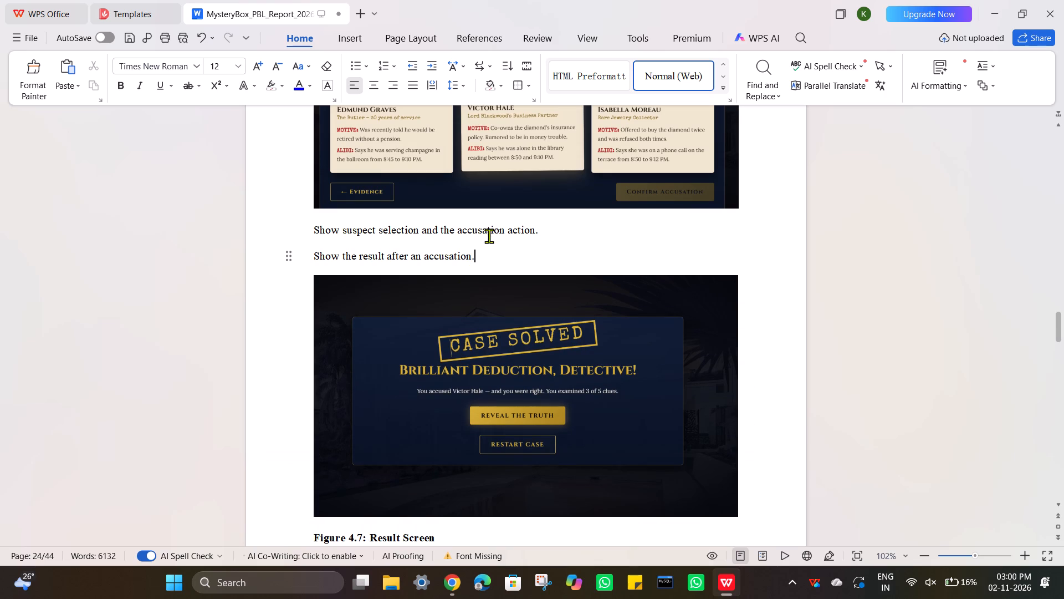
Set the font of the description line "Show the result after an accusation." to Verdana.
{"action": "left_click_drag", "start_coordinate": [483, 257], "coordinate": [290, 260]}
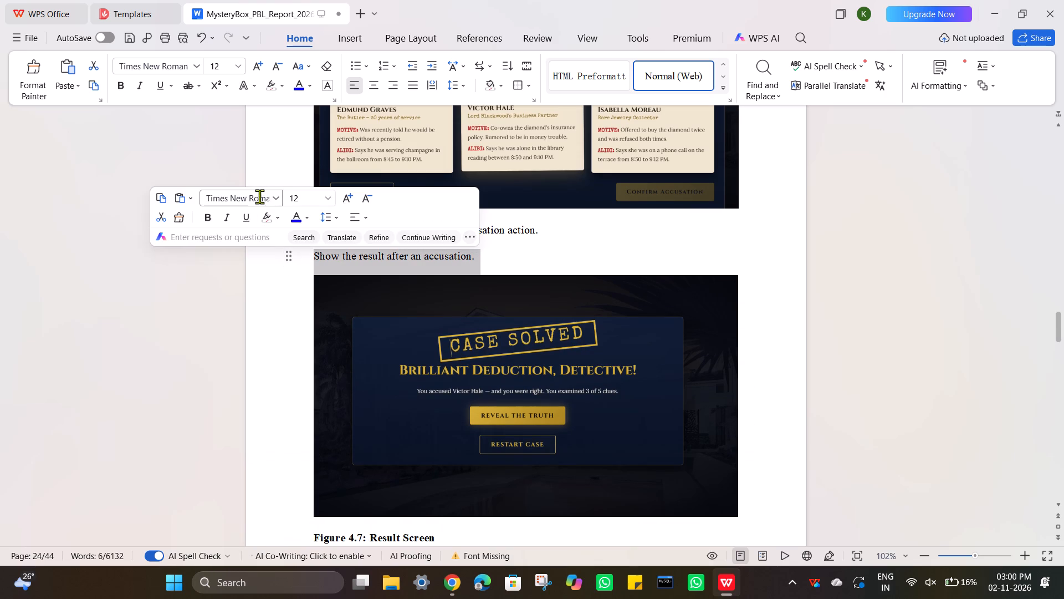
{"action": "left_click", "coordinate": [259, 196]}
{"action": "key", "text": "BackSpace"}
{"action": "type", "text": "ver"}
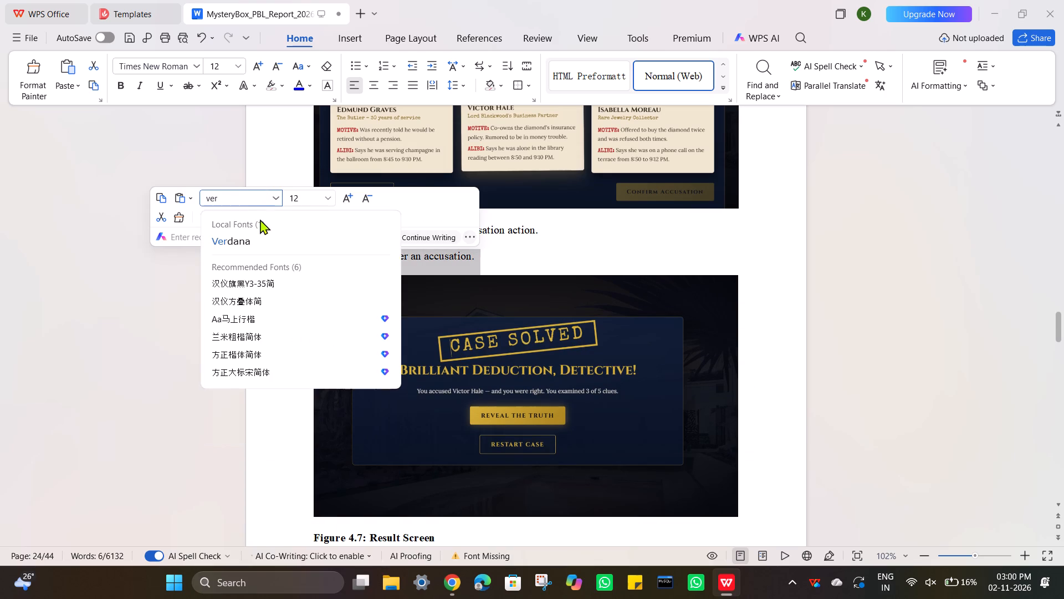
{"action": "left_click", "coordinate": [262, 241]}
Set the font of the caption "Figure 4.7: Result Screen" below the result image to Verdana.
{"action": "scroll", "coordinate": [436, 361], "scroll_direction": "down", "scroll_amount": 1}
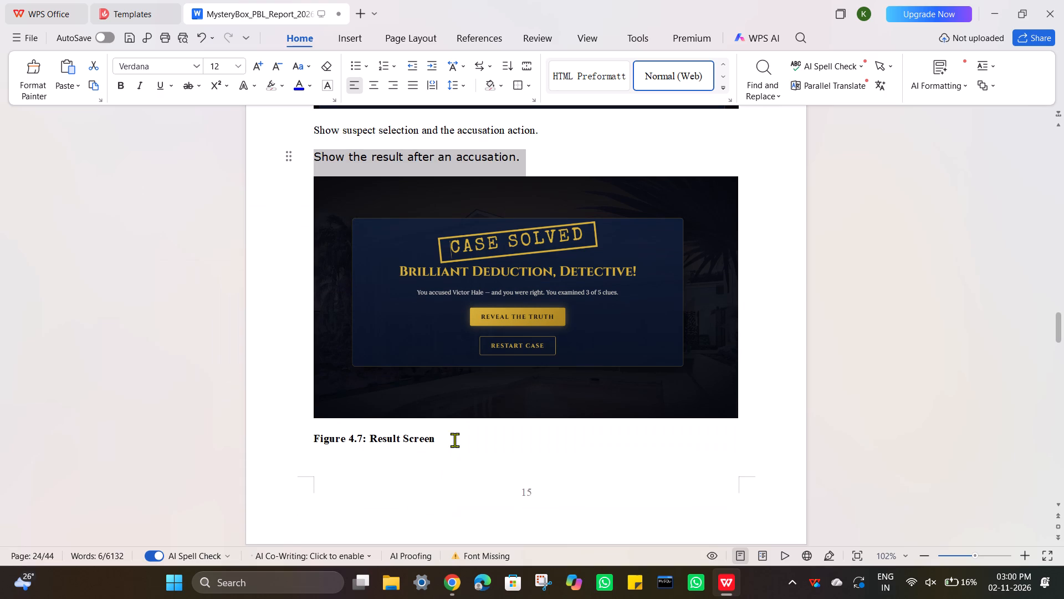
{"action": "left_click_drag", "start_coordinate": [448, 443], "coordinate": [296, 448]}
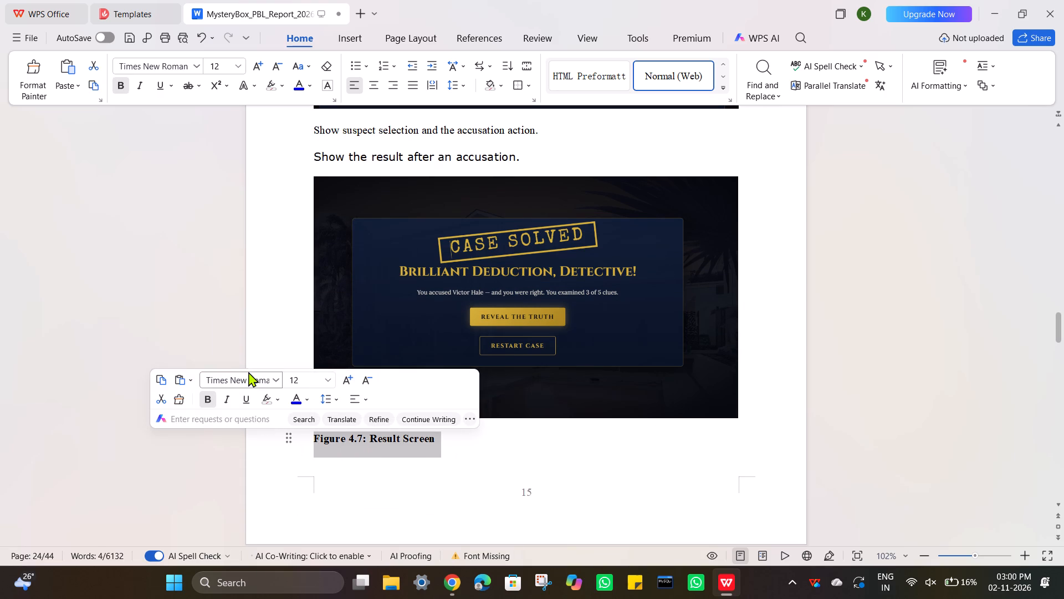
{"action": "left_click", "coordinate": [249, 378]}
{"action": "key", "text": "BackSpace"}
{"action": "type", "text": "verda"}
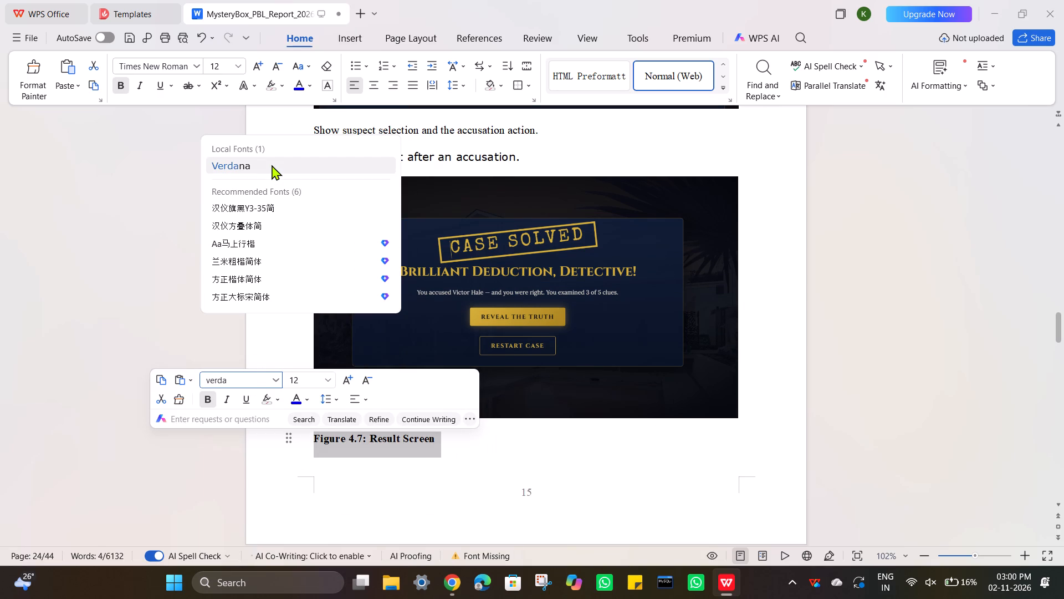
{"action": "left_click", "coordinate": [272, 165]}
{"action": "left_click", "coordinate": [247, 266]}
Copy the caption "Figure 4.6: Accusation Screen" onto a new line below the accusation image's description line, without an extra blank line.
{"action": "scroll", "coordinate": [247, 266], "scroll_direction": "down", "scroll_amount": 3}
{"action": "scroll", "coordinate": [247, 266], "scroll_direction": "up", "scroll_amount": 1}
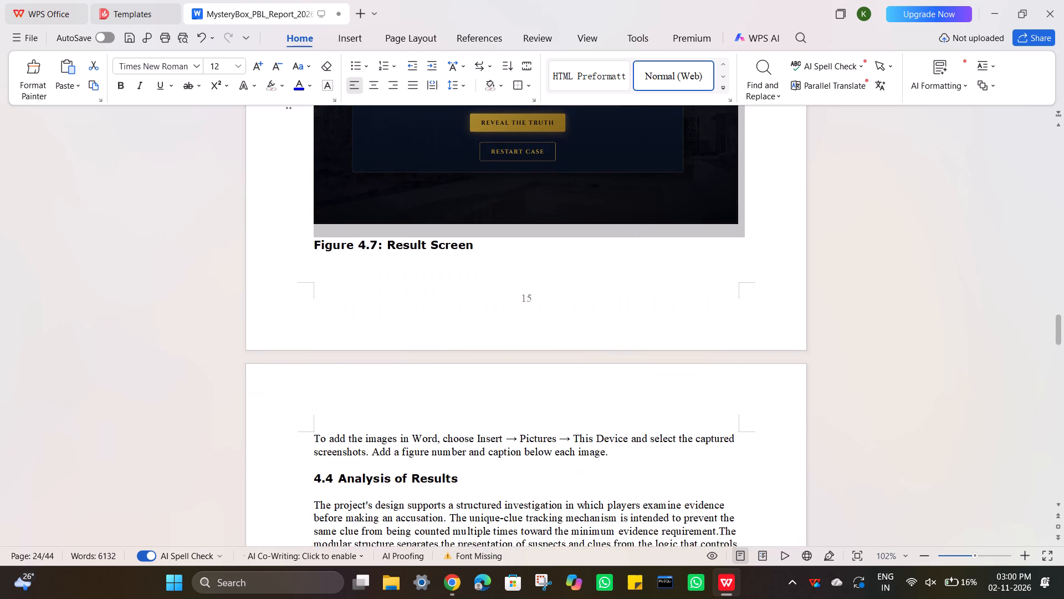
{"action": "scroll", "coordinate": [247, 266], "scroll_direction": "up", "scroll_amount": 1}
{"action": "scroll", "coordinate": [247, 266], "scroll_direction": "right", "scroll_amount": 1}
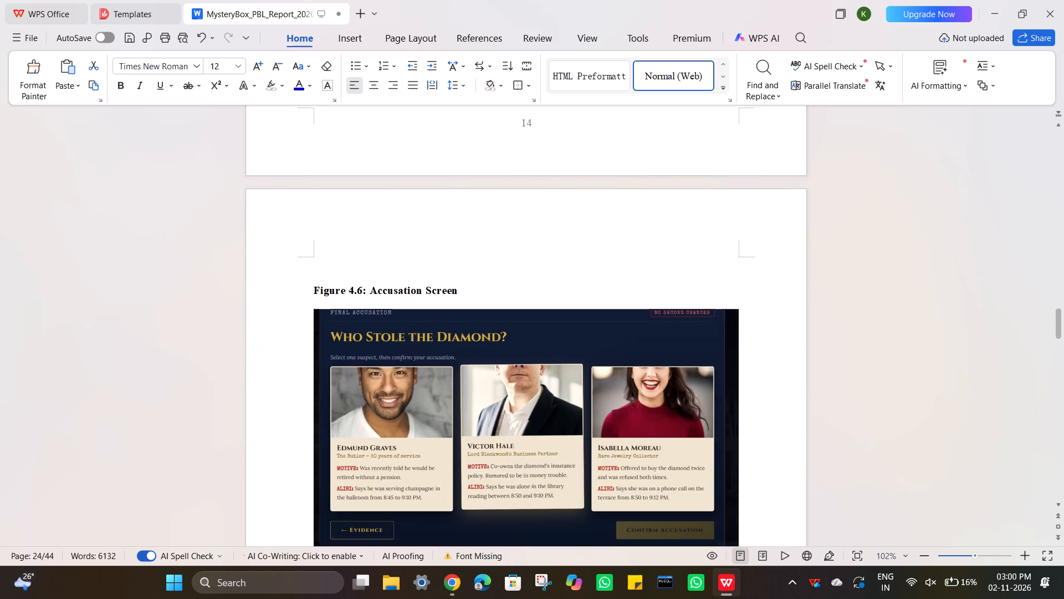
{"action": "scroll", "coordinate": [247, 266], "scroll_direction": "right", "scroll_amount": 1}
{"action": "left_click_drag", "start_coordinate": [468, 224], "coordinate": [287, 229]}
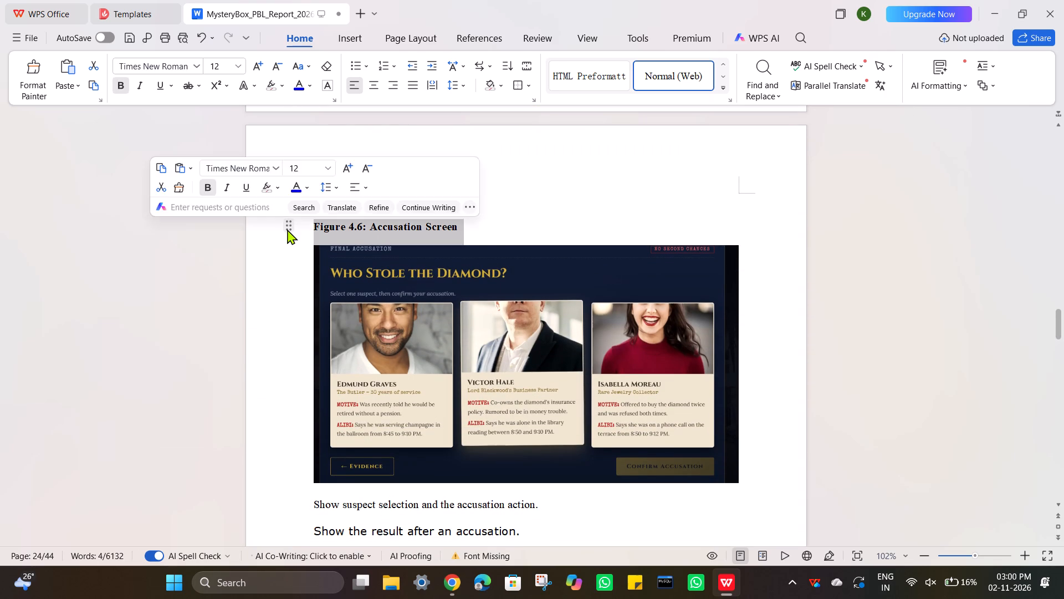
{"action": "key", "text": "ctrl+c"}
{"action": "left_click", "coordinate": [540, 506]}
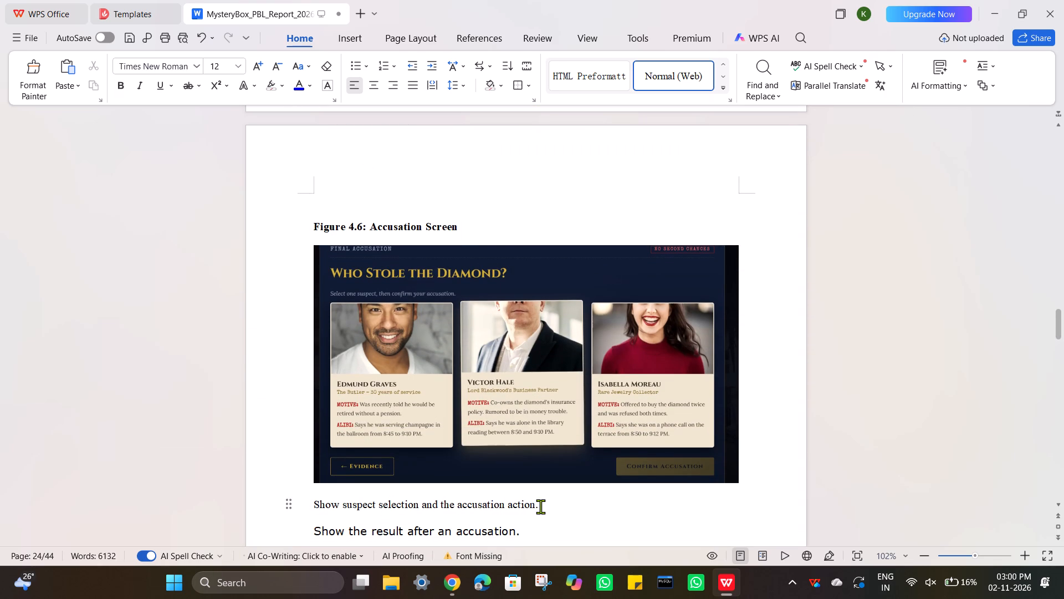
{"action": "key", "text": "Return"}
{"action": "key", "text": "ctrl+v"}
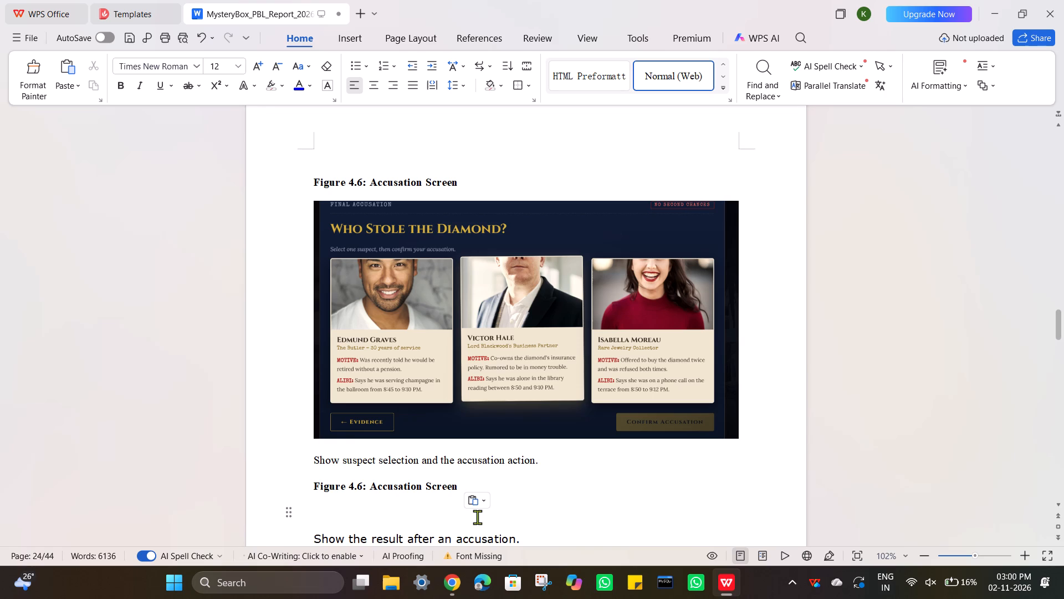
{"action": "key", "text": "BackSpace"}
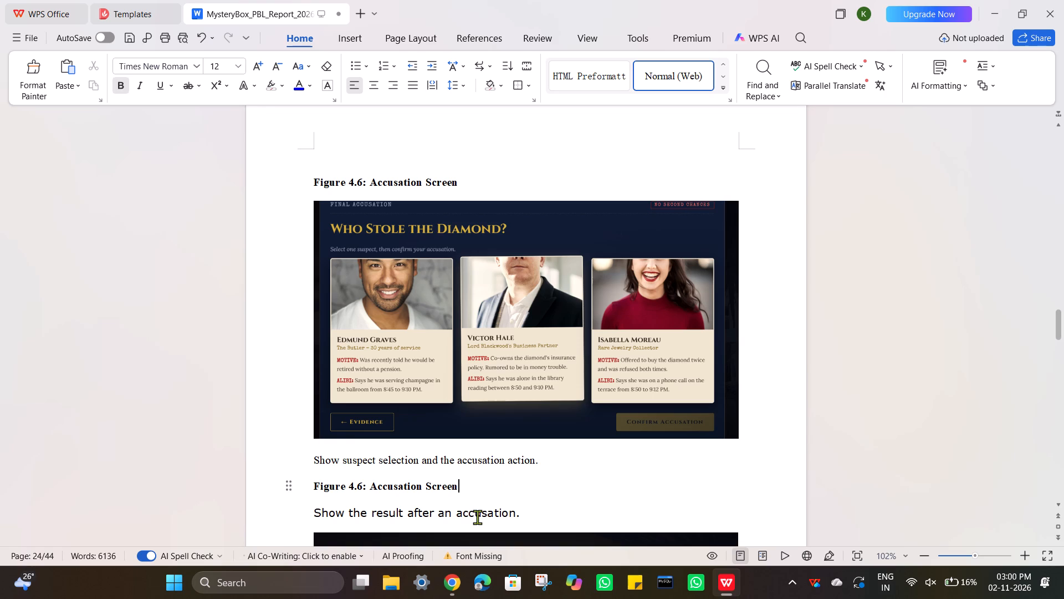
Copy "Show suspect selection and the accusation action." onto a new line between the upper Figure 4.6 caption and the accusation image.
{"action": "left_click_drag", "start_coordinate": [556, 466], "coordinate": [262, 460]}
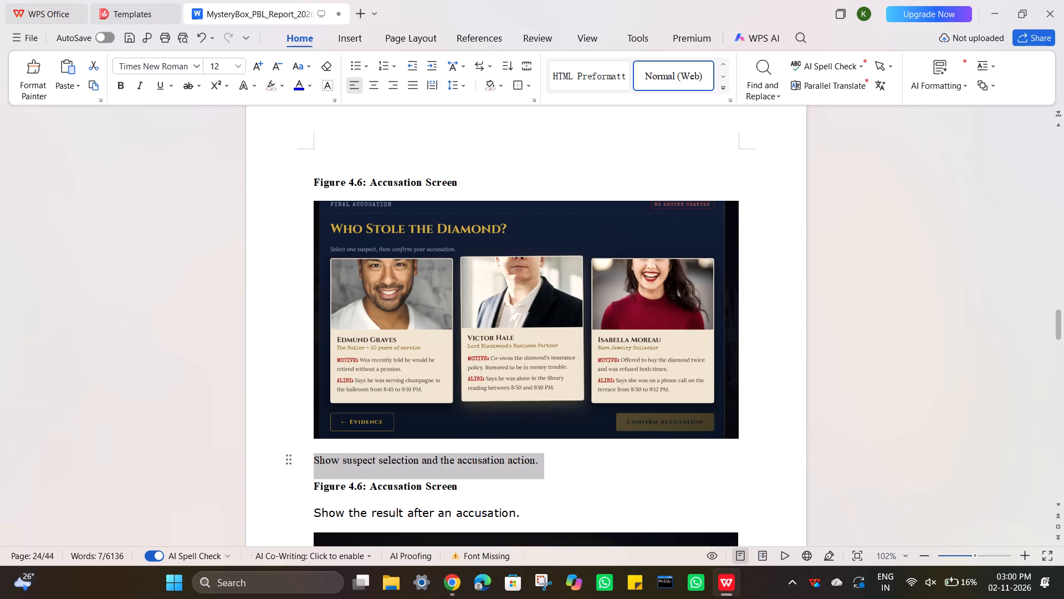
{"action": "key", "text": "ctrl+c"}
{"action": "left_click", "coordinate": [478, 189]}
{"action": "key", "text": "Return"}
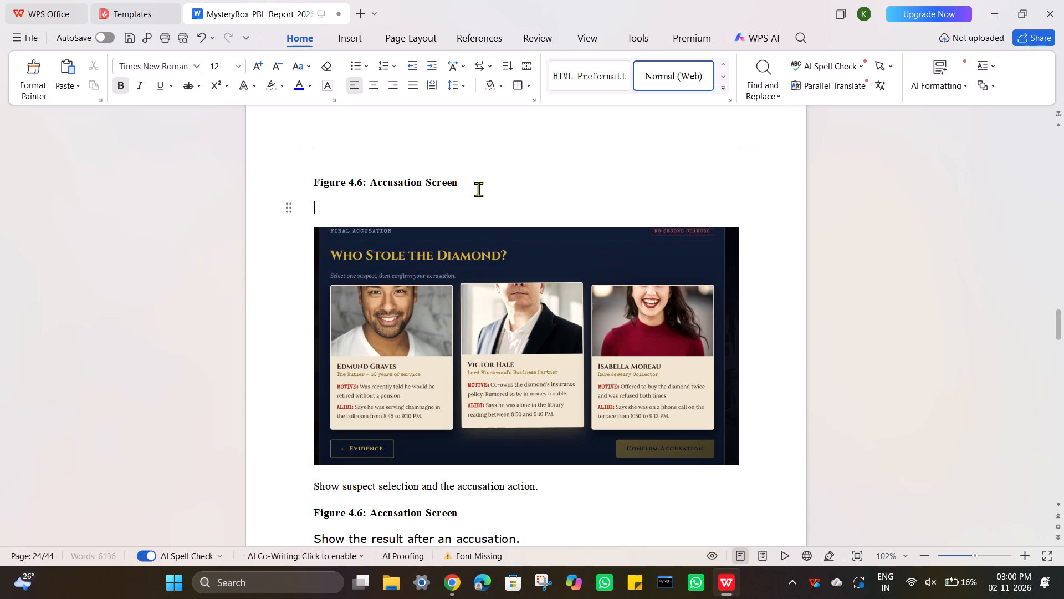
{"action": "key", "text": "ctrl+v"}
Delete the caption "Figure 4.6: Accusation Screen" above the accusation image along with its emptied line.
{"action": "left_click", "coordinate": [478, 189]}
{"action": "key", "text": "BackSpace"}
{"action": "key", "text": "BackSpace"}
{"action": "key", "text": "BackSpace"}
{"action": "key", "text": "BackSpace"}
{"action": "key", "text": "BackSpace"}
{"action": "key", "text": "BackSpace"}
{"action": "key", "text": "BackSpace"}
{"action": "key", "text": "BackSpace"}
{"action": "key", "text": "BackSpace"}
{"action": "key", "text": "BackSpace"}
{"action": "key", "text": "BackSpace"}
{"action": "key", "text": "BackSpace"}
{"action": "key", "text": "BackSpace"}
{"action": "key", "text": "BackSpace"}
{"action": "key", "text": "BackSpace"}
{"action": "key", "text": "BackSpace"}
{"action": "key", "text": "BackSpace"}
{"action": "key", "text": "BackSpace"}
{"action": "key", "text": "BackSpace"}
{"action": "key", "text": "BackSpace"}
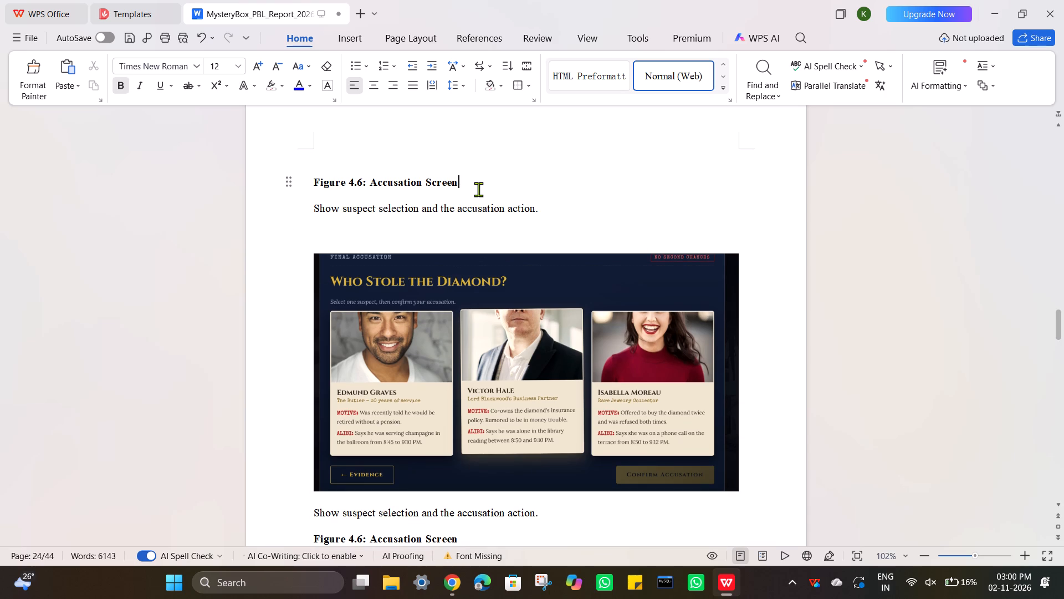
{"action": "key", "text": "BackSpace"}
{"action": "key", "text": "BackSpace"}
{"action": "key", "text": "BackSpace"}
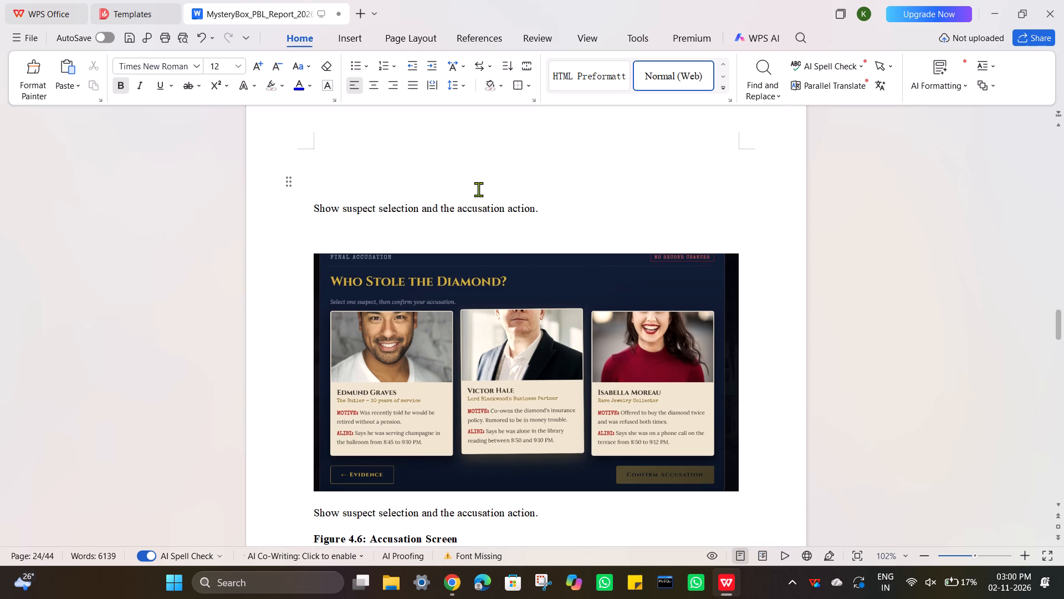
{"action": "key", "text": "BackSpace"}
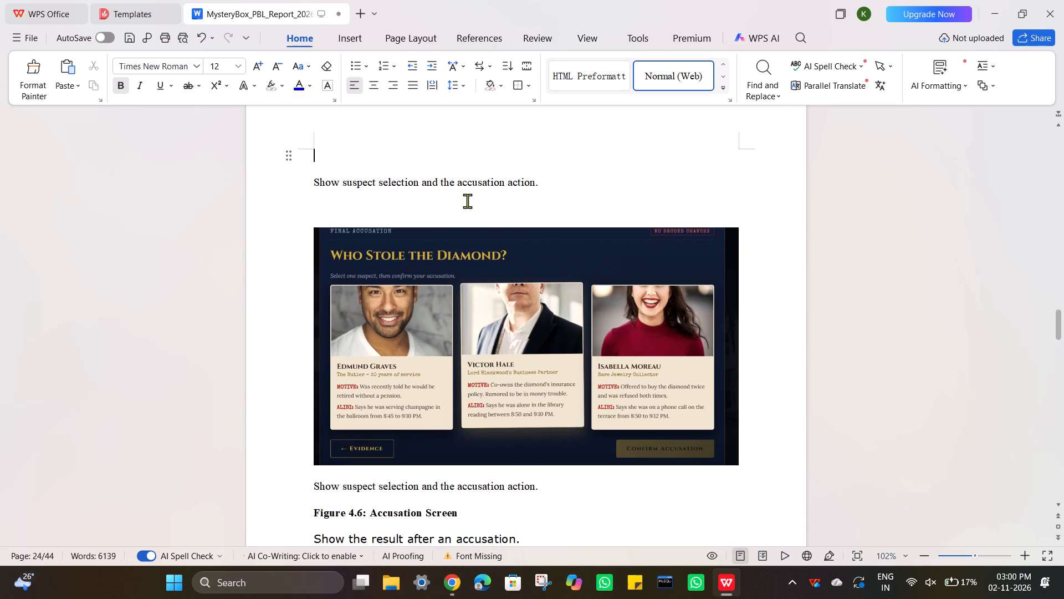
Remove the blank lines above and below the description line that precedes the accusation image.
{"action": "left_click", "coordinate": [467, 201]}
{"action": "left_click", "coordinate": [458, 214]}
{"action": "key", "text": "BackSpace"}
{"action": "left_click", "coordinate": [456, 170]}
{"action": "key", "text": "BackSpace"}
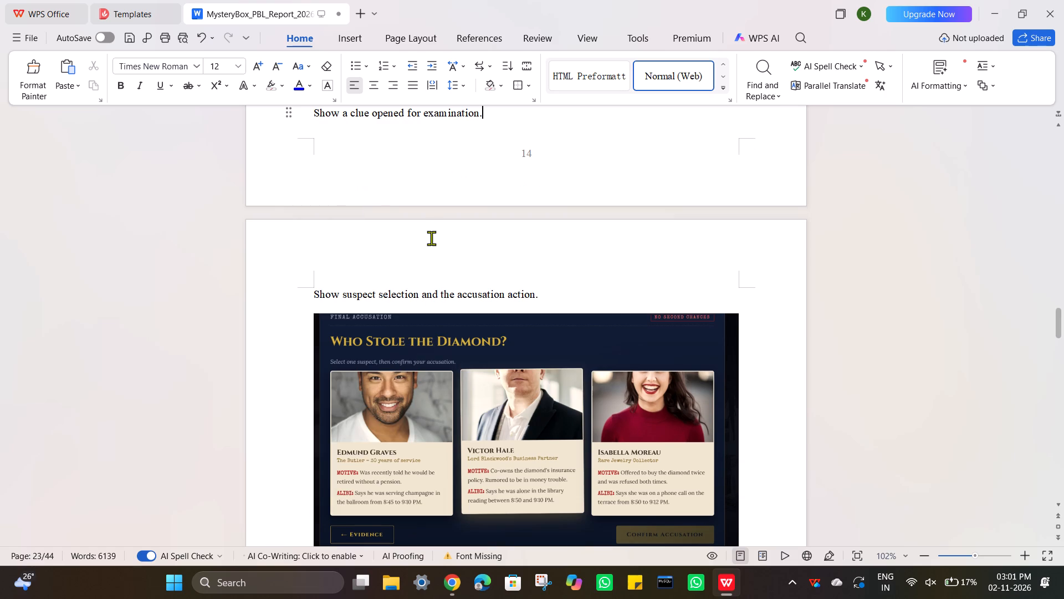
Delete the duplicate line "Show suspect selection and the accusation action." below the accusation image.
{"action": "scroll", "coordinate": [439, 285], "scroll_direction": "down", "scroll_amount": 3}
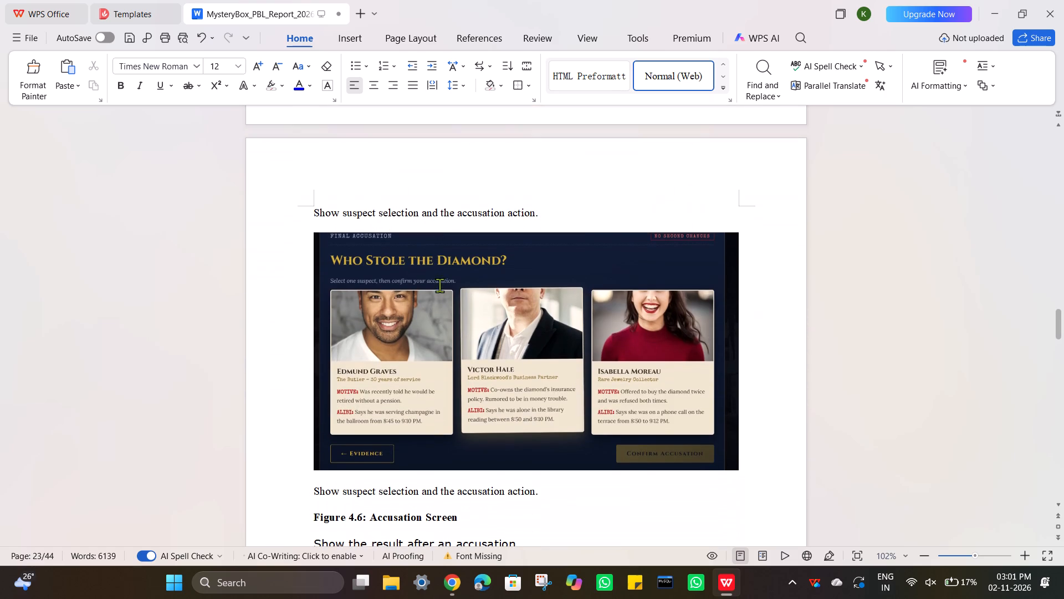
{"action": "left_click_drag", "start_coordinate": [545, 491], "coordinate": [313, 495]}
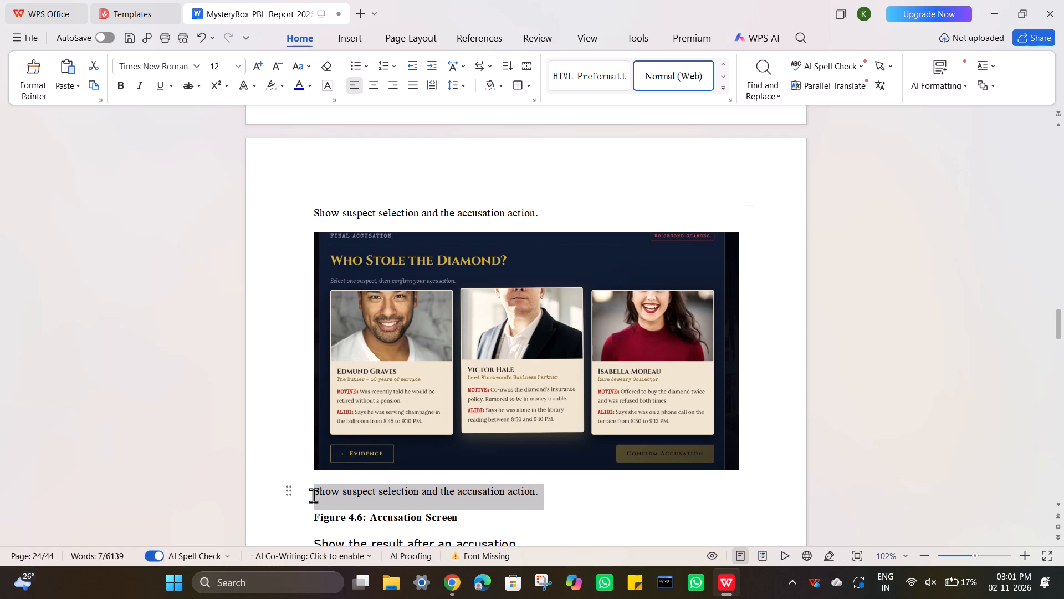
{"action": "left_click_drag", "start_coordinate": [313, 495], "coordinate": [313, 492]}
{"action": "key", "text": "BackSpace"}
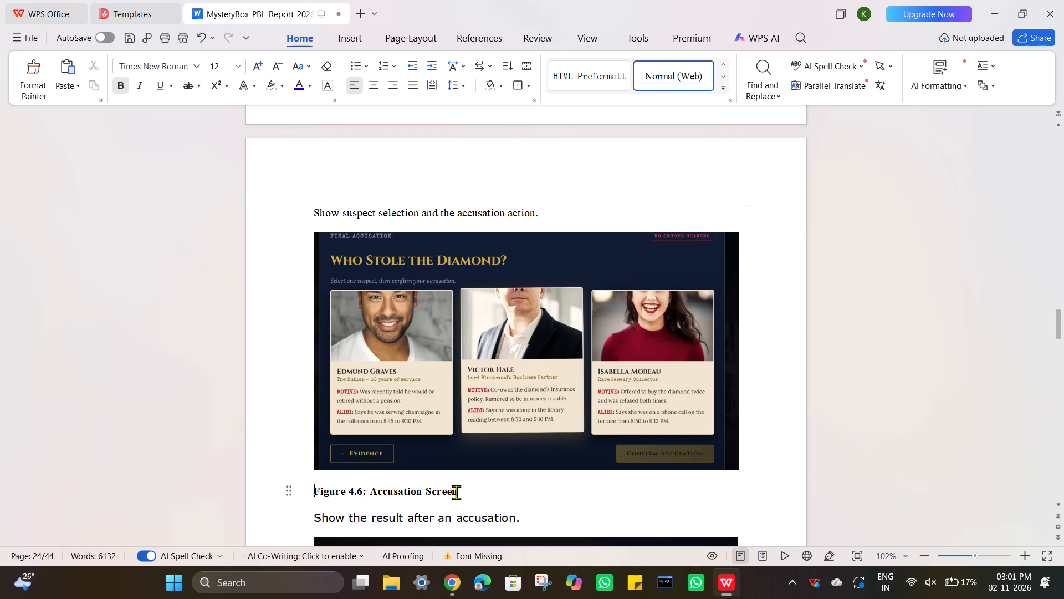
Set the font of the caption "Figure 4.6: Accusation Screen" below the accusation image to Verdana.
{"action": "left_click_drag", "start_coordinate": [467, 493], "coordinate": [305, 496]}
{"action": "left_click", "coordinate": [260, 436]}
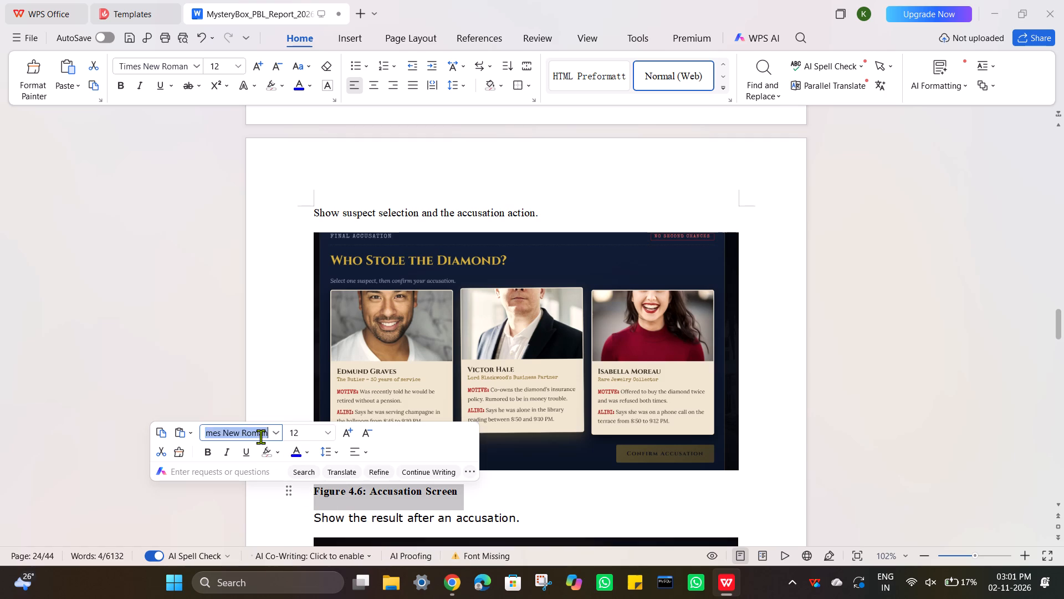
{"action": "key", "text": "BackSpace"}
{"action": "type", "text": "ver"}
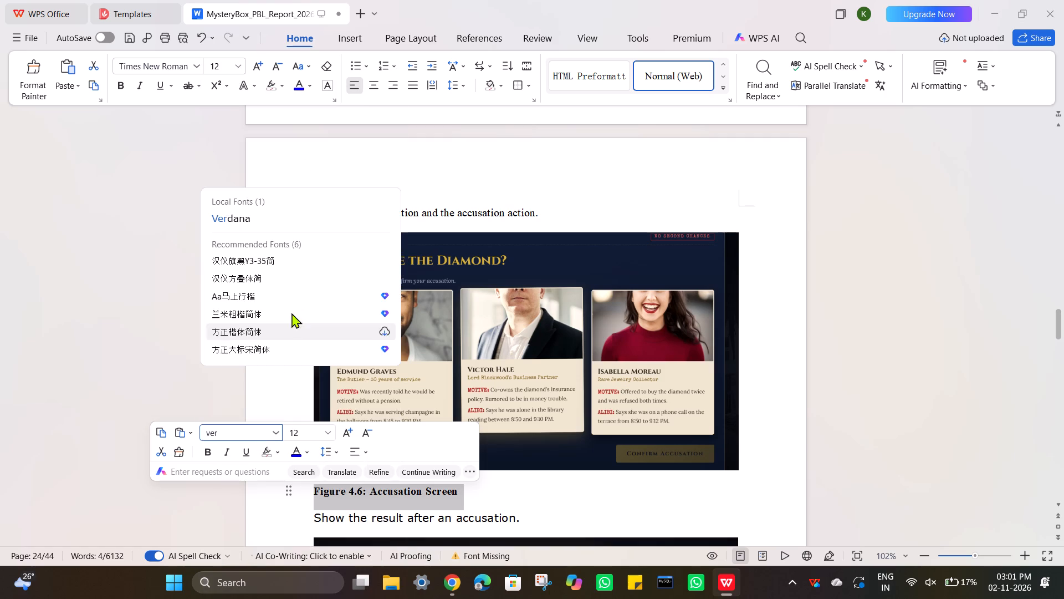
{"action": "left_click", "coordinate": [308, 222]}
Set the font of the description line "Show suspect selection and the accusation action." to Verdana.
{"action": "left_click_drag", "start_coordinate": [544, 216], "coordinate": [421, 208]}
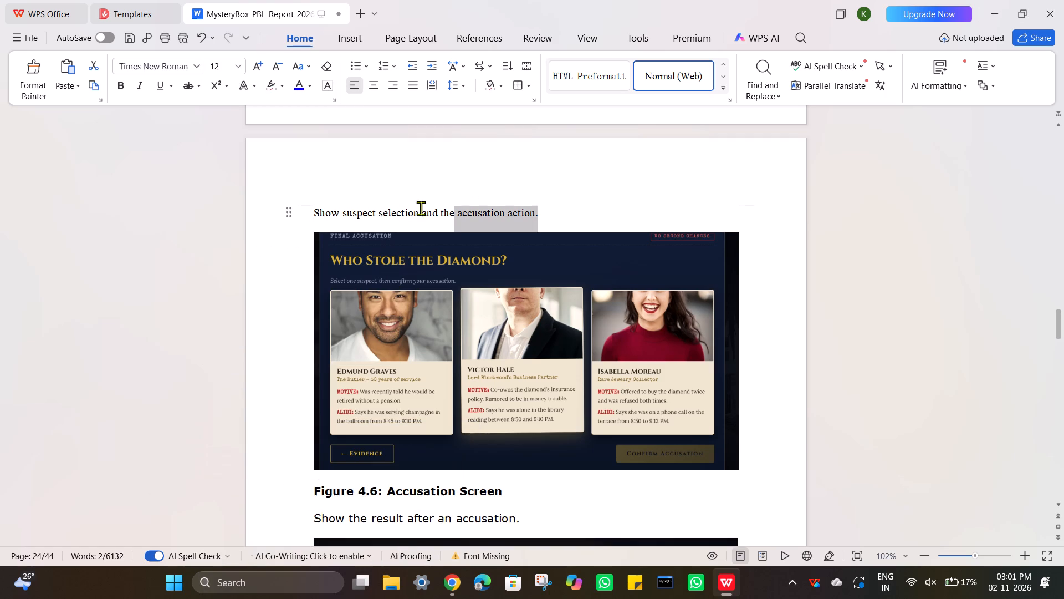
{"action": "left_click_drag", "start_coordinate": [421, 208], "coordinate": [311, 207]}
{"action": "left_click", "coordinate": [261, 158]}
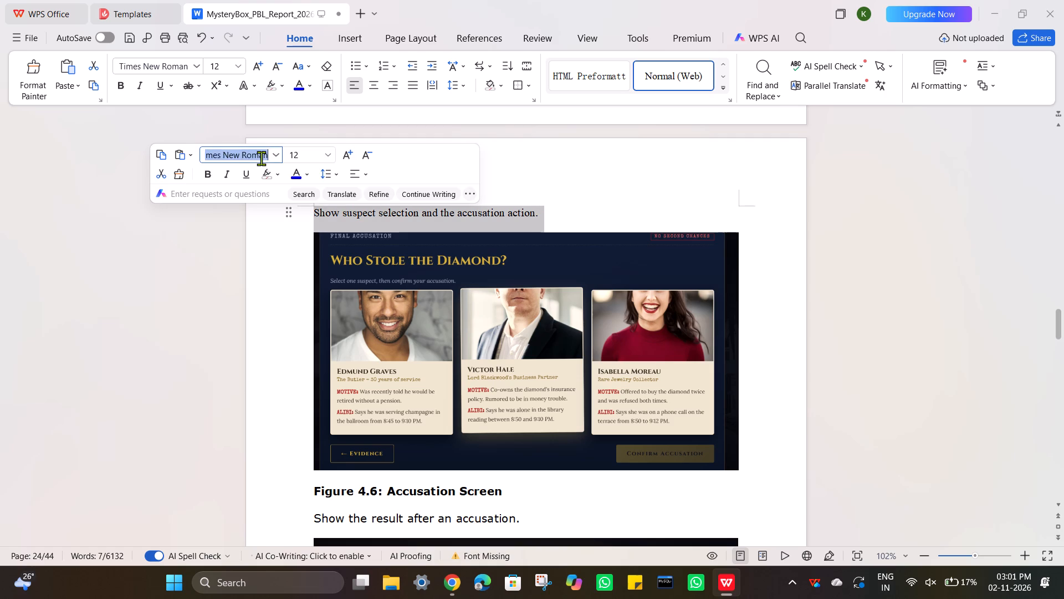
{"action": "key", "text": "BackSpace"}
{"action": "type", "text": "verd"}
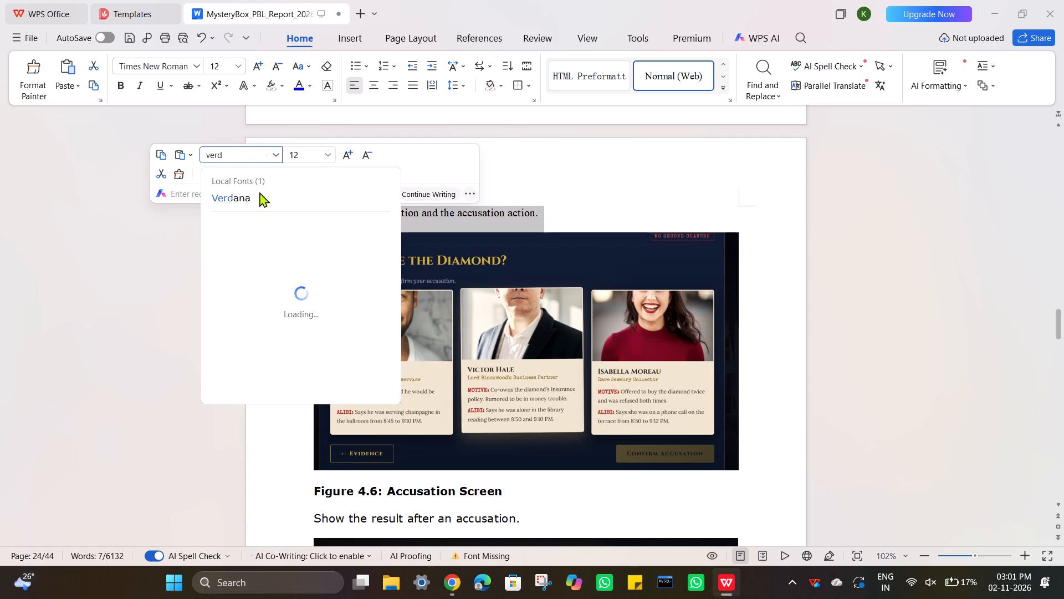
{"action": "left_click", "coordinate": [264, 194]}
{"action": "left_click", "coordinate": [875, 232]}
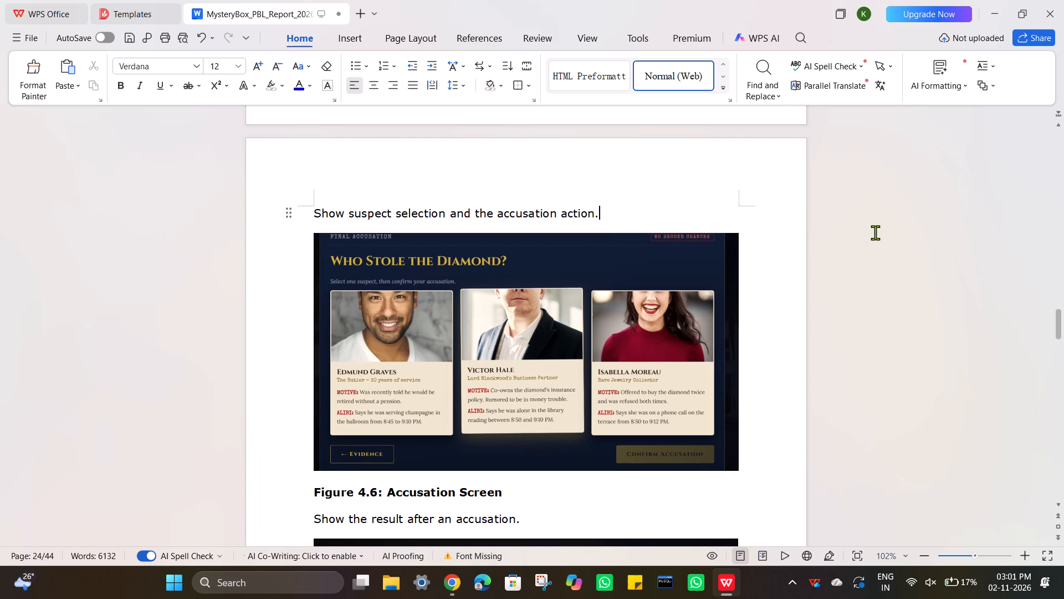
Set the font of the description line "Show a clue opened for examination." above the clue image to Verdana.
{"action": "scroll", "coordinate": [875, 232], "scroll_direction": "up", "scroll_amount": 8}
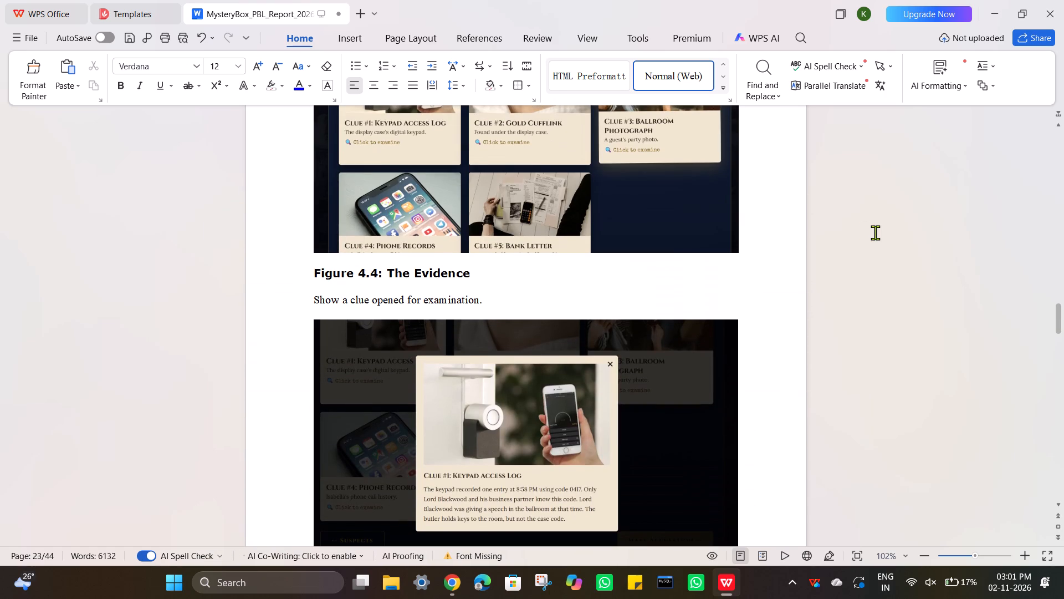
{"action": "scroll", "coordinate": [470, 309], "scroll_direction": "right", "scroll_amount": 1}
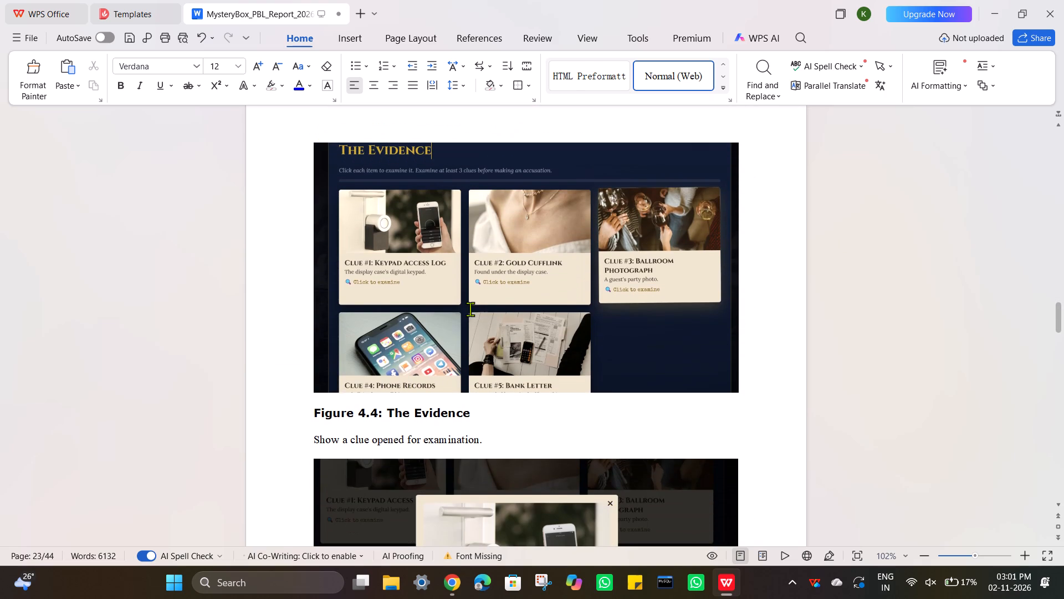
{"action": "left_click_drag", "start_coordinate": [508, 444], "coordinate": [309, 449]}
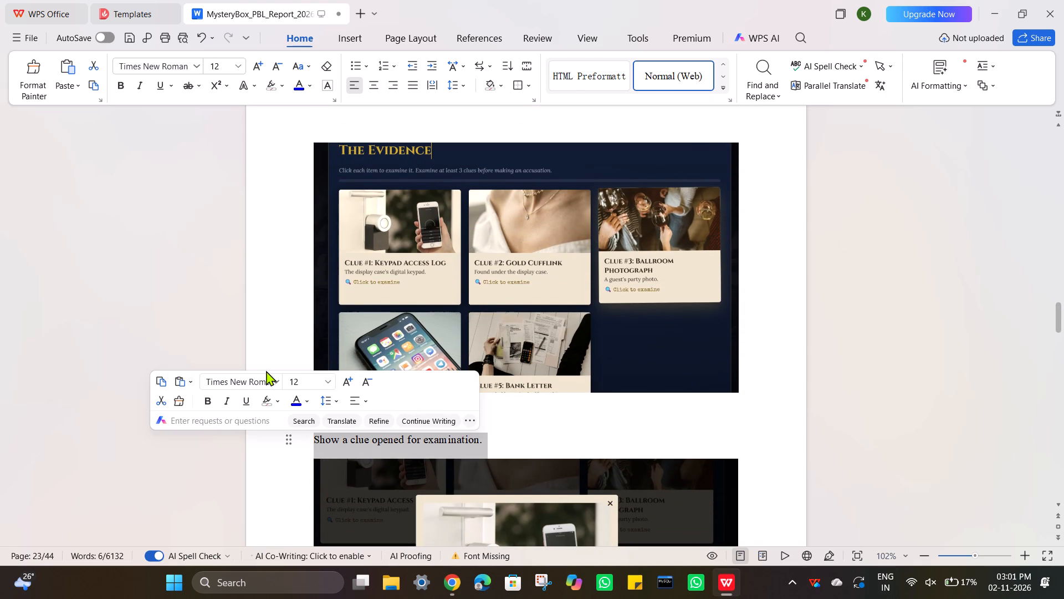
{"action": "left_click", "coordinate": [258, 381]}
{"action": "key", "text": "BackSpace"}
{"action": "type", "text": "verda"}
{"action": "left_click", "coordinate": [301, 164]}
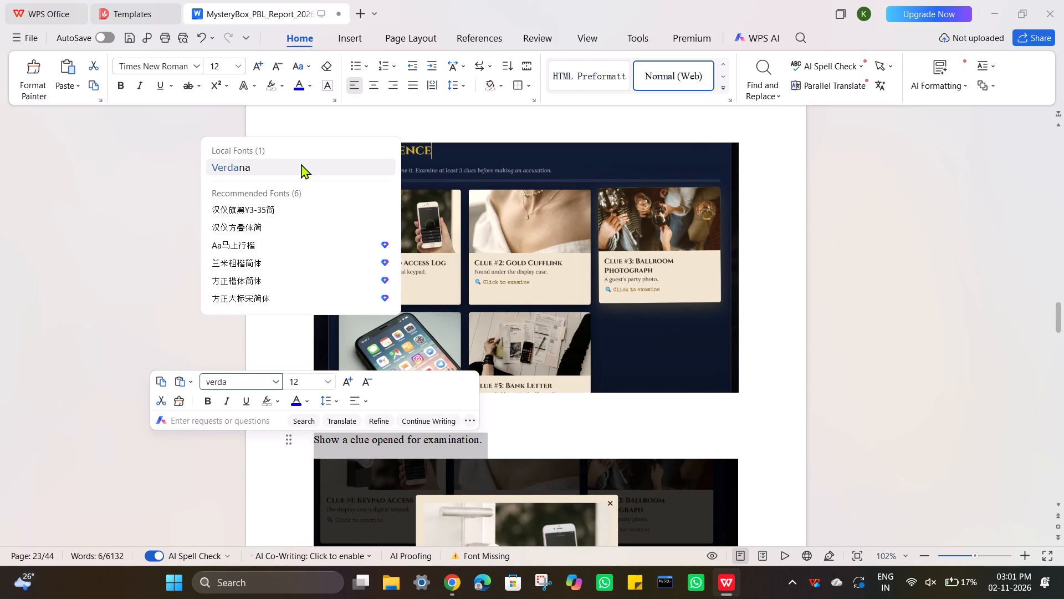
{"action": "left_click", "coordinate": [183, 232]}
Replace the duplicate line "Show a clue opened for examination." below the clue image with a copy of the caption "Figure 4.4: The Evidence".
{"action": "scroll", "coordinate": [183, 232], "scroll_direction": "down", "scroll_amount": 5}
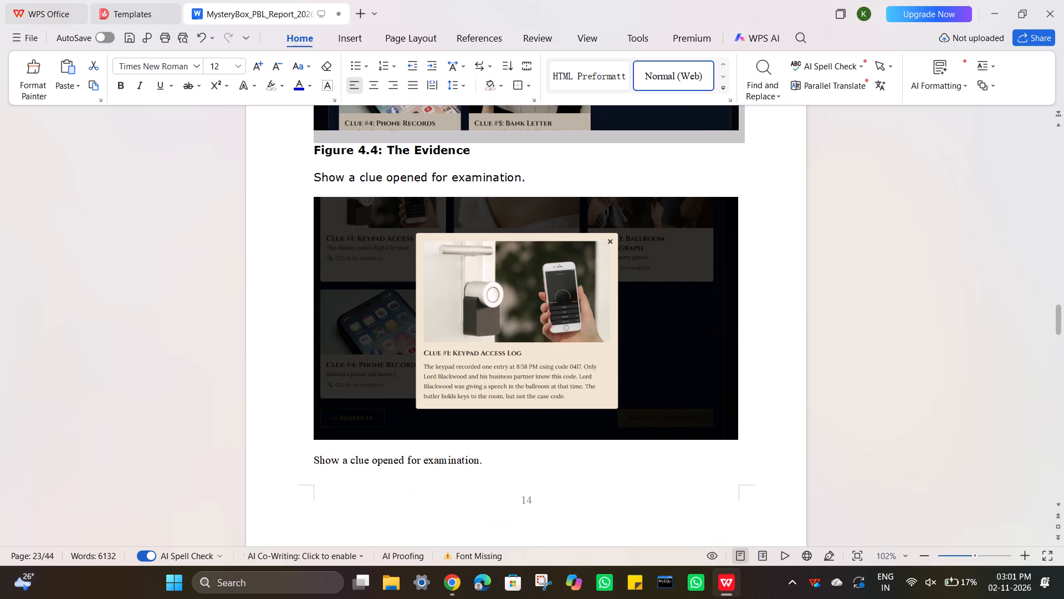
{"action": "left_click_drag", "start_coordinate": [483, 156], "coordinate": [313, 150]}
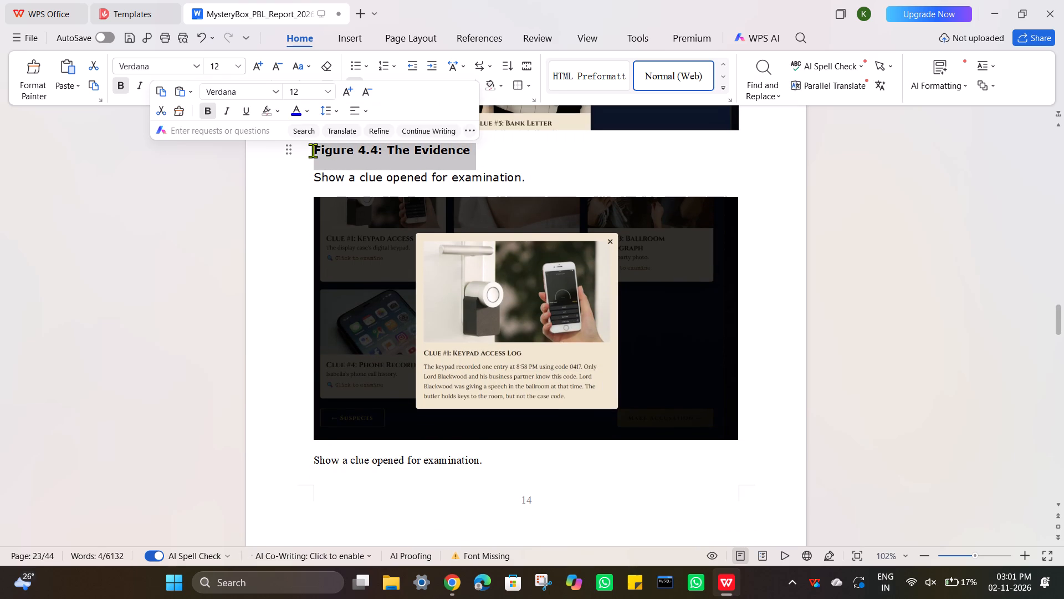
{"action": "key", "text": "ctrl+c"}
{"action": "left_click", "coordinate": [497, 462]}
{"action": "key", "text": "BackSpace"}
{"action": "key", "text": "BackSpace"}
{"action": "key", "text": "BackSpace"}
{"action": "key", "text": "BackSpace"}
{"action": "key", "text": "BackSpace"}
{"action": "key", "text": "BackSpace"}
{"action": "key", "text": "BackSpace"}
{"action": "key", "text": "BackSpace"}
{"action": "key", "text": "BackSpace"}
{"action": "key", "text": "BackSpace"}
{"action": "key", "text": "BackSpace"}
{"action": "key", "text": "BackSpace"}
{"action": "key", "text": "BackSpace"}
{"action": "key", "text": "BackSpace"}
{"action": "key", "text": "BackSpace"}
{"action": "key", "text": "BackSpace"}
{"action": "key", "text": "BackSpace"}
{"action": "key", "text": "BackSpace"}
{"action": "key", "text": "BackSpace"}
{"action": "key", "text": "BackSpace"}
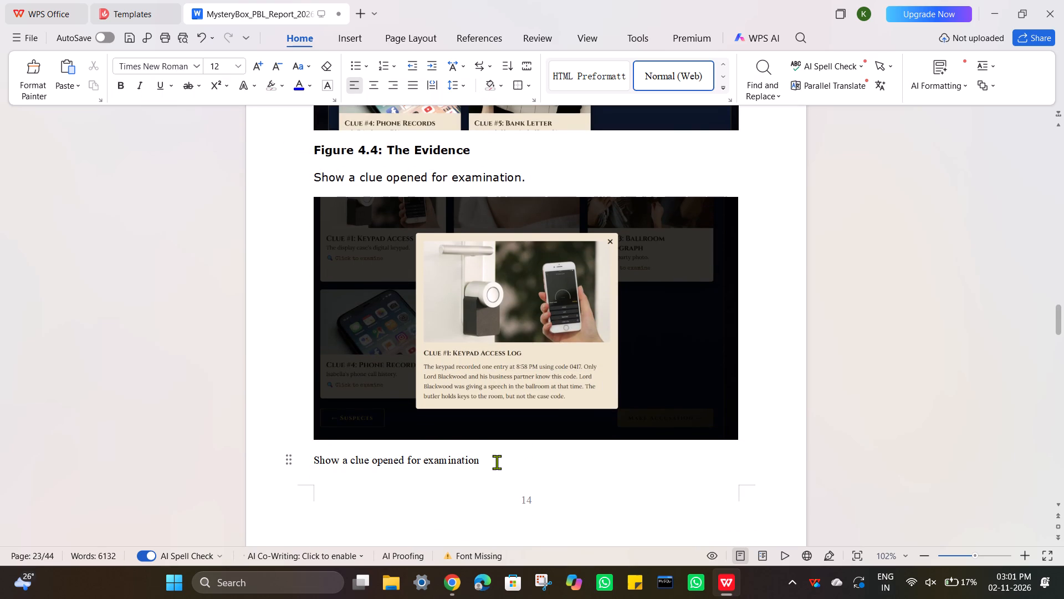
{"action": "key", "text": "BackSpace"}
{"action": "key", "text": "BackSpace"}
{"action": "key", "text": "BackSpace"}
{"action": "key", "text": "BackSpace"}
{"action": "key", "text": "BackSpace"}
{"action": "key", "text": "BackSpace"}
{"action": "key", "text": "BackSpace"}
{"action": "key", "text": "BackSpace"}
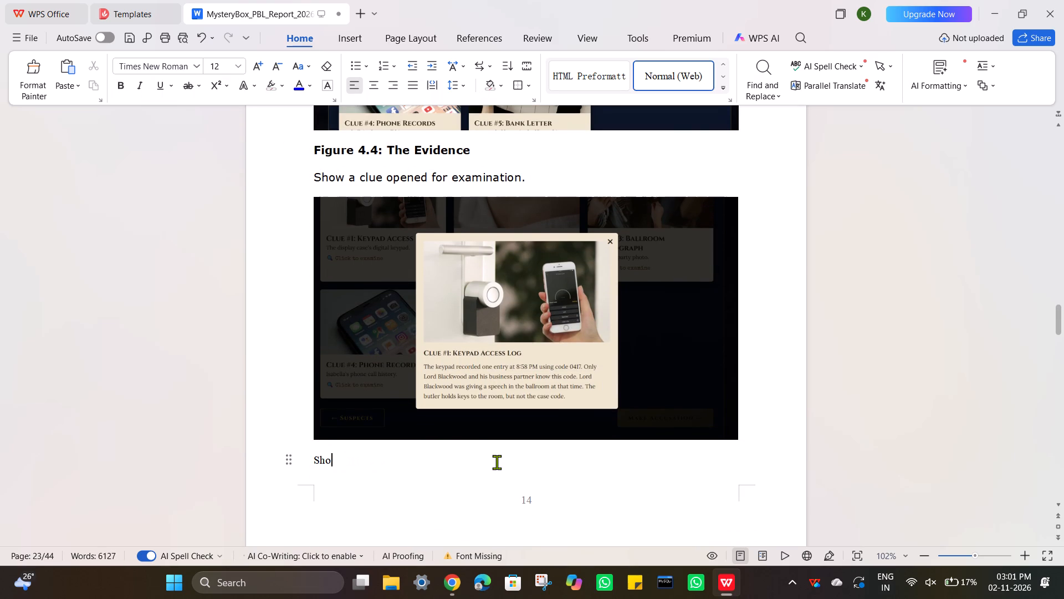
{"action": "key", "text": "BackSpace"}
{"action": "key", "text": "BackSpace"}
{"action": "key", "text": "BackSpace"}
{"action": "key", "text": "ctrl+v"}
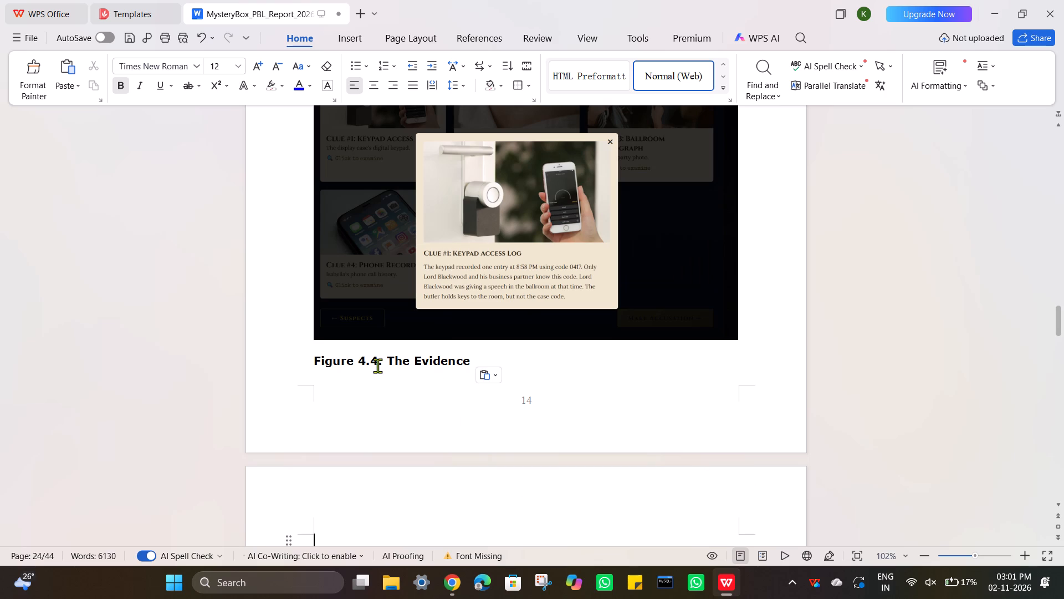
Edit the copied caption below the clue image to read "Figure 4.5: The Clue".
{"action": "left_click", "coordinate": [377, 364]}
{"action": "key", "text": "BackSpace"}
{"action": "key", "text": "5"}
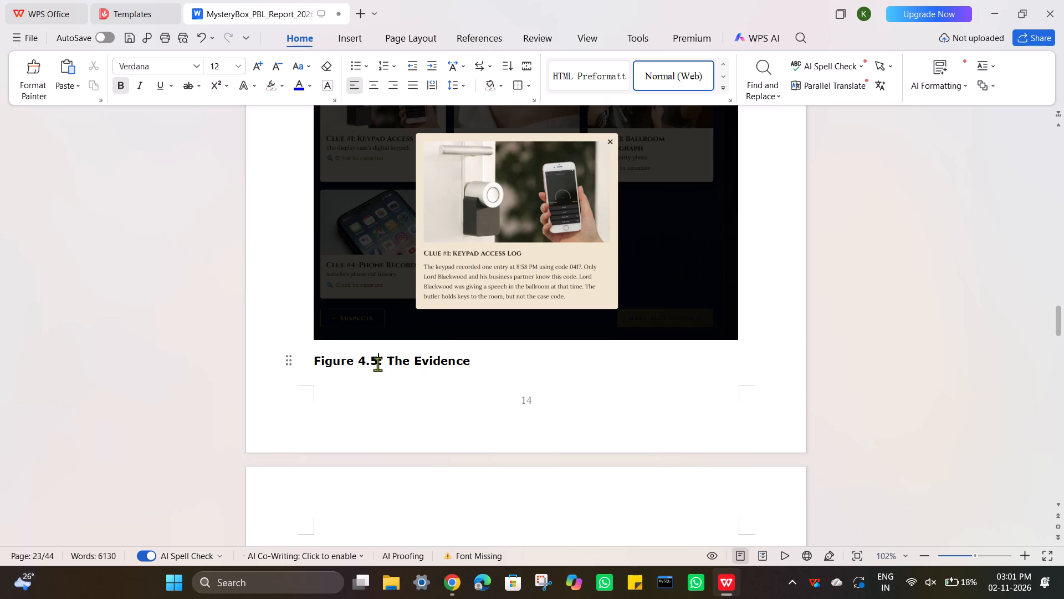
{"action": "key", "text": "Right"}
{"action": "key", "text": "Right"}
{"action": "key", "text": "Right"}
{"action": "key", "text": "Right"}
{"action": "key", "text": "Right"}
{"action": "key", "text": "Right"}
{"action": "key", "text": "Right"}
{"action": "key", "text": "Right"}
{"action": "key", "text": "Right"}
{"action": "key", "text": "Right"}
{"action": "key", "text": "Right"}
{"action": "key", "text": "Right"}
{"action": "key", "text": "Right"}
{"action": "key", "text": "Right"}
{"action": "key", "text": "BackSpace"}
{"action": "key", "text": "BackSpace"}
{"action": "key", "text": "BackSpace"}
{"action": "key", "text": "BackSpace"}
{"action": "key", "text": "BackSpace"}
{"action": "key", "text": "BackSpace"}
{"action": "key", "text": "BackSpace"}
{"action": "key", "text": "BackSpace"}
{"action": "key", "text": "BackSpace"}
{"action": "key", "text": "space"}
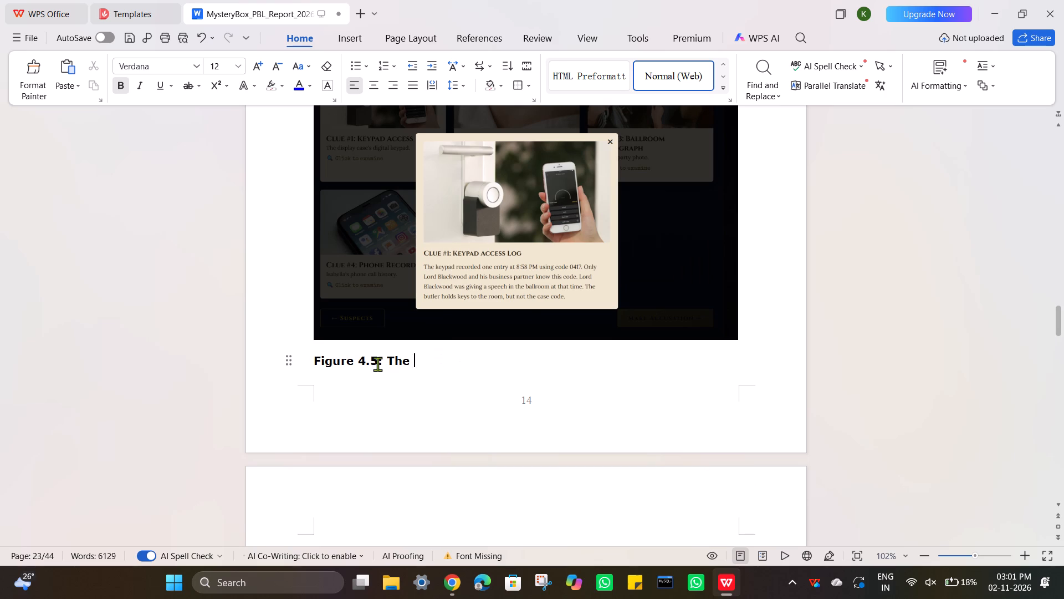
{"action": "type", "text": "Clues"}
{"action": "key", "text": "BackSpace"}
Remove the blank line above the description "Show suspect selection and the accusation action.".
{"action": "scroll", "coordinate": [377, 364], "scroll_direction": "down", "scroll_amount": 3}
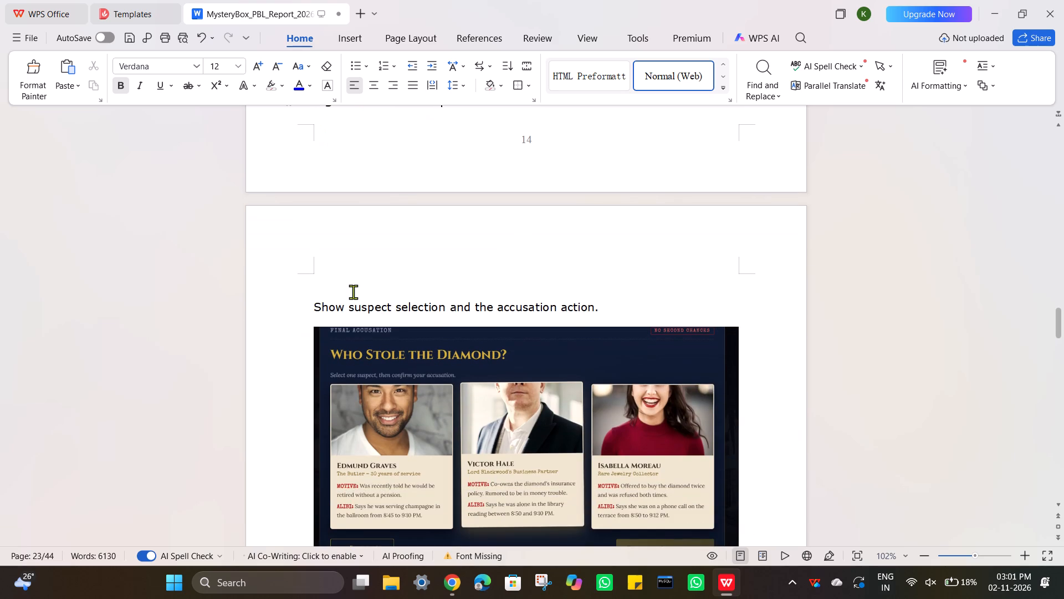
{"action": "left_click", "coordinate": [353, 292]}
{"action": "key", "text": "BackSpace"}
Review the section 4.3 screenshots, descriptions, captions and spacing for remaining layout problems.
{"action": "scroll", "coordinate": [353, 292], "scroll_direction": "down", "scroll_amount": 6}
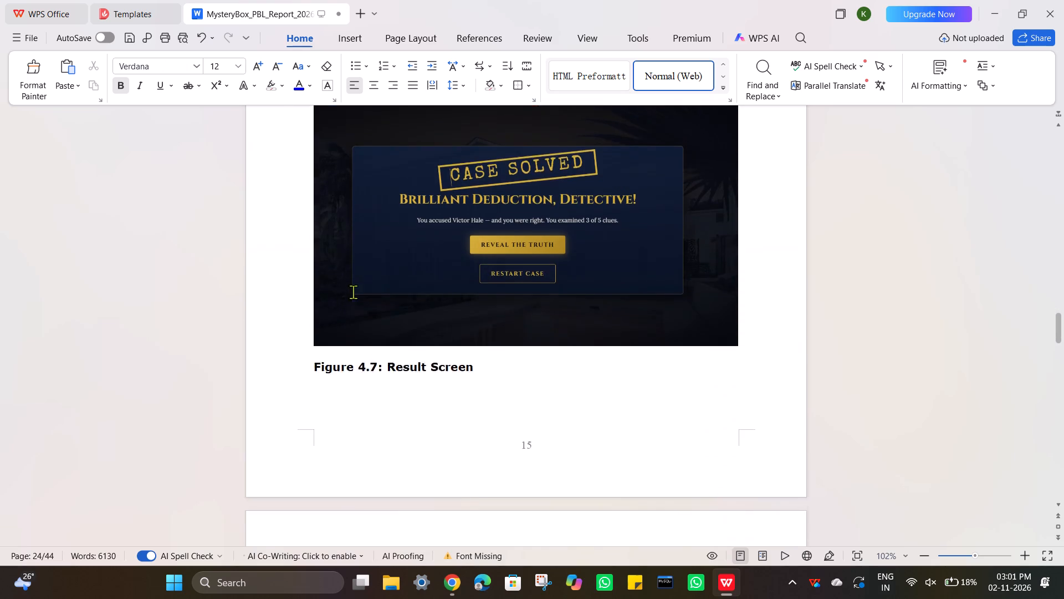
{"action": "scroll", "coordinate": [353, 292], "scroll_direction": "down", "scroll_amount": 4}
{"action": "scroll", "coordinate": [353, 292], "scroll_direction": "up", "scroll_amount": 8}
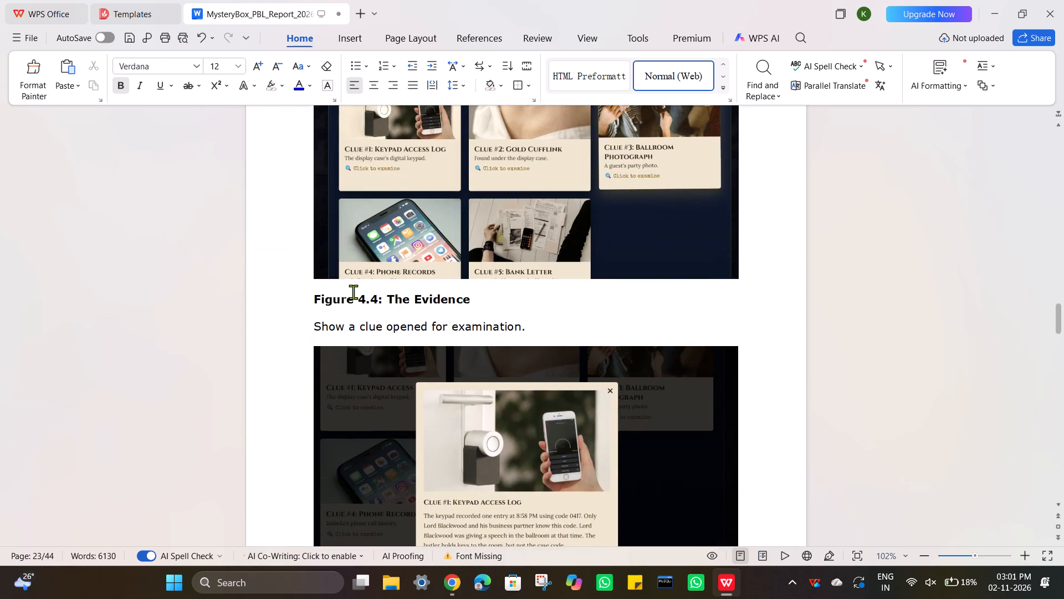
{"action": "scroll", "coordinate": [353, 292], "scroll_direction": "up", "scroll_amount": 16}
{"action": "scroll", "coordinate": [353, 292], "scroll_direction": "down", "scroll_amount": 12}
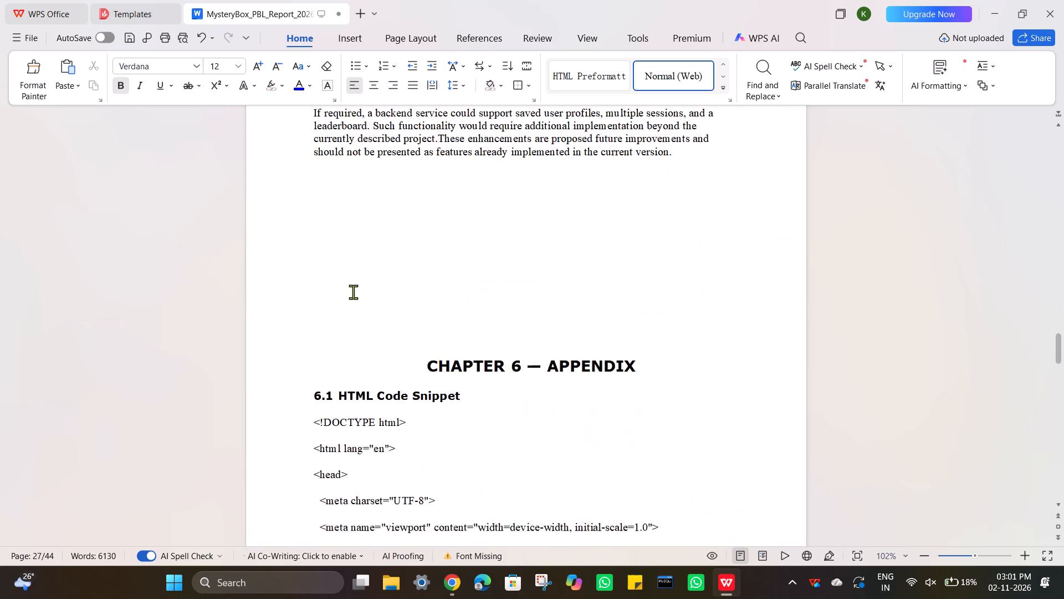
{"action": "scroll", "coordinate": [353, 292], "scroll_direction": "up", "scroll_amount": 16}
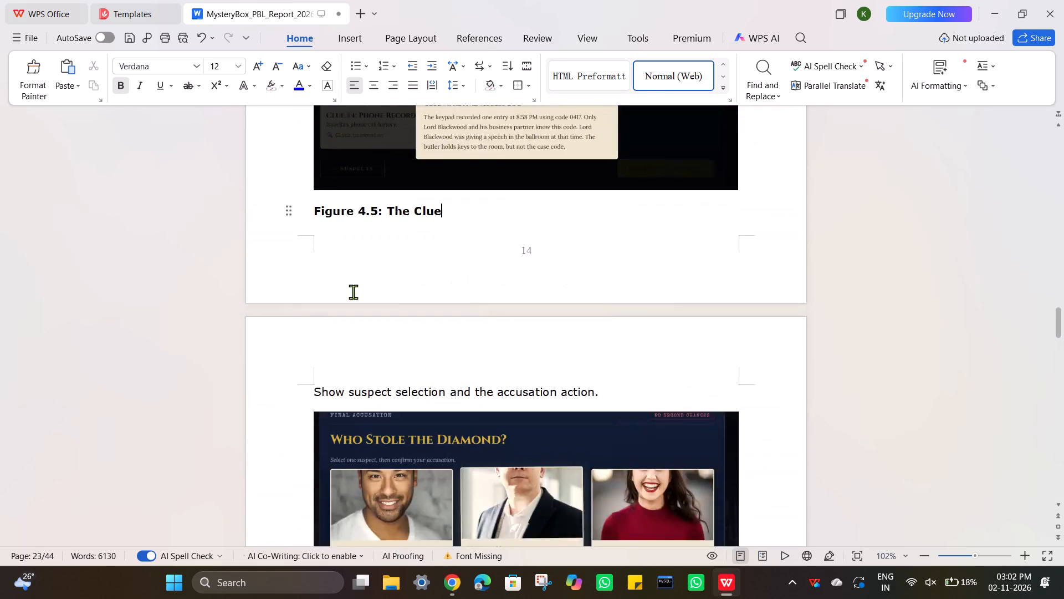
{"action": "scroll", "coordinate": [353, 292], "scroll_direction": "down", "scroll_amount": 3}
{"action": "scroll", "coordinate": [353, 292], "scroll_direction": "up", "scroll_amount": 7}
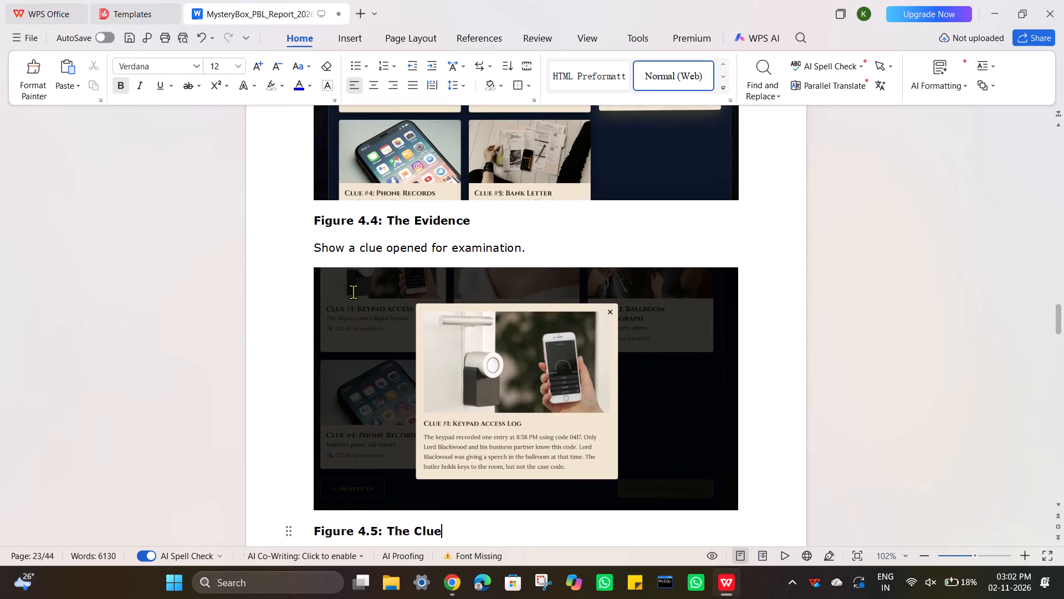
{"action": "scroll", "coordinate": [353, 292], "scroll_direction": "up", "scroll_amount": 4}
Remove the blank lines above the description "Show the three suspects." so it starts at the top of its page.
{"action": "scroll", "coordinate": [353, 292], "scroll_direction": "down", "scroll_amount": 1}
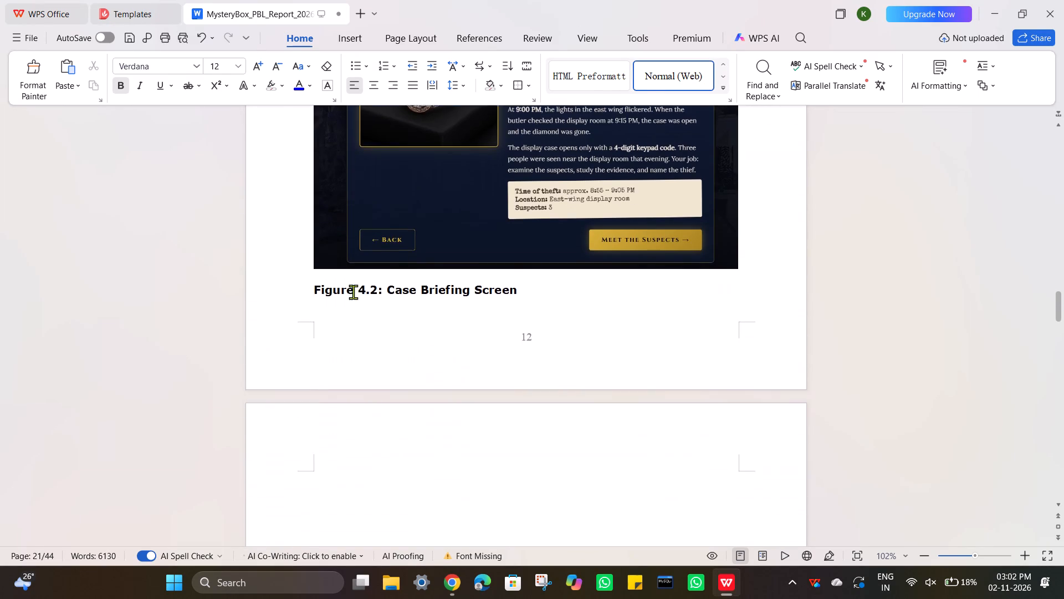
{"action": "scroll", "coordinate": [353, 292], "scroll_direction": "down", "scroll_amount": 4}
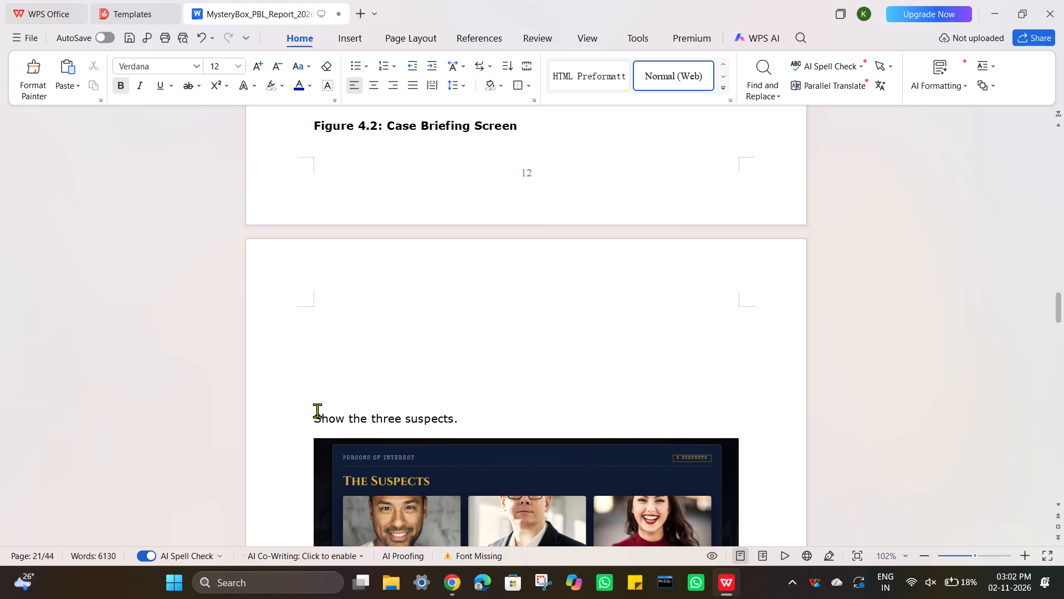
{"action": "left_click", "coordinate": [317, 412]}
{"action": "key", "text": "BackSpace"}
{"action": "key", "text": "BackSpace"}
{"action": "key", "text": "BackSpace"}
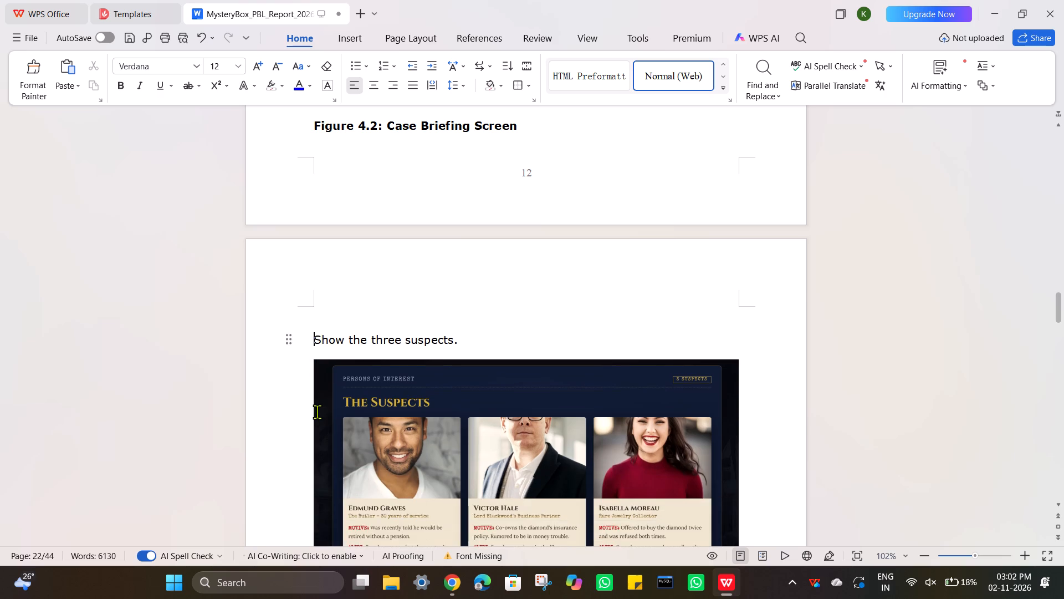
{"action": "key", "text": "BackSpace"}
Remove the blank lines above and below the description "Show the available clues and investigation progress." between the suspects and evidence images.
{"action": "scroll", "coordinate": [381, 247], "scroll_direction": "down", "scroll_amount": 2}
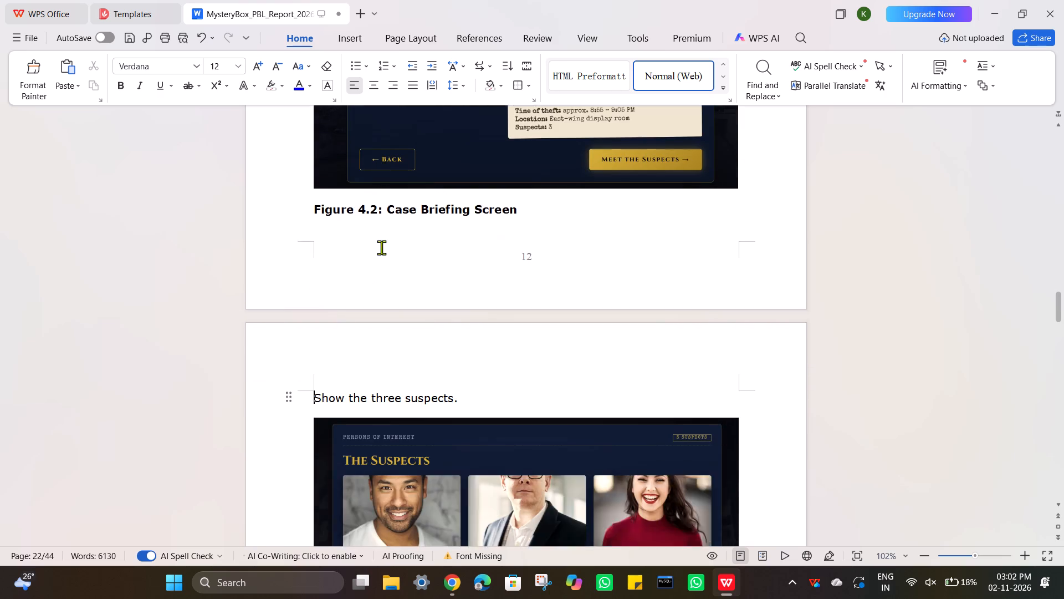
{"action": "scroll", "coordinate": [381, 247], "scroll_direction": "down", "scroll_amount": 4}
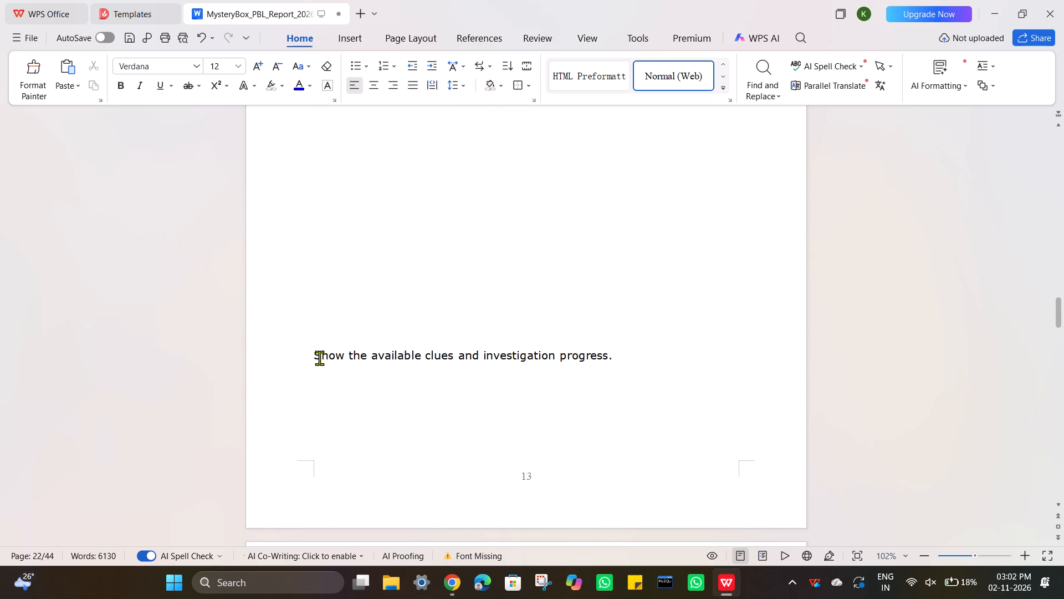
{"action": "left_click", "coordinate": [316, 357]}
{"action": "key", "text": "BackSpace"}
{"action": "key", "text": "BackSpace"}
{"action": "key", "text": "BackSpace"}
{"action": "key", "text": "BackSpace"}
{"action": "key", "text": "BackSpace"}
{"action": "key", "text": "BackSpace"}
{"action": "key", "text": "BackSpace"}
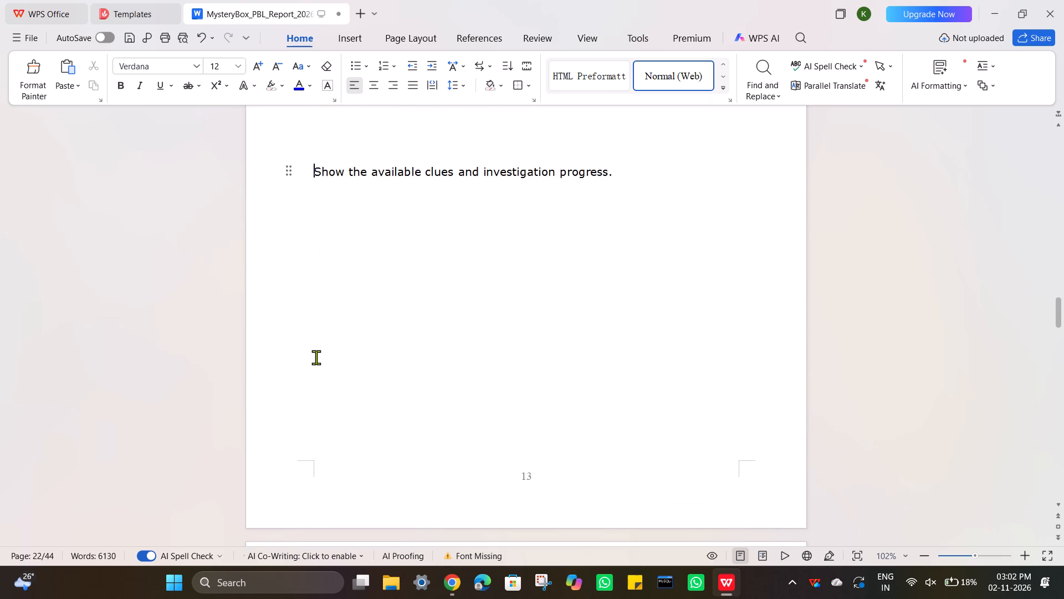
{"action": "scroll", "coordinate": [316, 357], "scroll_direction": "up", "scroll_amount": 1}
{"action": "key", "text": "BackSpace"}
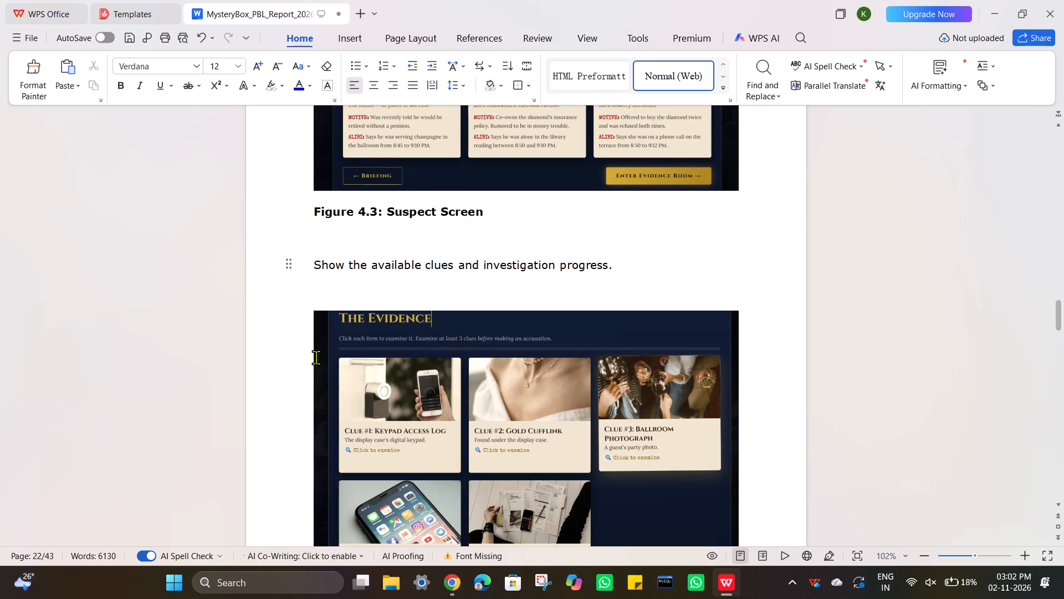
{"action": "key", "text": "BackSpace"}
{"action": "left_click", "coordinate": [339, 258]}
{"action": "key", "text": "BackSpace"}
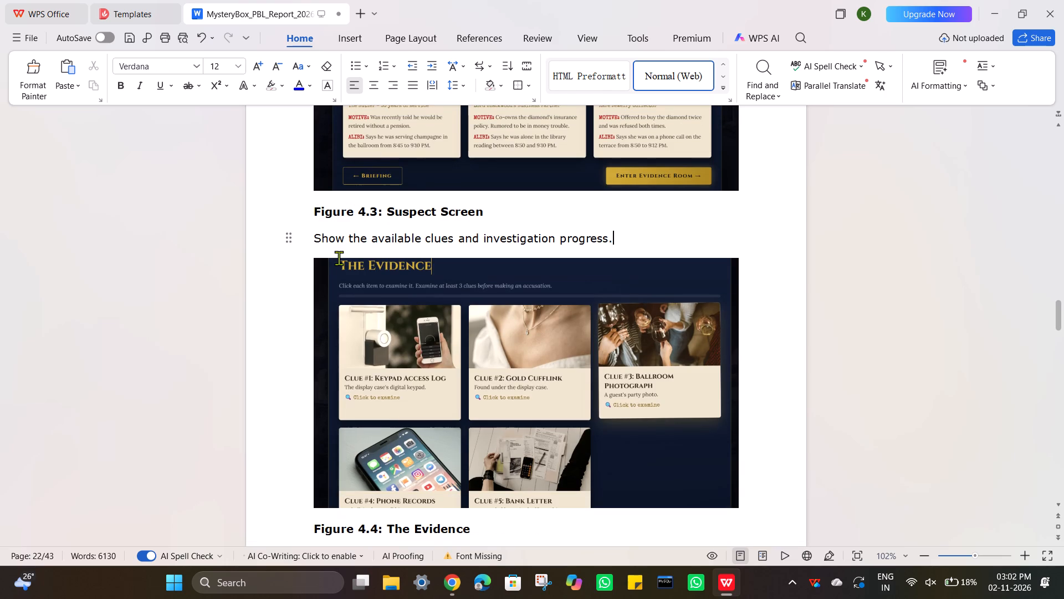
Check the layout of the section 4.3 figures and the pages that follow, down to the appendix code.
{"action": "scroll", "coordinate": [342, 361], "scroll_direction": "down", "scroll_amount": 10}
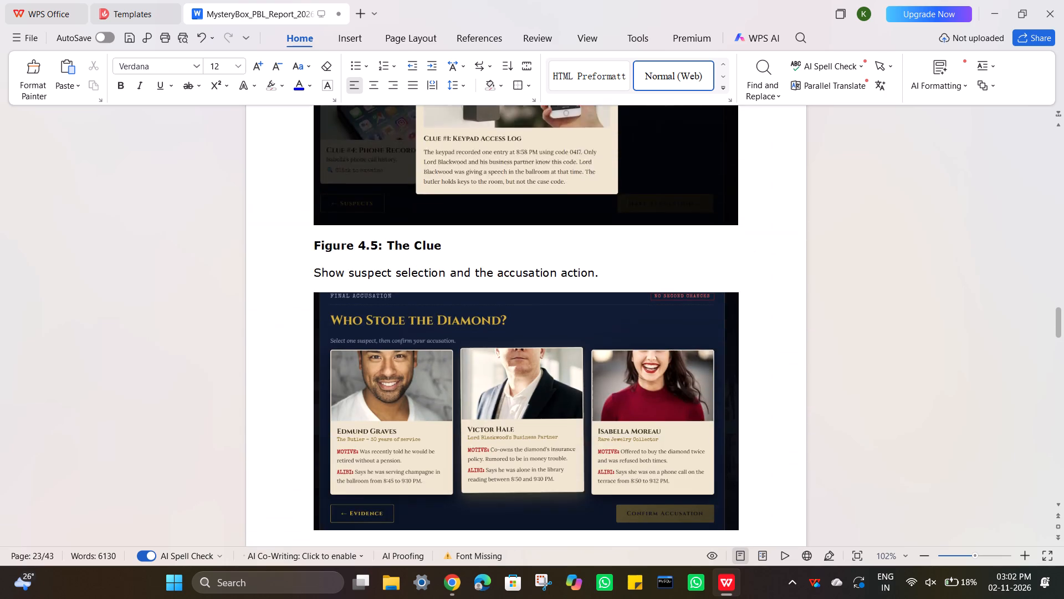
{"action": "scroll", "coordinate": [342, 361], "scroll_direction": "up", "scroll_amount": 4}
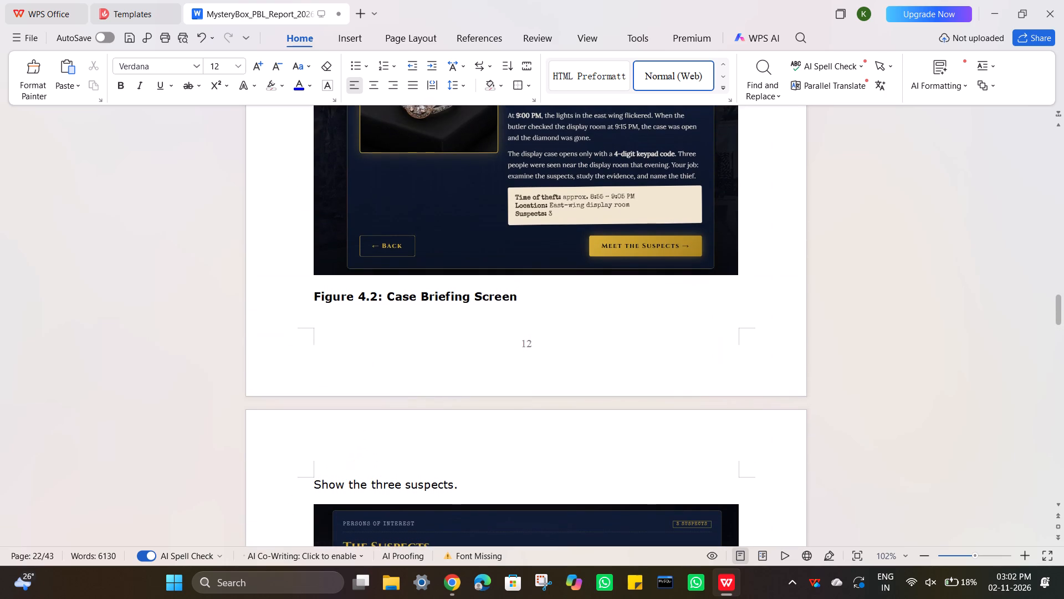
{"action": "scroll", "coordinate": [342, 361], "scroll_direction": "up", "scroll_amount": 1}
{"action": "scroll", "coordinate": [342, 361], "scroll_direction": "down", "scroll_amount": 14}
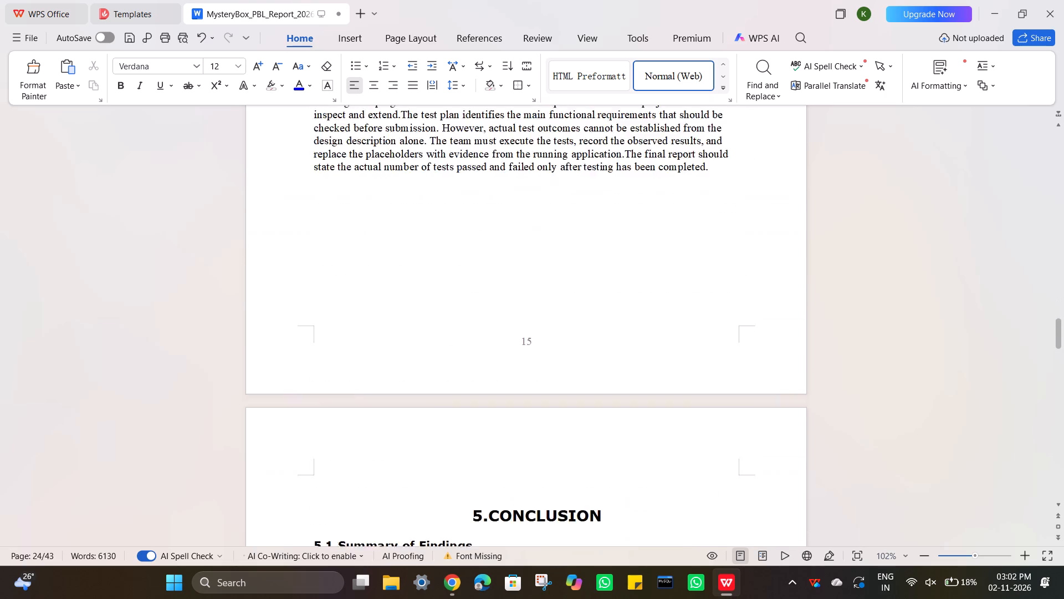
{"action": "scroll", "coordinate": [342, 361], "scroll_direction": "down", "scroll_amount": 17}
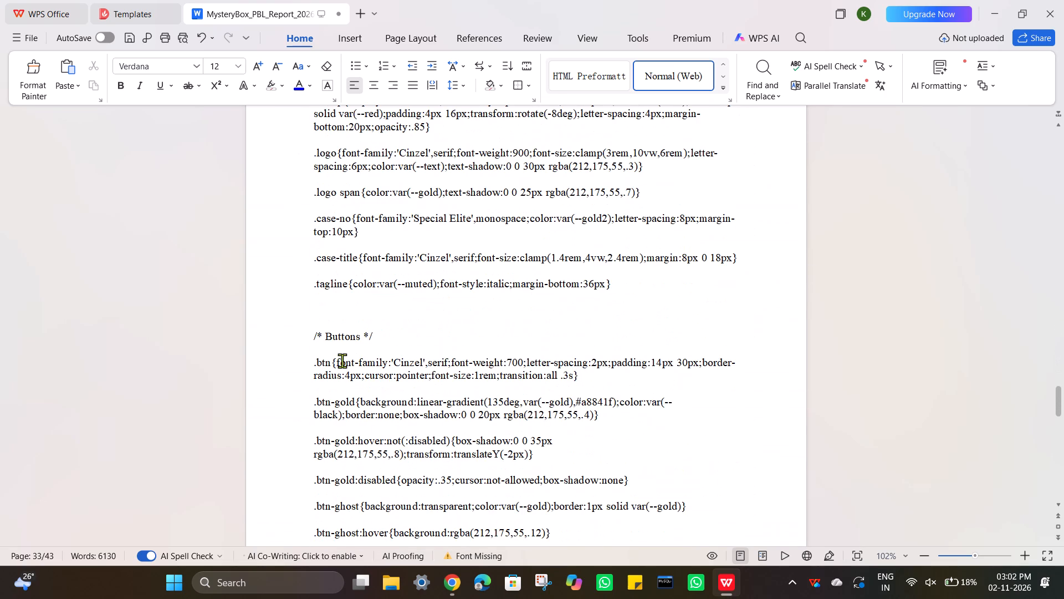
Save the report.
{"action": "key", "text": "ctrl+s"}
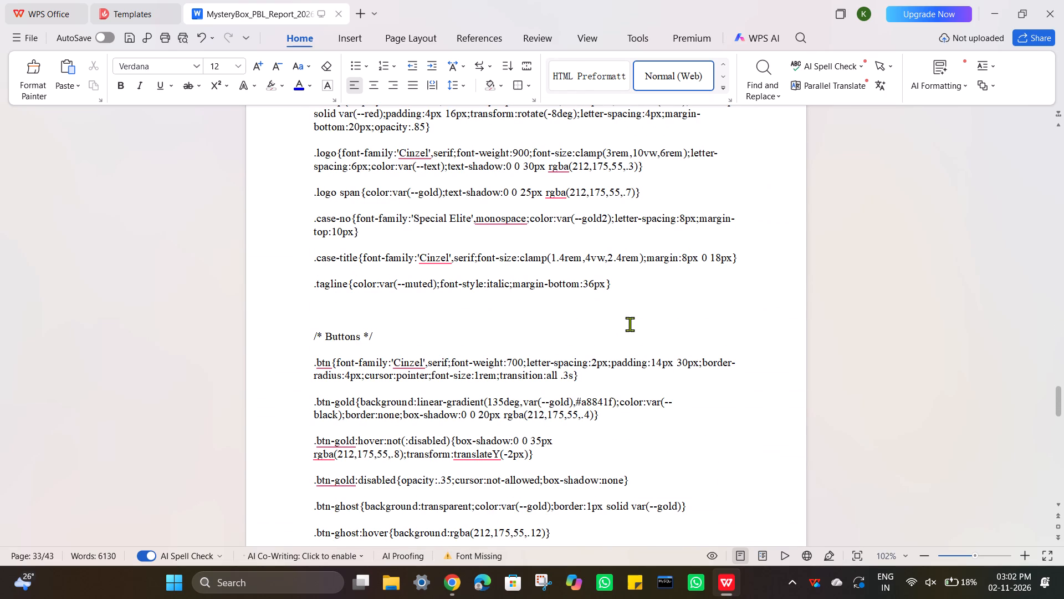
{"action": "key", "text": "ctrl+s"}
Check the font of the appendix code and review the pages from the Figure 4.6 accusation screen to the Chapter 6 heading.
{"action": "left_click", "coordinate": [371, 194]}
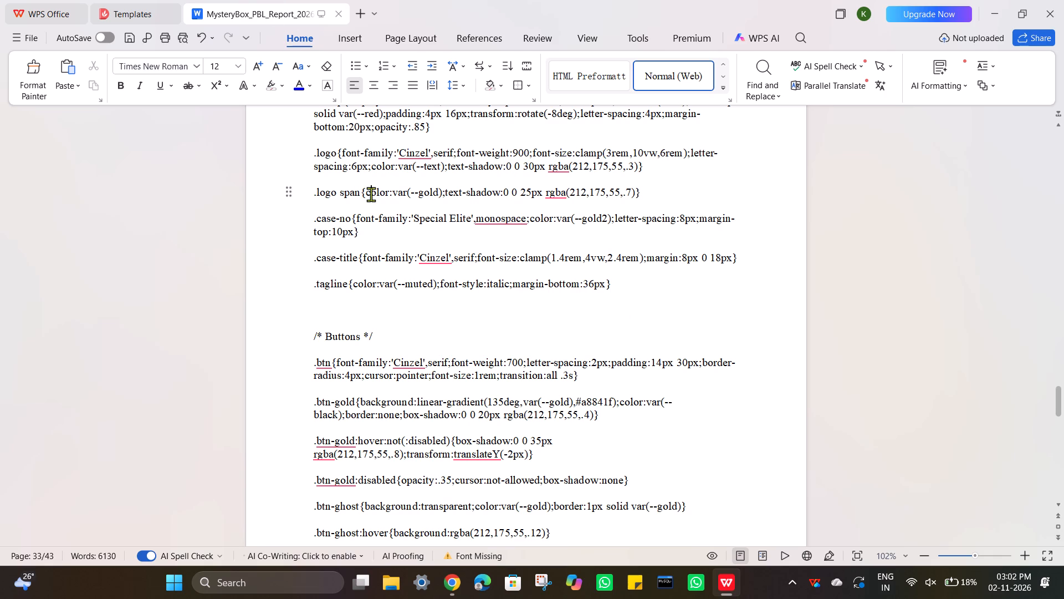
{"action": "scroll", "coordinate": [371, 194], "scroll_direction": "up", "scroll_amount": 17}
{"action": "scroll", "coordinate": [371, 194], "scroll_direction": "up", "scroll_amount": 5}
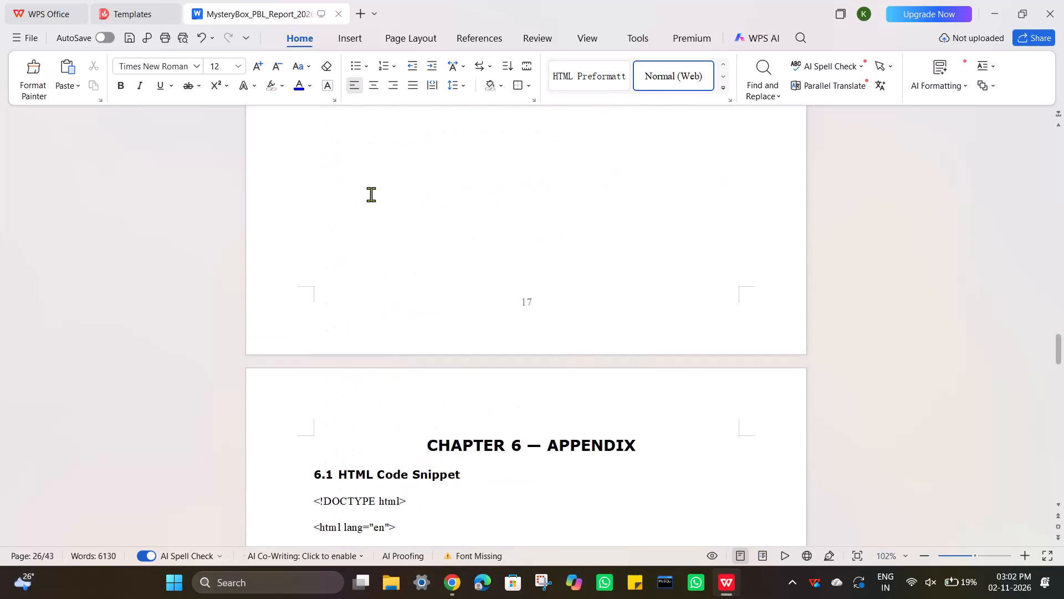
{"action": "scroll", "coordinate": [371, 194], "scroll_direction": "up", "scroll_amount": 10}
{"action": "scroll", "coordinate": [371, 194], "scroll_direction": "down", "scroll_amount": 19}
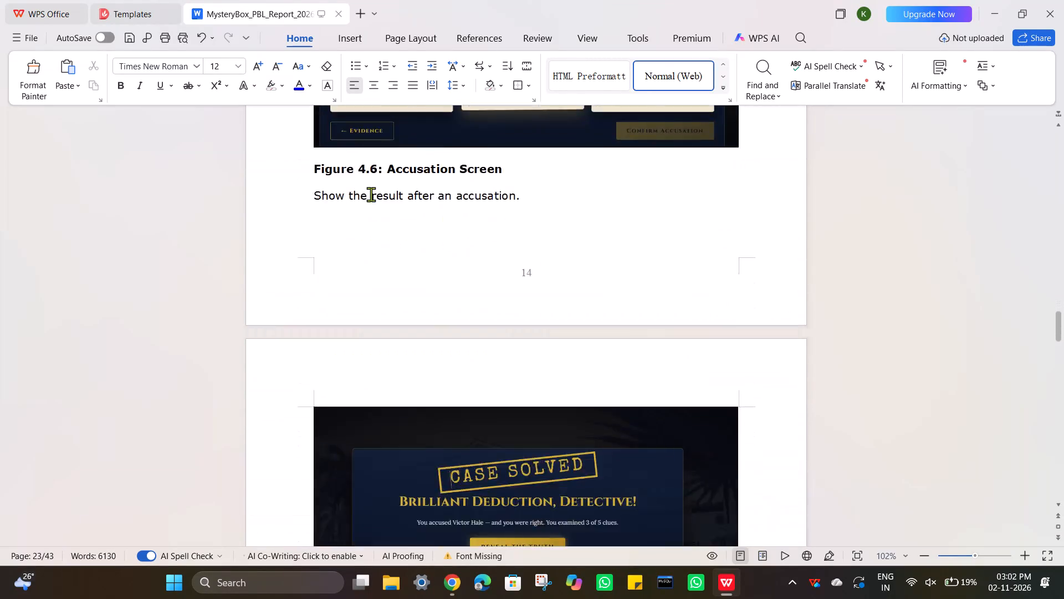
{"action": "scroll", "coordinate": [371, 194], "scroll_direction": "down", "scroll_amount": 15}
{"action": "scroll", "coordinate": [371, 194], "scroll_direction": "up", "scroll_amount": 2}
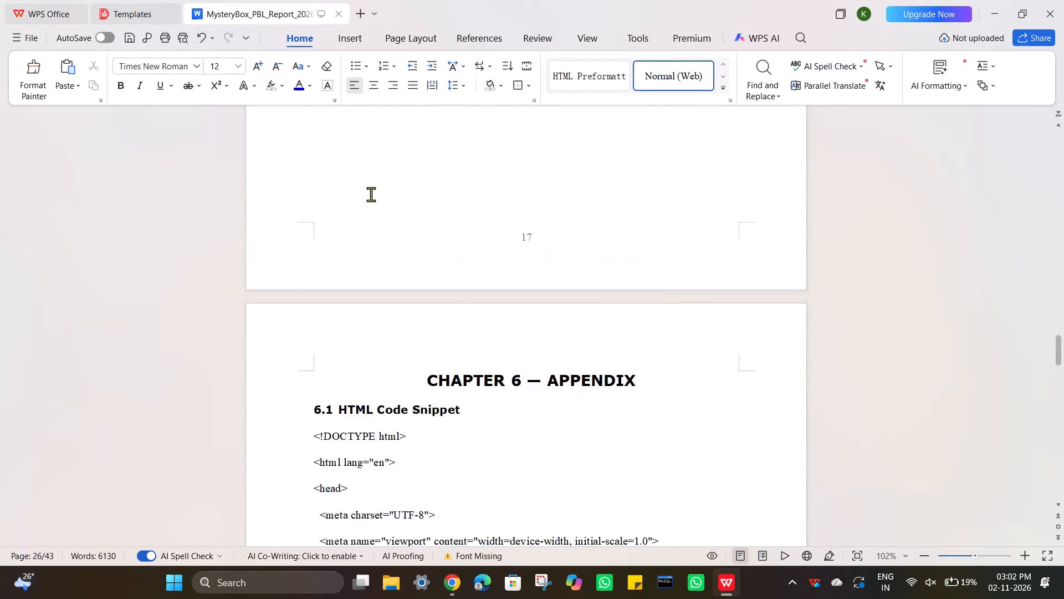
{"action": "scroll", "coordinate": [371, 194], "scroll_direction": "down", "scroll_amount": 1}
{"action": "scroll", "coordinate": [371, 194], "scroll_direction": "up", "scroll_amount": 5}
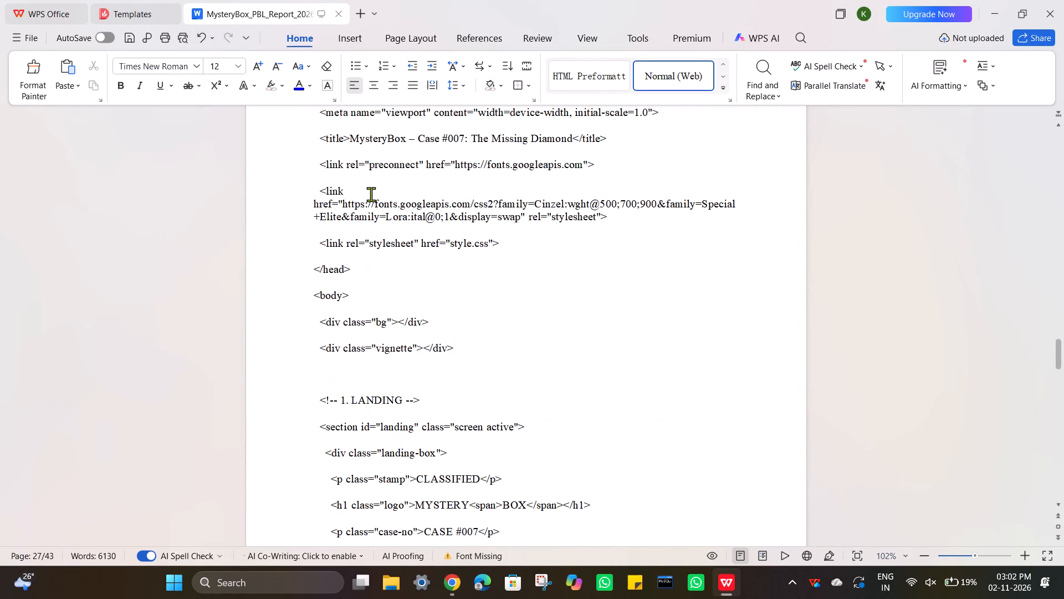
{"action": "scroll", "coordinate": [371, 194], "scroll_direction": "up", "scroll_amount": 4}
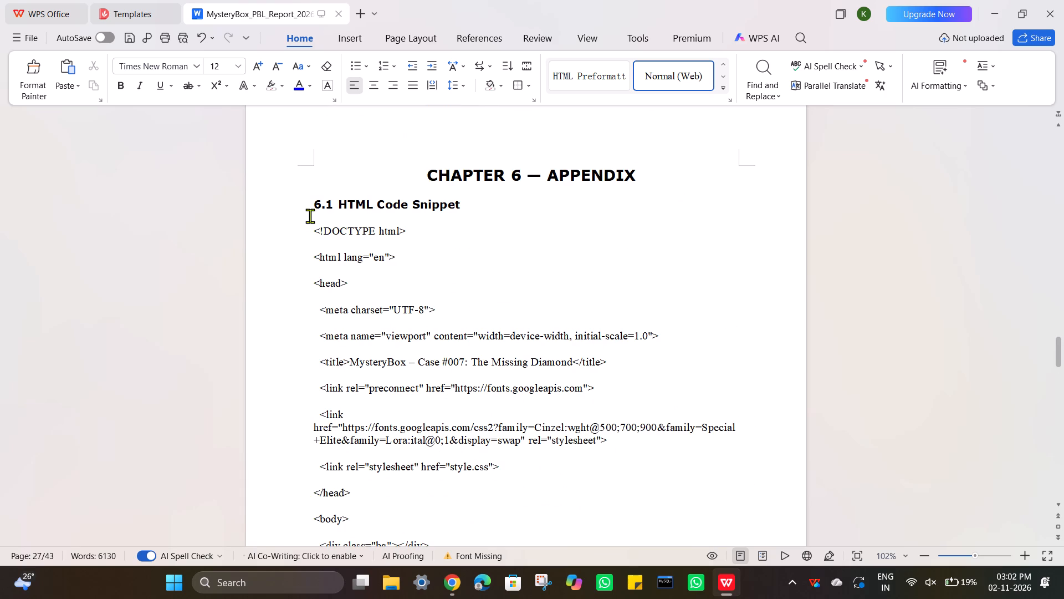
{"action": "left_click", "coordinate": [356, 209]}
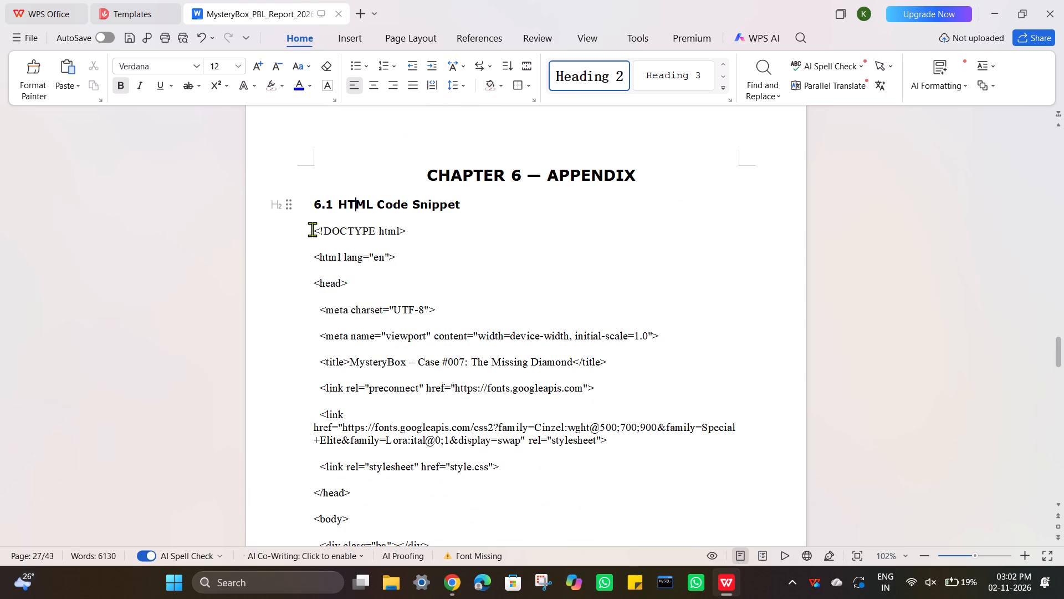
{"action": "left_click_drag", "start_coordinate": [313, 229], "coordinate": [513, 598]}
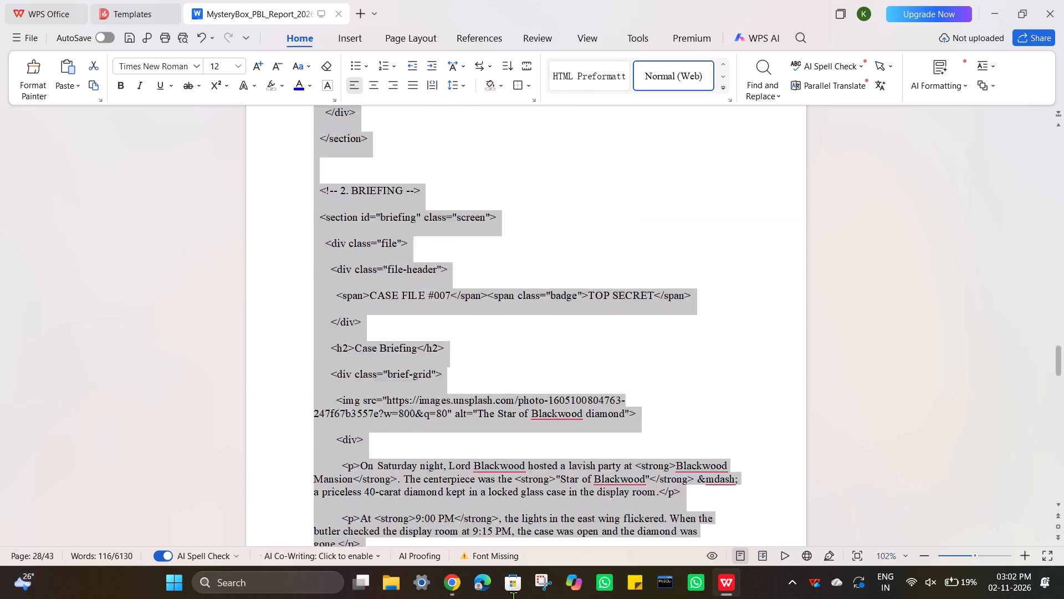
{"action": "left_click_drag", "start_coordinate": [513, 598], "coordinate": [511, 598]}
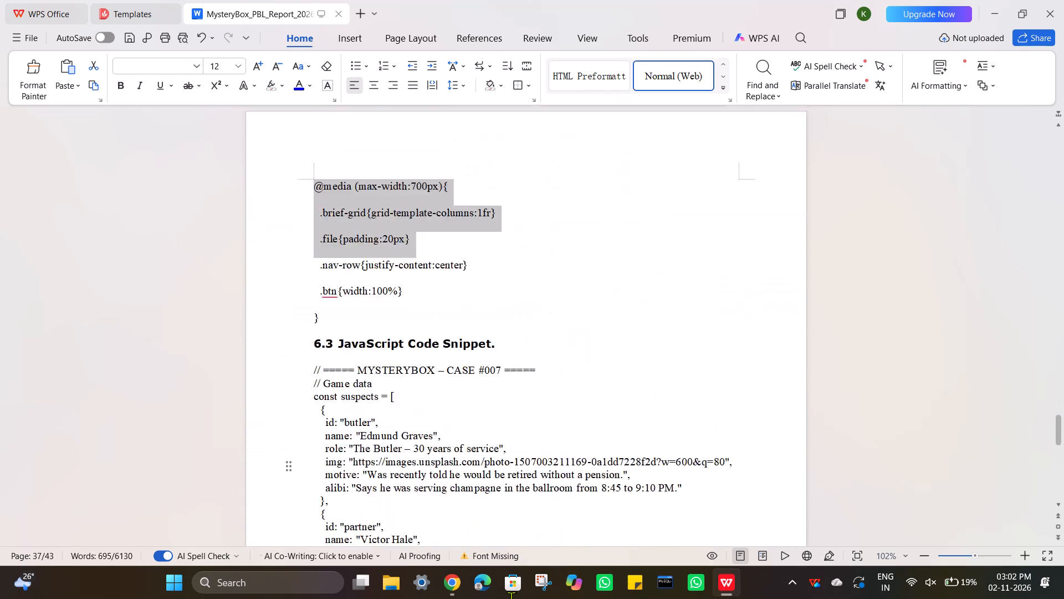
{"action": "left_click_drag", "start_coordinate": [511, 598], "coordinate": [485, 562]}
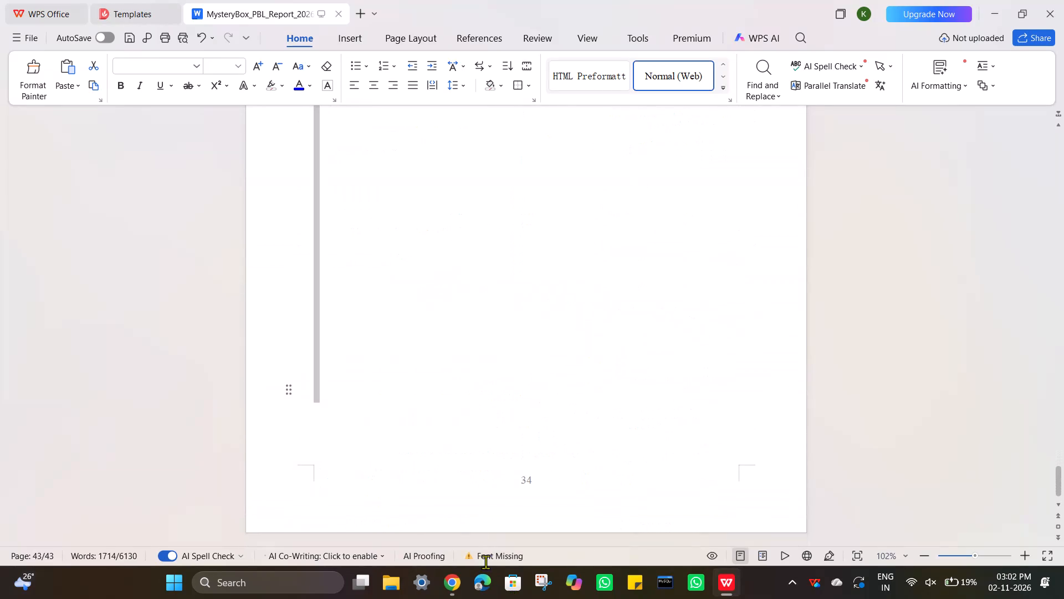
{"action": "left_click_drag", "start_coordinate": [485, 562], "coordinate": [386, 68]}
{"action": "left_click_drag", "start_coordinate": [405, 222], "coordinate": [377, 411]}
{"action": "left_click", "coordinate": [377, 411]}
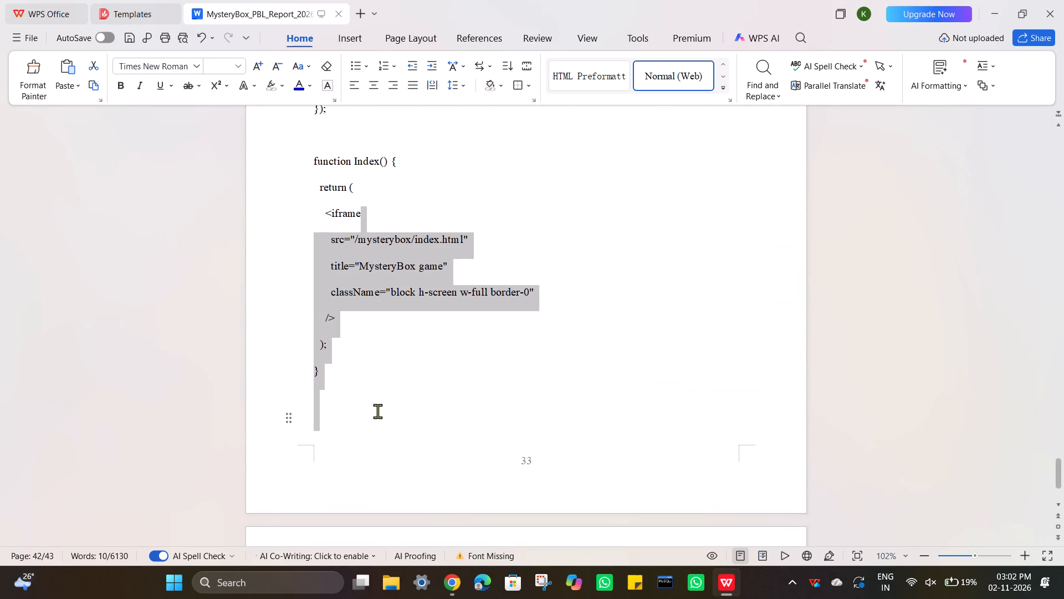
Set the font of all Chapter 6 appendix text, from "<!DOCTYPE html>" to the end of the React code, to Verdana.
{"action": "scroll", "coordinate": [361, 385], "scroll_direction": "down", "scroll_amount": 5}
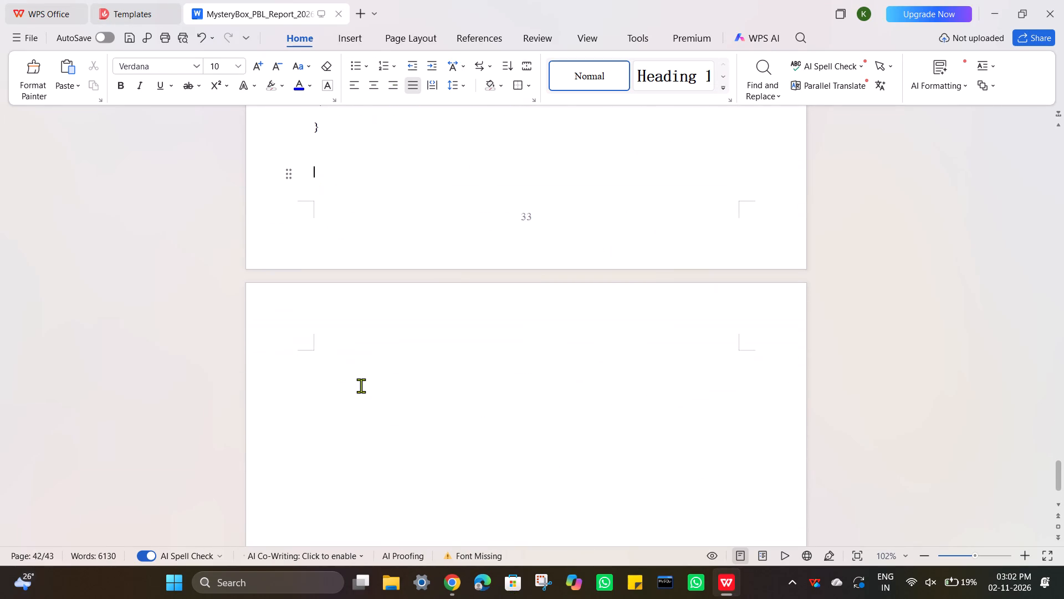
{"action": "scroll", "coordinate": [361, 385], "scroll_direction": "up", "scroll_amount": 4}
{"action": "left_click_drag", "start_coordinate": [335, 268], "coordinate": [290, 37]}
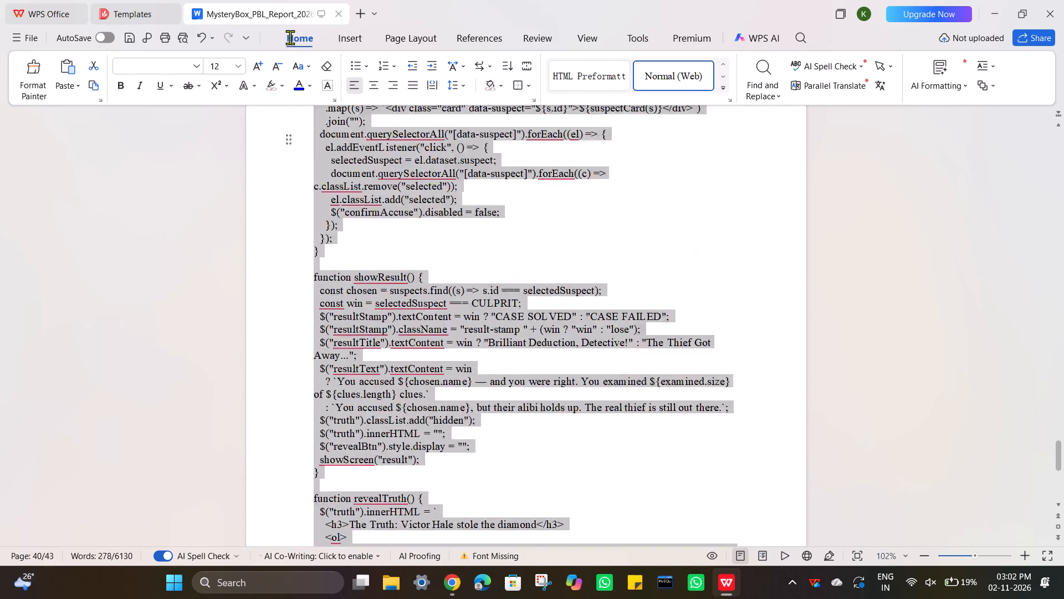
{"action": "left_click_drag", "start_coordinate": [290, 37], "coordinate": [288, 53]}
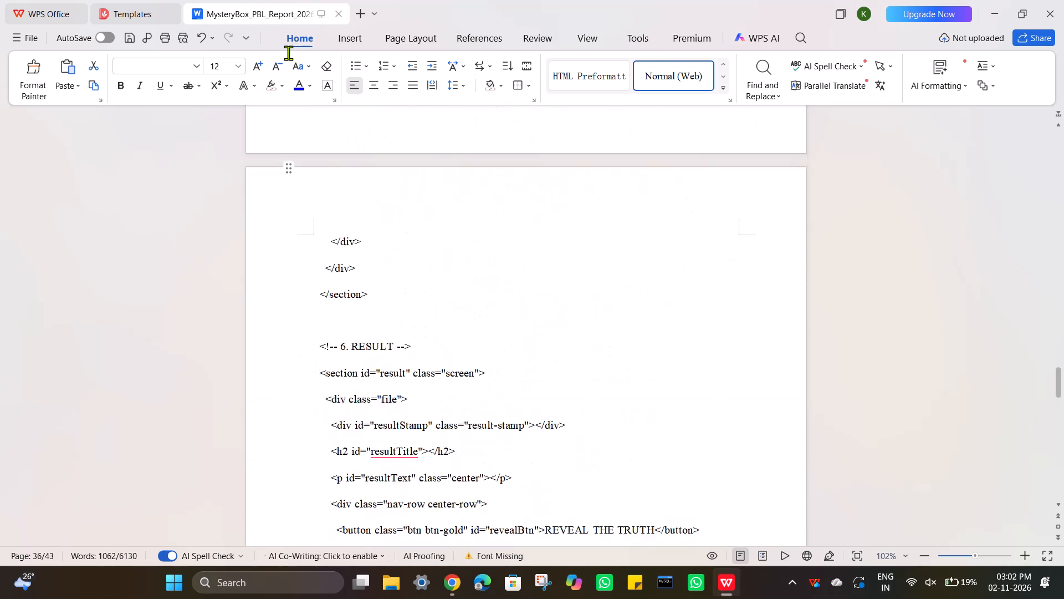
{"action": "left_click_drag", "start_coordinate": [288, 53], "coordinate": [323, 522]}
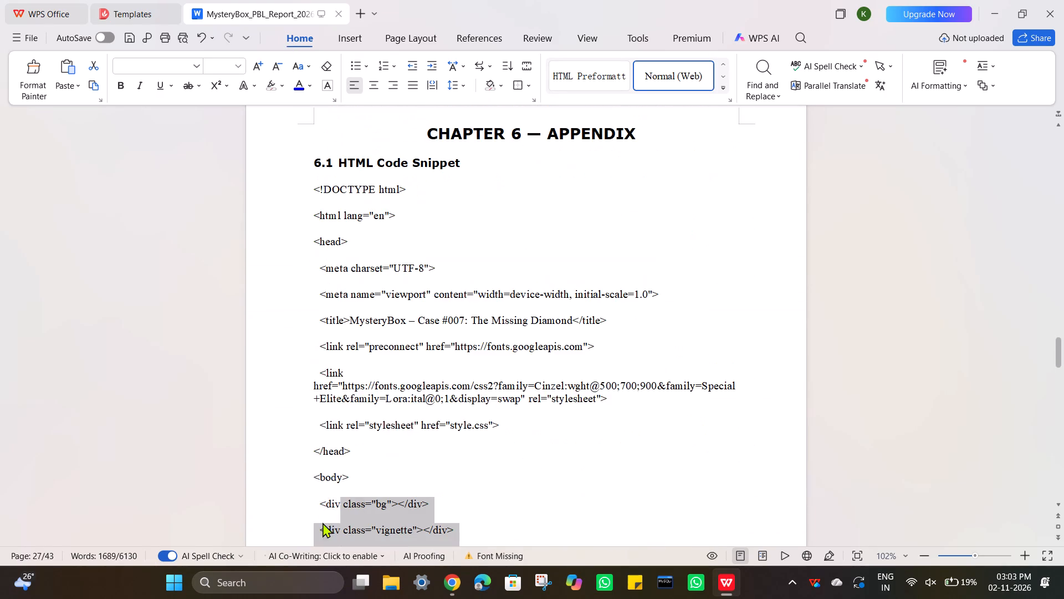
{"action": "left_click_drag", "start_coordinate": [323, 522], "coordinate": [305, 189]}
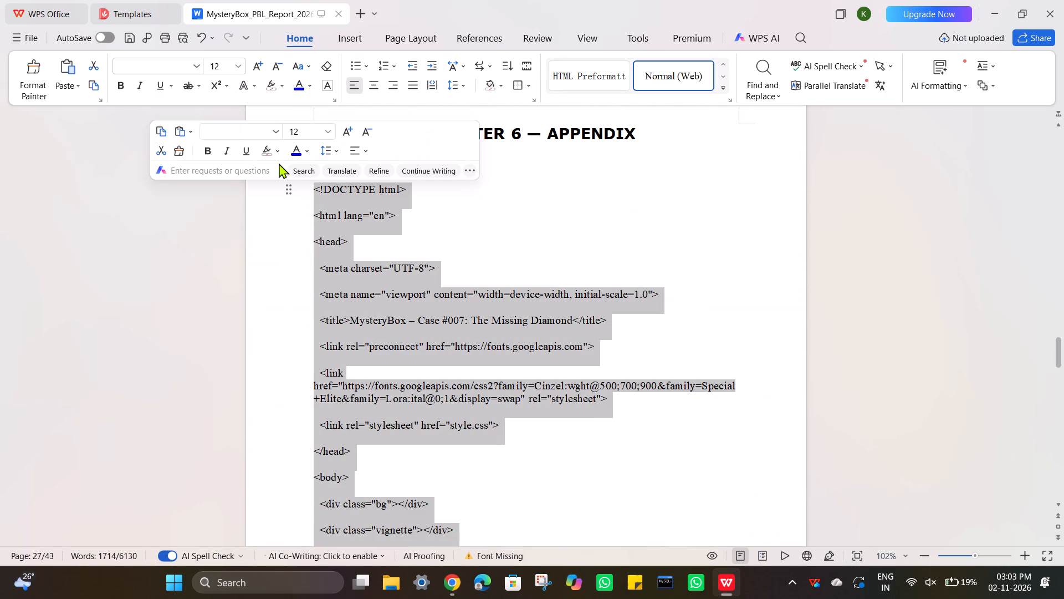
{"action": "left_click", "coordinate": [241, 131]}
{"action": "type", "text": "ver"}
{"action": "left_click", "coordinate": [252, 169]}
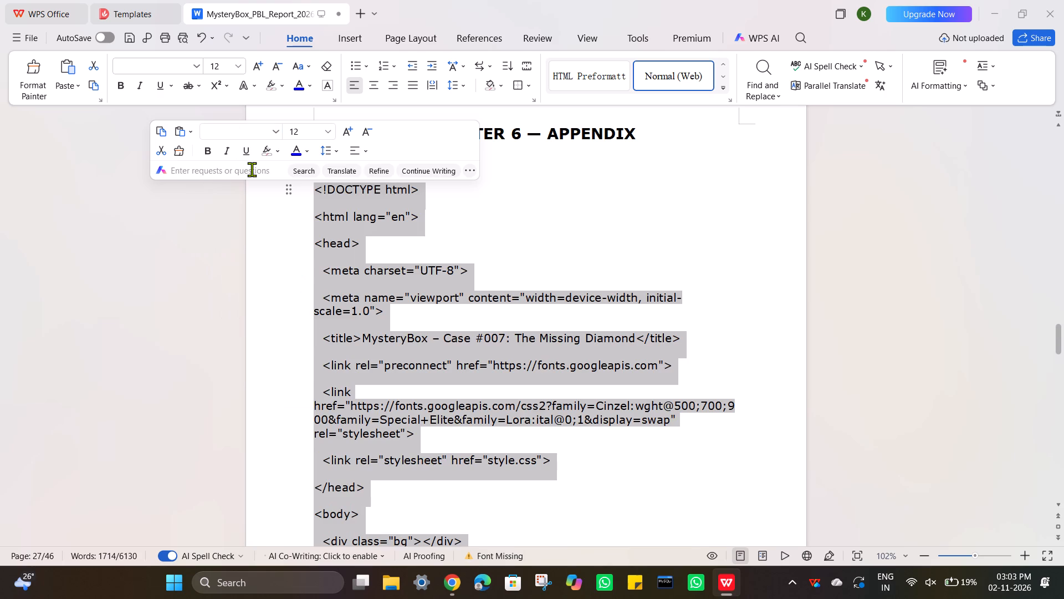
{"action": "left_click", "coordinate": [154, 273]}
Save the report.
{"action": "scroll", "coordinate": [154, 273], "scroll_direction": "down", "scroll_amount": 11}
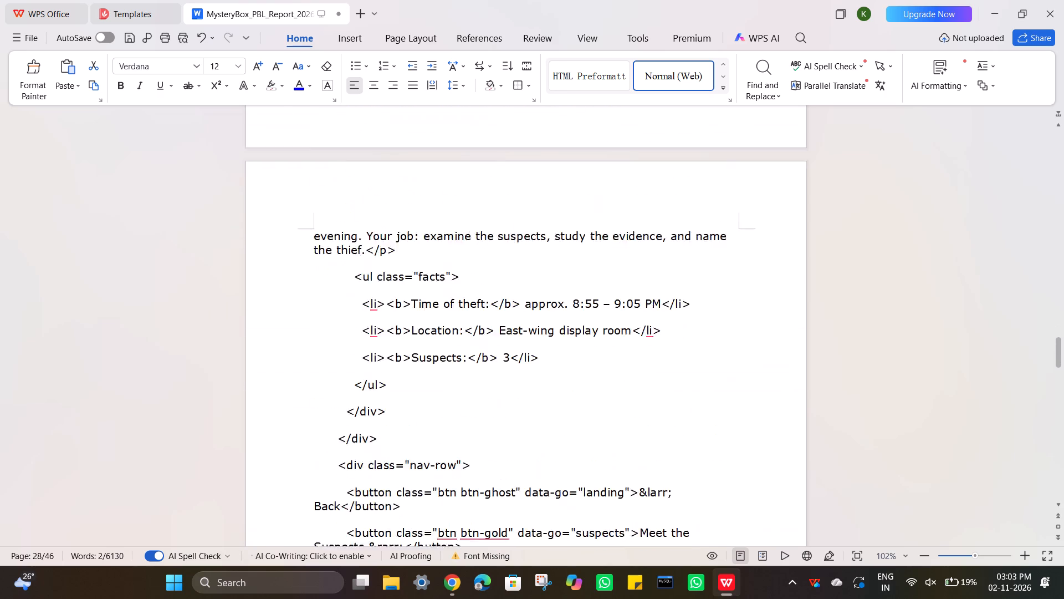
{"action": "scroll", "coordinate": [154, 273], "scroll_direction": "down", "scroll_amount": 20}
{"action": "scroll", "coordinate": [154, 273], "scroll_direction": "down", "scroll_amount": 14}
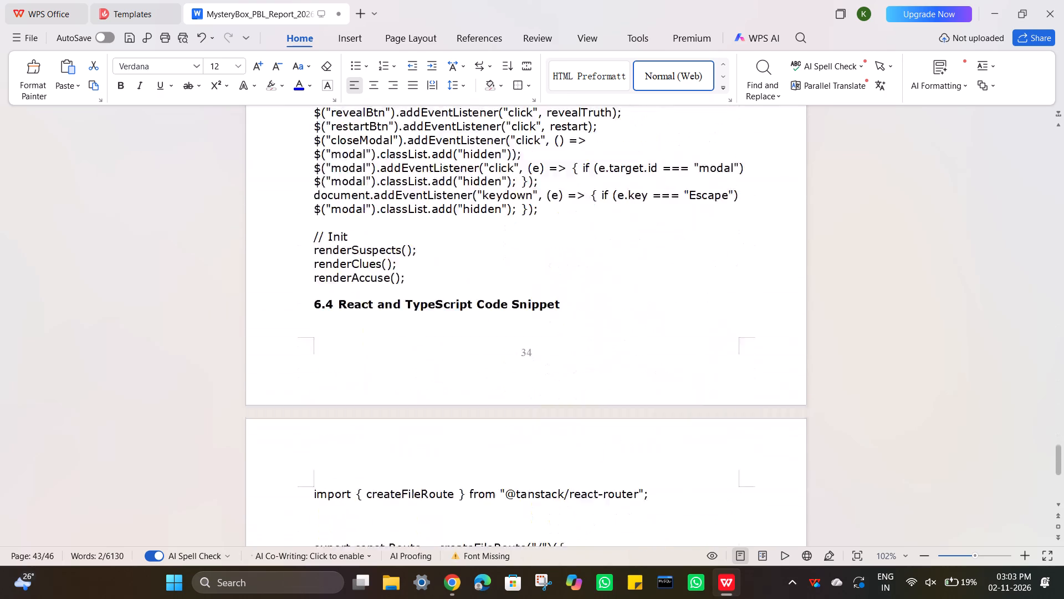
{"action": "scroll", "coordinate": [154, 273], "scroll_direction": "down", "scroll_amount": 8}
{"action": "scroll", "coordinate": [154, 273], "scroll_direction": "up", "scroll_amount": 7}
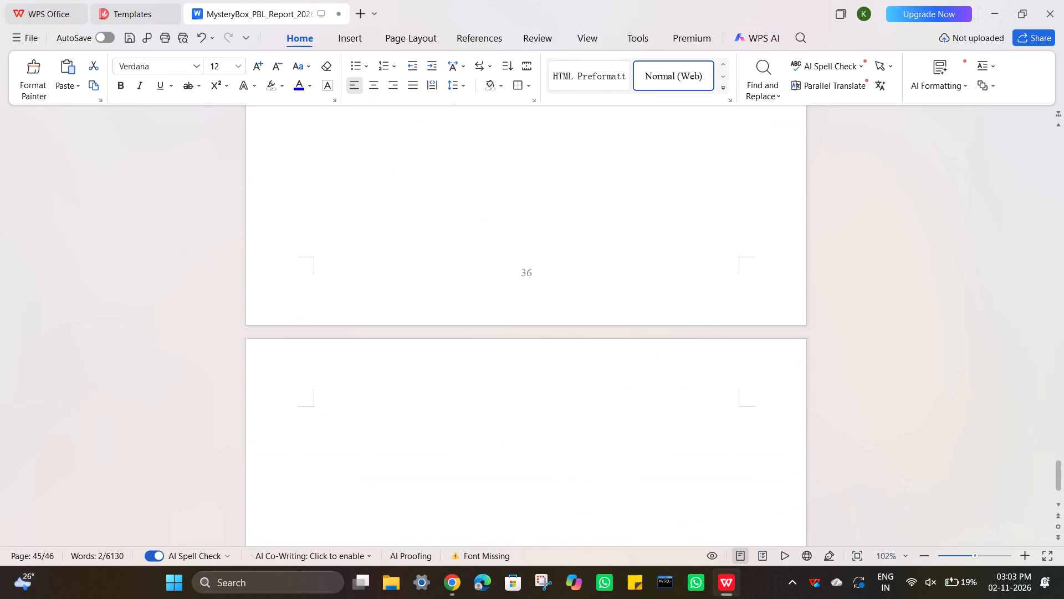
{"action": "scroll", "coordinate": [154, 273], "scroll_direction": "up", "scroll_amount": 2}
{"action": "key", "text": "ctrl+s"}
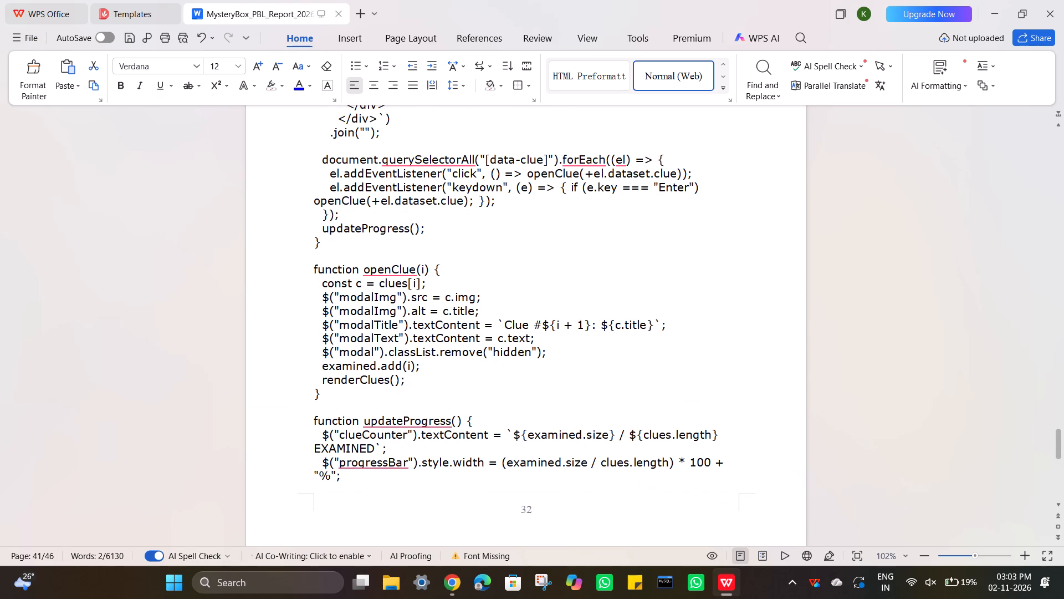
{"action": "key", "text": "ctrl+s"}
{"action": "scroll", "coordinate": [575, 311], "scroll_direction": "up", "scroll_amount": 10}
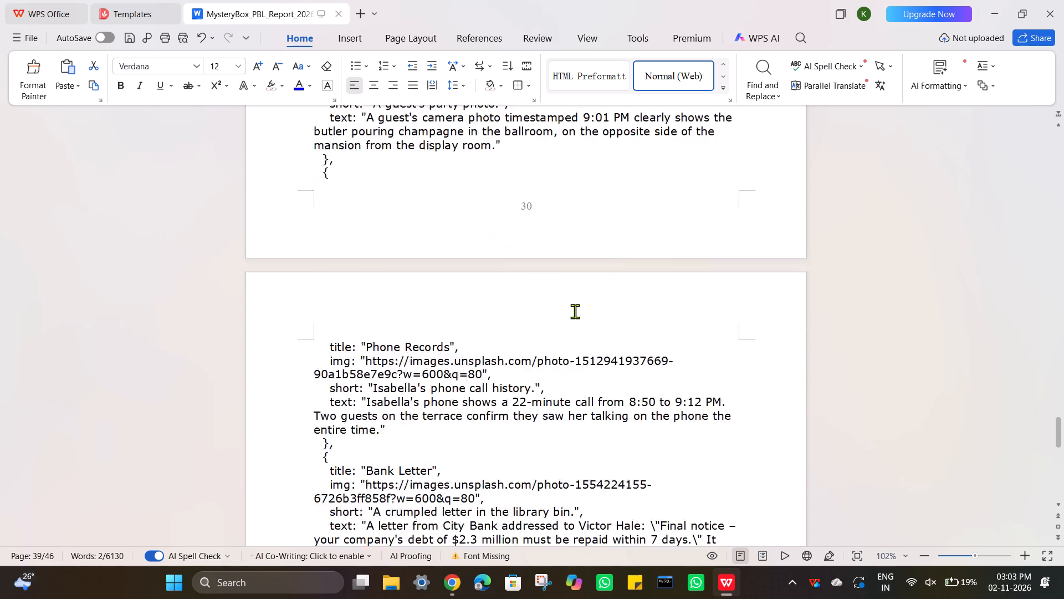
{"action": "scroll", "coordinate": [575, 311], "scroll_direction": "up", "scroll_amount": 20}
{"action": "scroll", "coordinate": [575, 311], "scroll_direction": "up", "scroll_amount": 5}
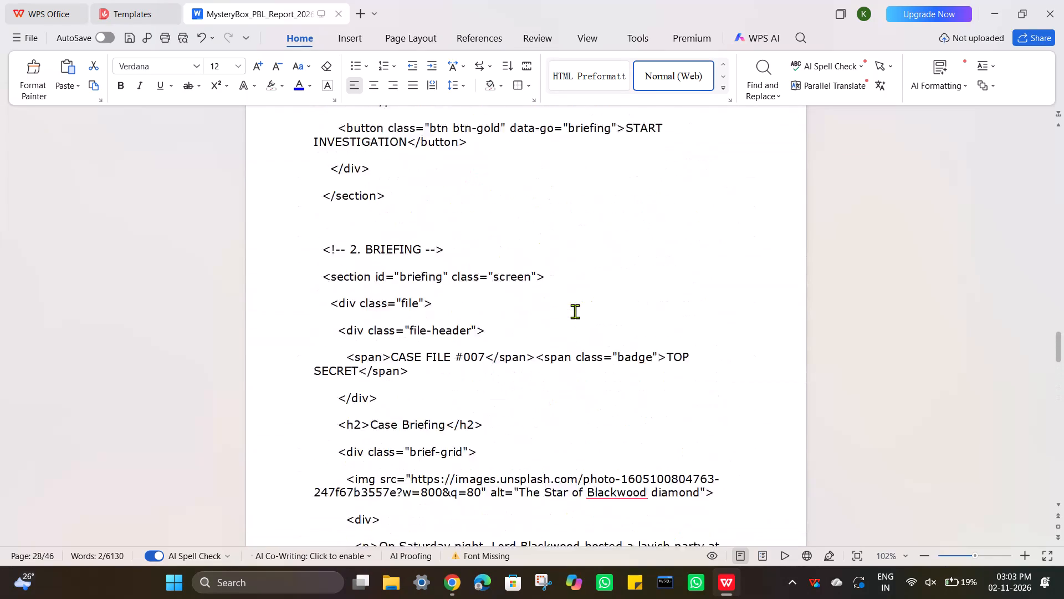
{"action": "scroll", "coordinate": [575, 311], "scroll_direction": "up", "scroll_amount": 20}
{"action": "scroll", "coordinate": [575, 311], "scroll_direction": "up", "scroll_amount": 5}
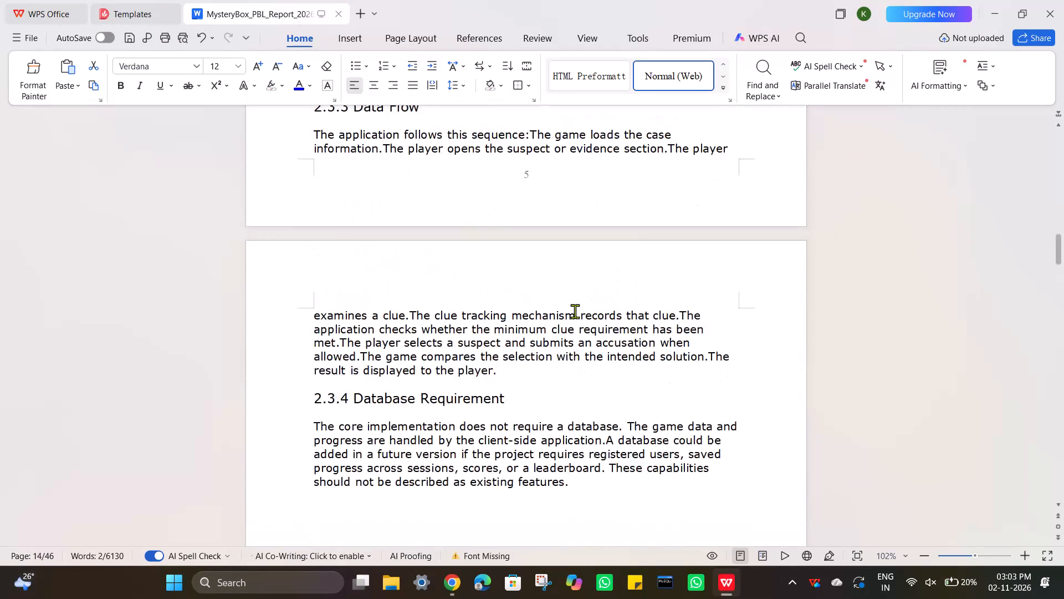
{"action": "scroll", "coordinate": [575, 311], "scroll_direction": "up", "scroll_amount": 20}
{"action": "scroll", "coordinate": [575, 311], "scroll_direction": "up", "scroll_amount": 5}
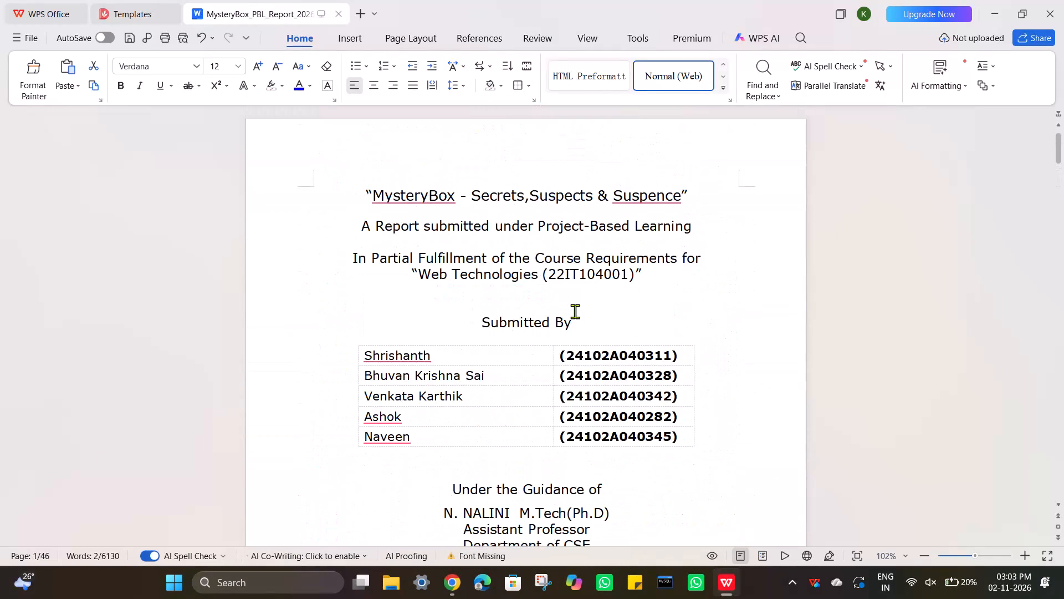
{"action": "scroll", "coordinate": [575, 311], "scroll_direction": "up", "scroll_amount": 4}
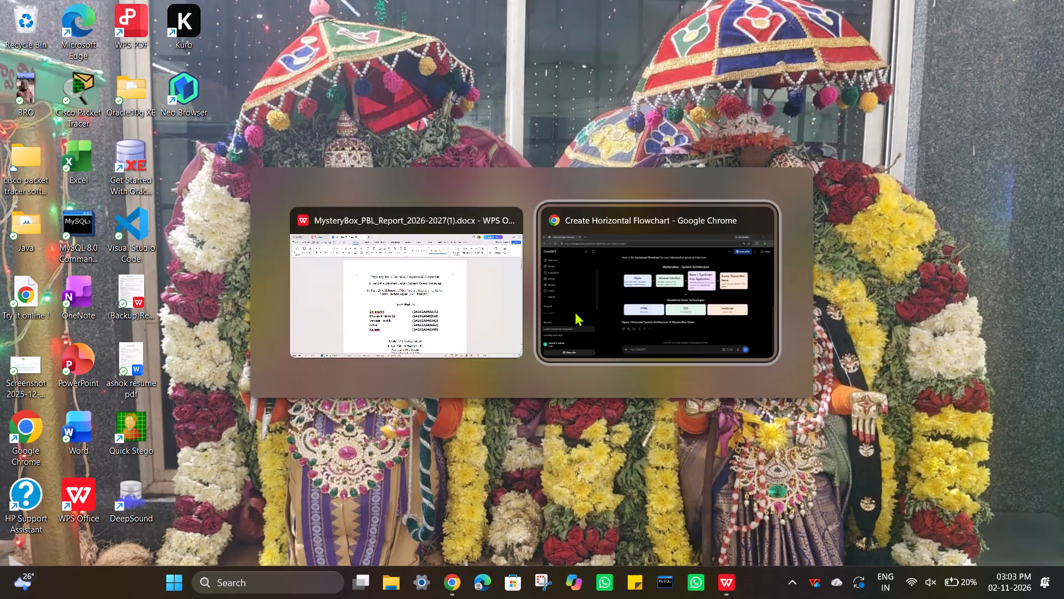
Close the Chrome window containing the horizontal flowchart chat.
{"action": "left_click", "coordinate": [1046, 4]}
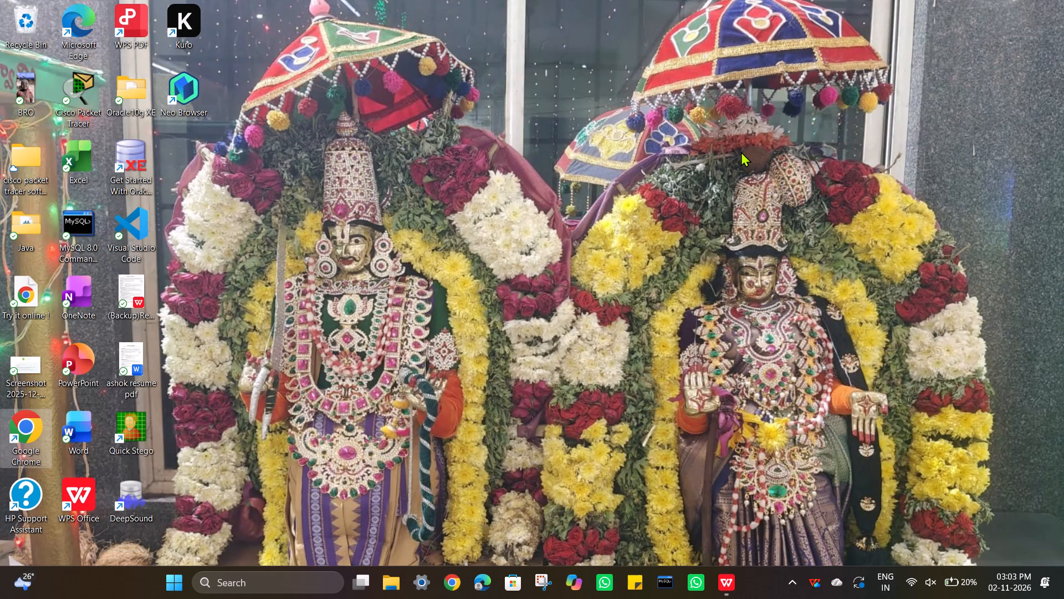
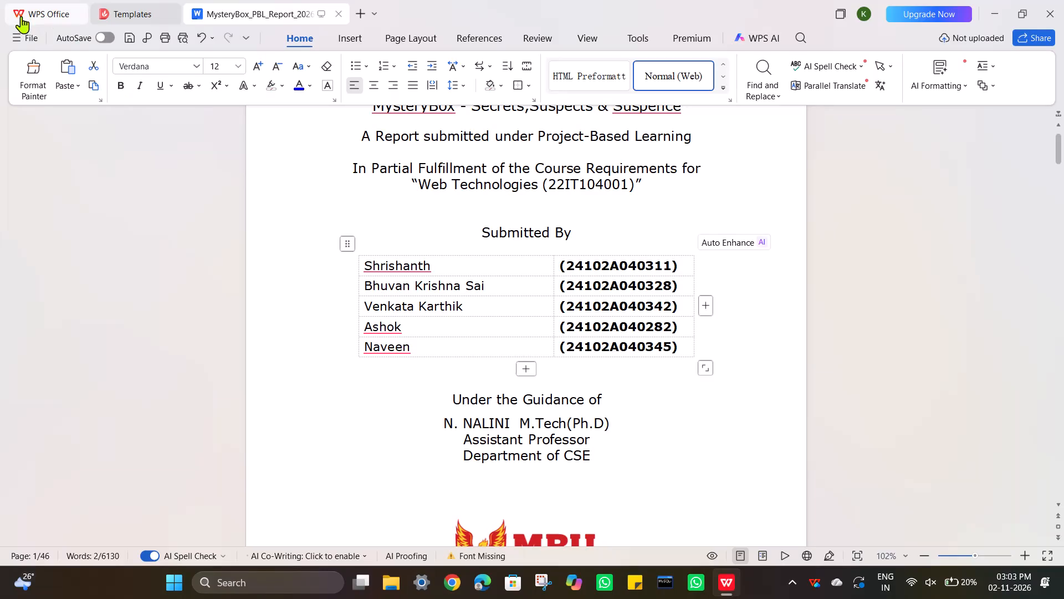
Save a copy of the report as a Word document named MysteryBox.docx in the My Cloud folder of WPS Drive.
{"action": "left_click", "coordinate": [27, 29]}
{"action": "left_click", "coordinate": [27, 39]}
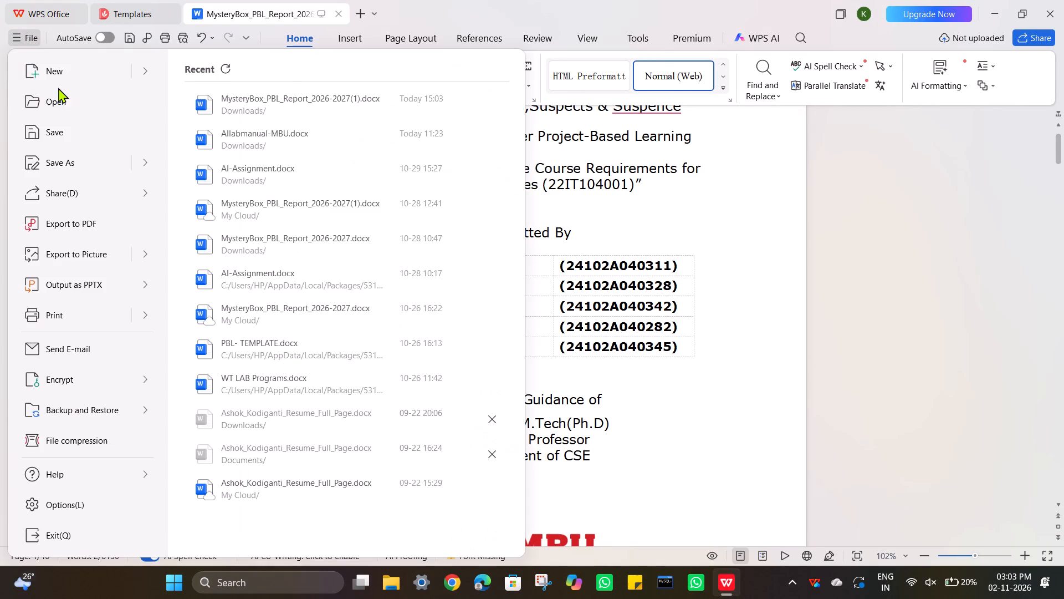
{"action": "left_click", "coordinate": [66, 163]}
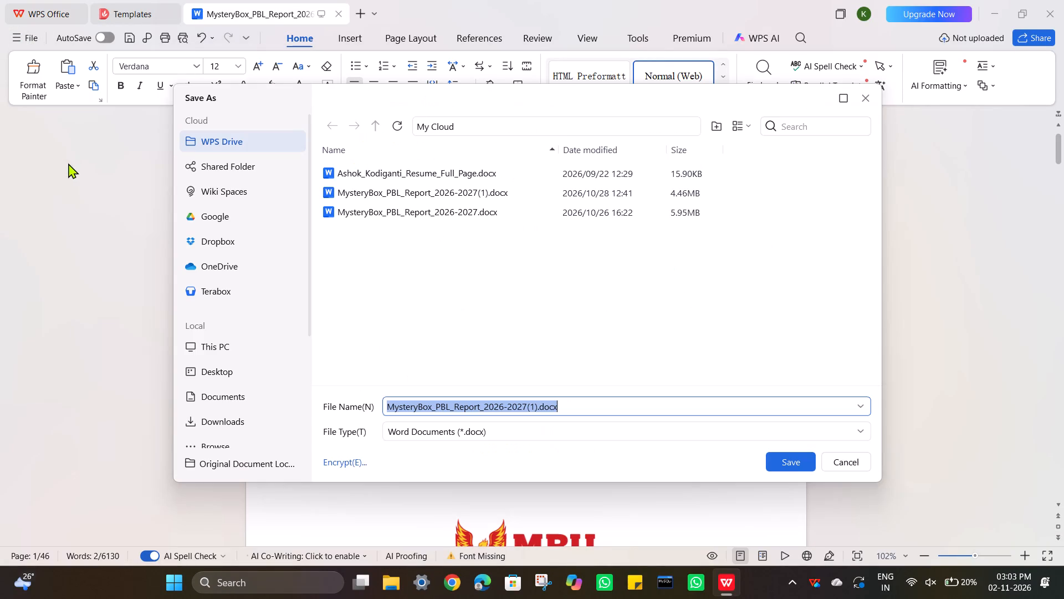
{"action": "left_click", "coordinate": [566, 406]}
{"action": "key", "text": "Left"}
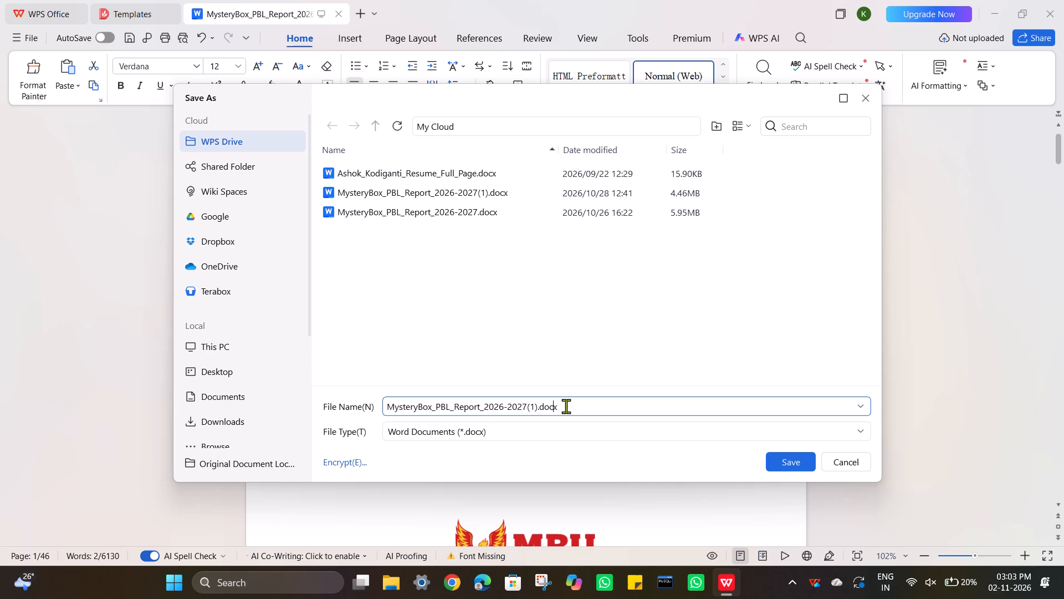
{"action": "key", "text": "Left"}
{"action": "key", "text": "Left"}
{"action": "key", "text": "Left"}
{"action": "key", "text": "Left"}
{"action": "key", "text": "BackSpace"}
{"action": "key", "text": "BackSpace"}
{"action": "key", "text": "BackSpace"}
{"action": "key", "text": "BackSpace"}
{"action": "key", "text": "BackSpace"}
{"action": "key", "text": "BackSpace"}
{"action": "key", "text": "BackSpace"}
{"action": "key", "text": "BackSpace"}
{"action": "key", "text": "BackSpace"}
{"action": "key", "text": "BackSpace"}
{"action": "key", "text": "BackSpace"}
{"action": "key", "text": "BackSpace"}
{"action": "key", "text": "BackSpace"}
{"action": "key", "text": "BackSpace"}
{"action": "key", "text": "BackSpace"}
{"action": "key", "text": "BackSpace"}
{"action": "key", "text": "BackSpace"}
{"action": "key", "text": "BackSpace"}
{"action": "key", "text": "BackSpace"}
{"action": "key", "text": "BackSpace"}
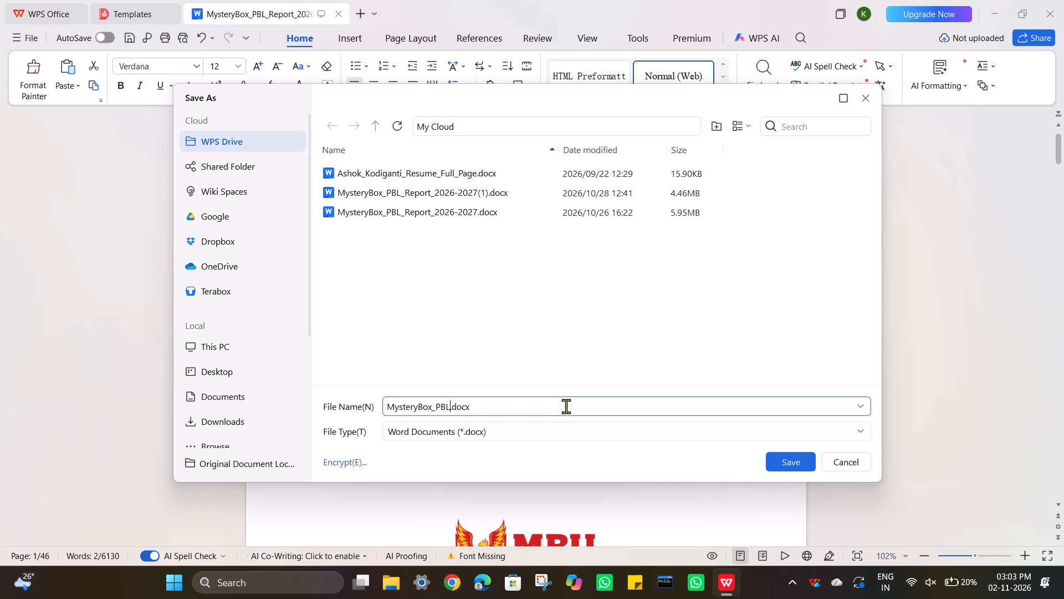
{"action": "key", "text": "BackSpace"}
{"action": "key", "text": "BackSpace"}
{"action": "key", "text": "BackSpace"}
{"action": "key", "text": "BackSpace"}
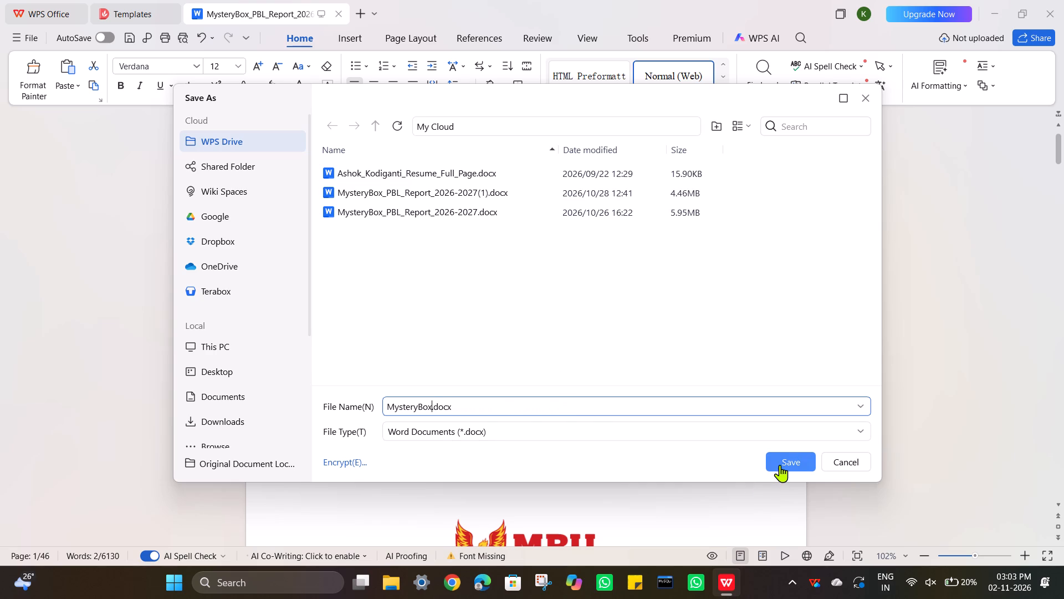
{"action": "left_click", "coordinate": [780, 465]}
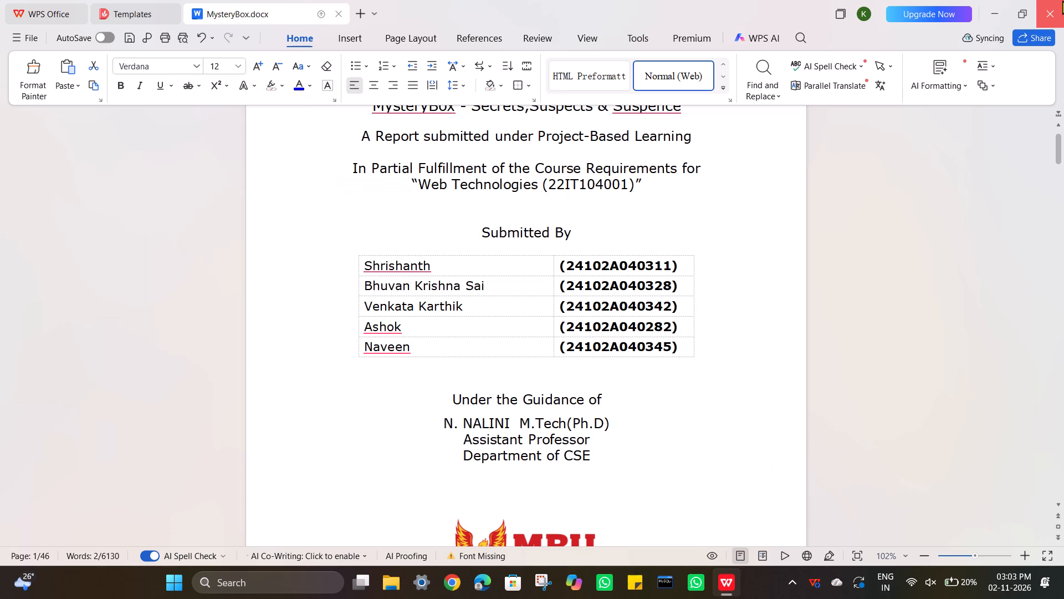
Close the WPS Office window.
{"action": "left_click", "coordinate": [1063, 0]}
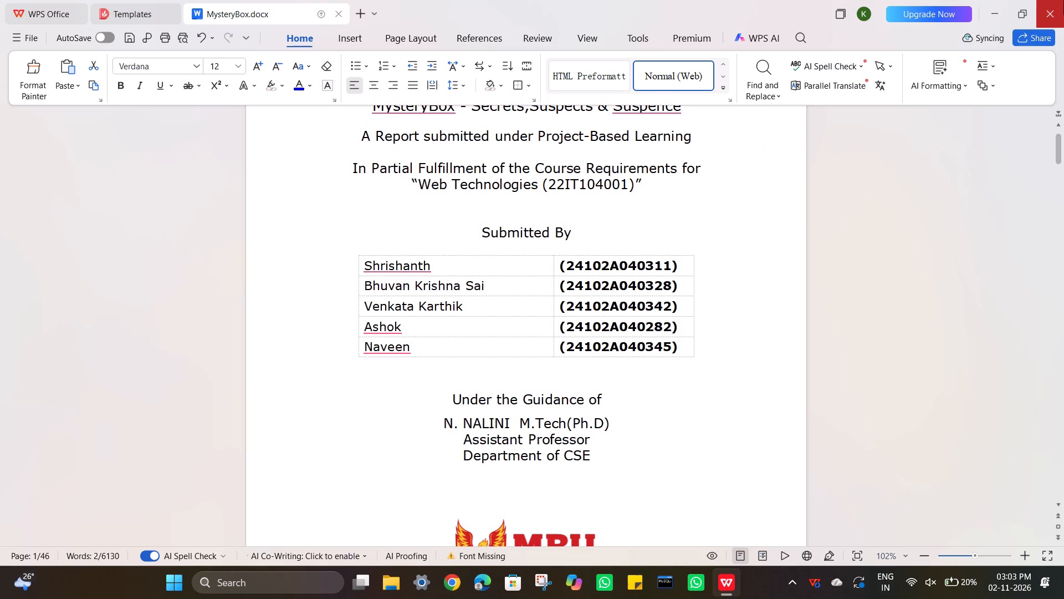
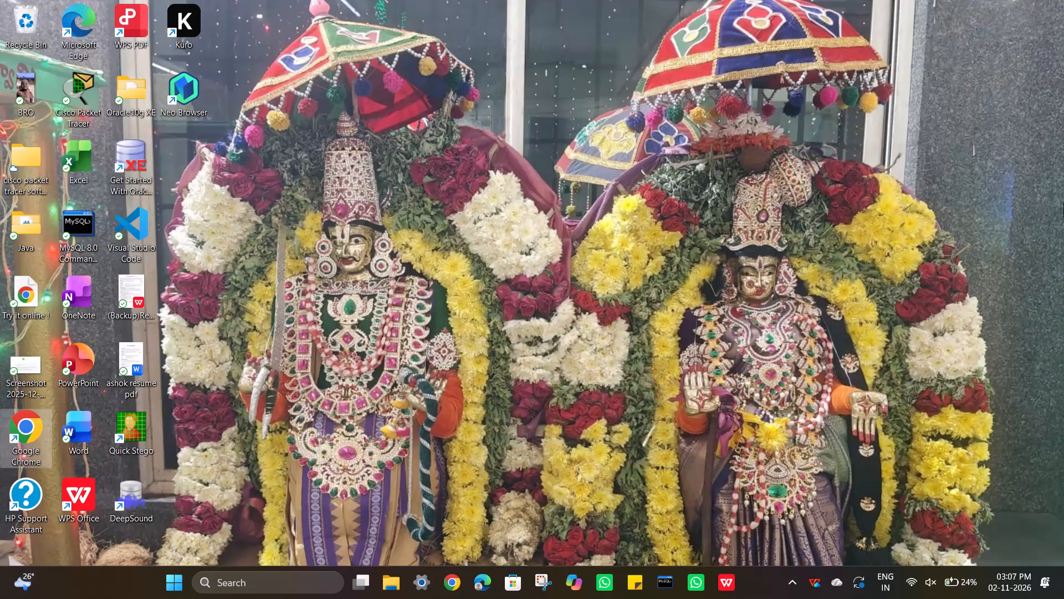
Reopen WPS Office, dismiss the upgrade offer, and download the cloud copy of MysteryBox.docx to the Downloads folder.
{"action": "double_click", "coordinate": [721, 593]}
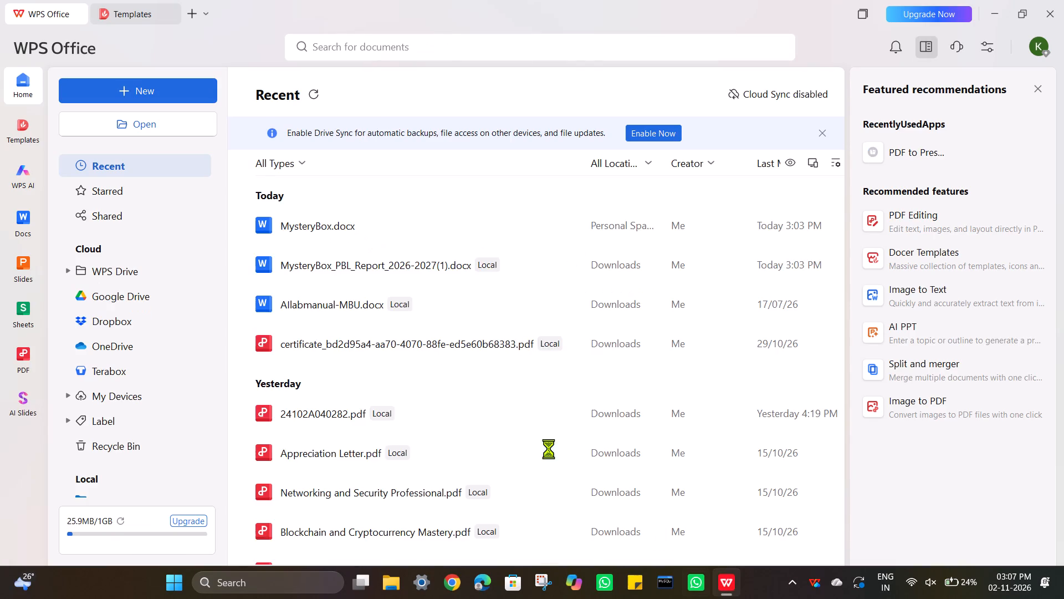
{"action": "left_click", "coordinate": [765, 116]}
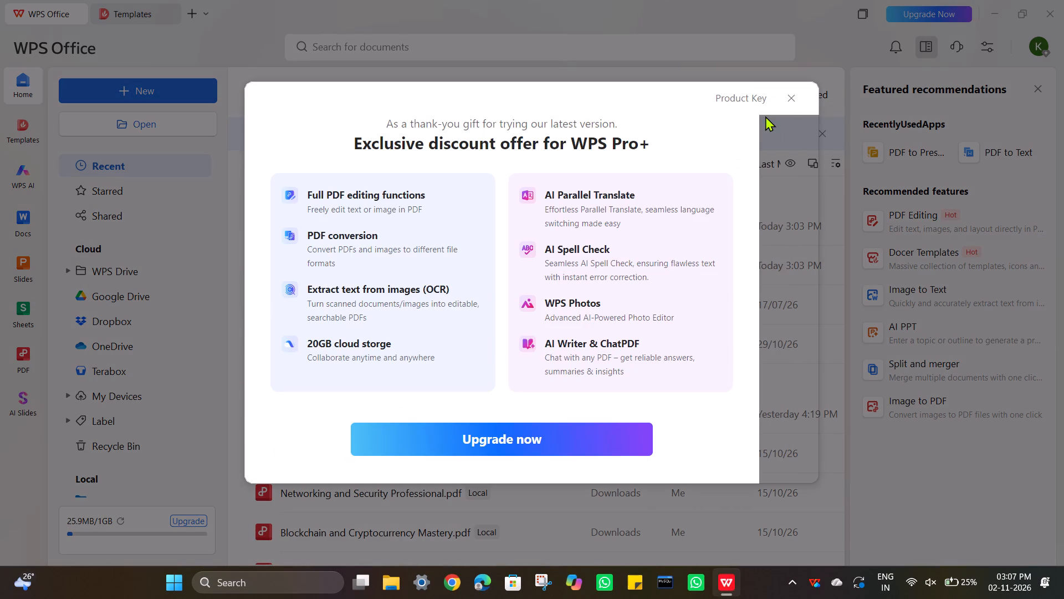
{"action": "left_click", "coordinate": [792, 104]}
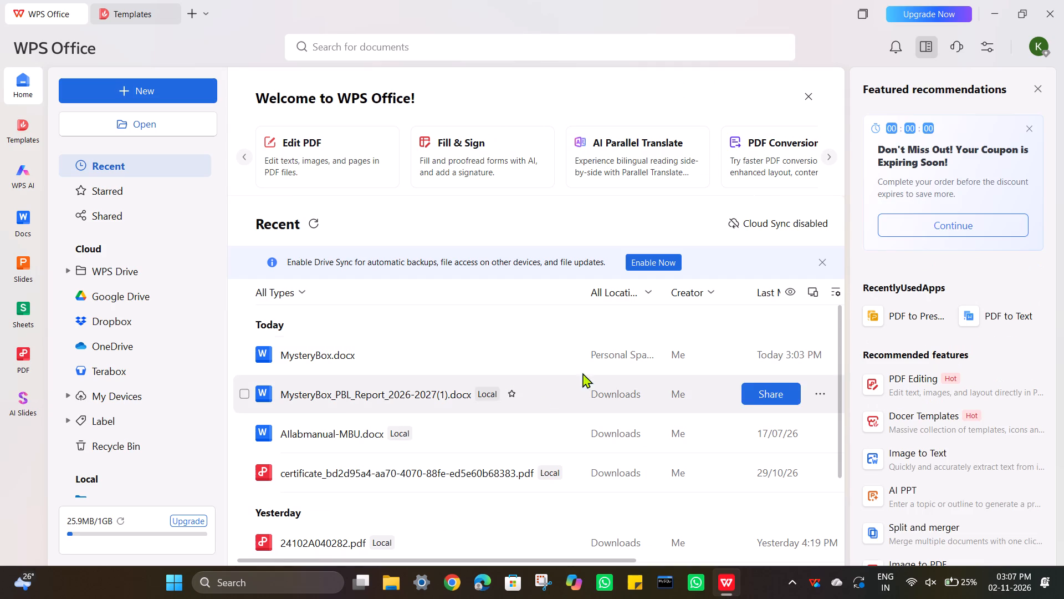
{"action": "left_click", "coordinate": [825, 358]}
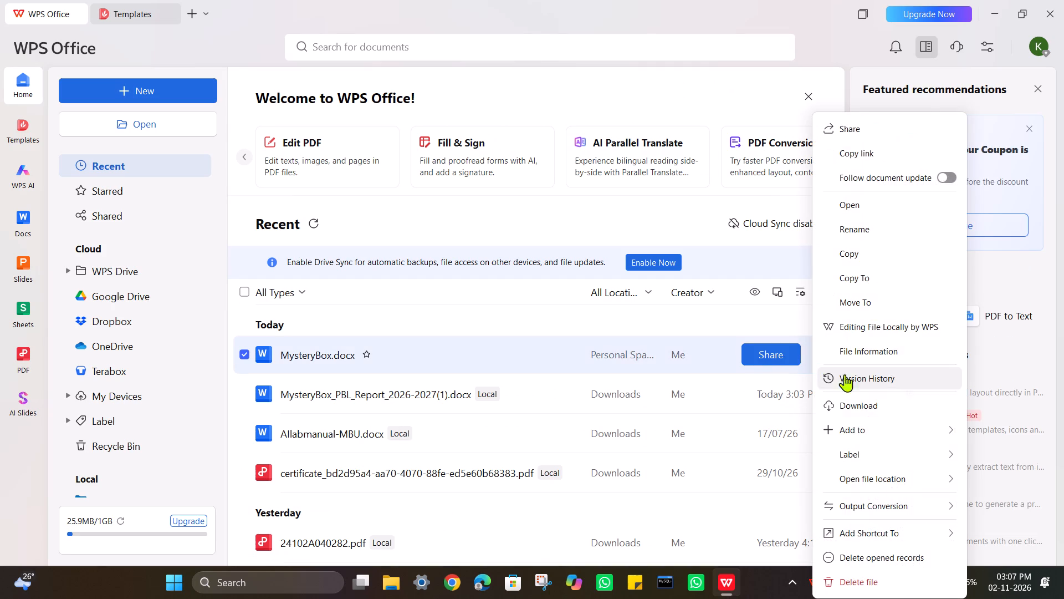
{"action": "left_click", "coordinate": [868, 408]}
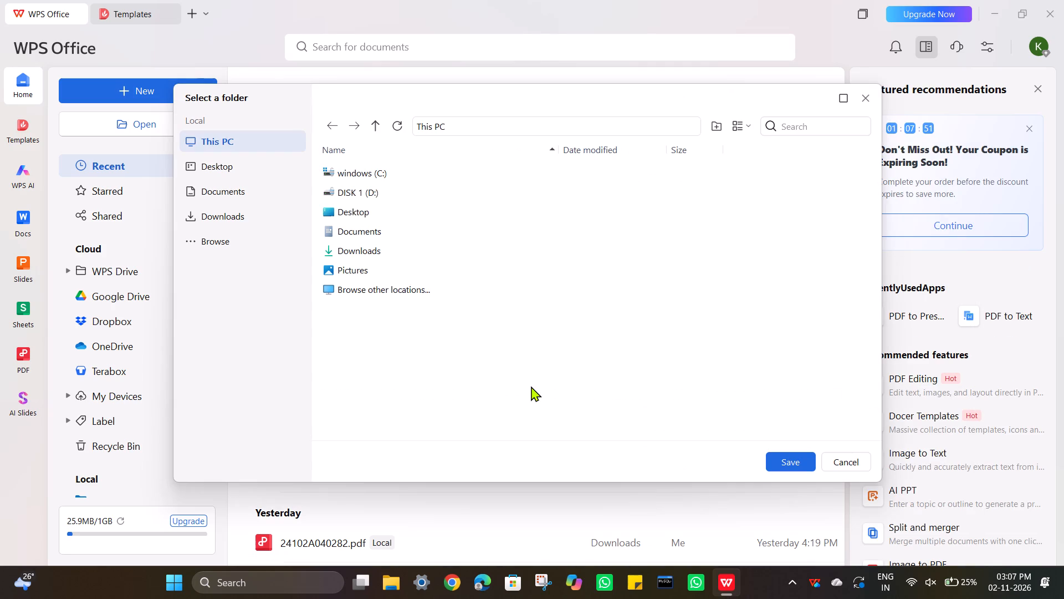
{"action": "left_click", "coordinate": [404, 258]}
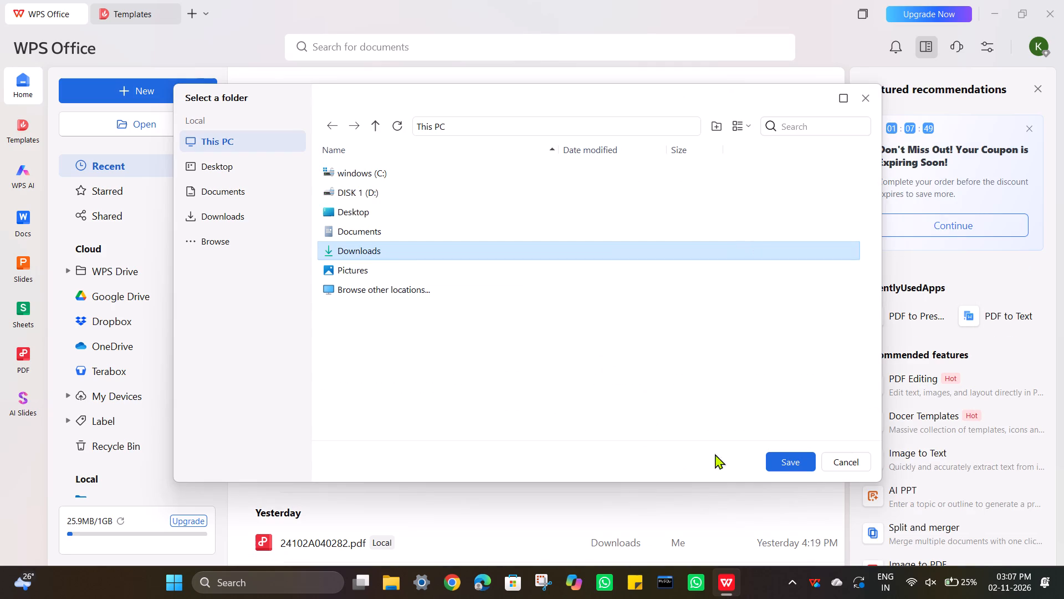
{"action": "left_click", "coordinate": [788, 474]}
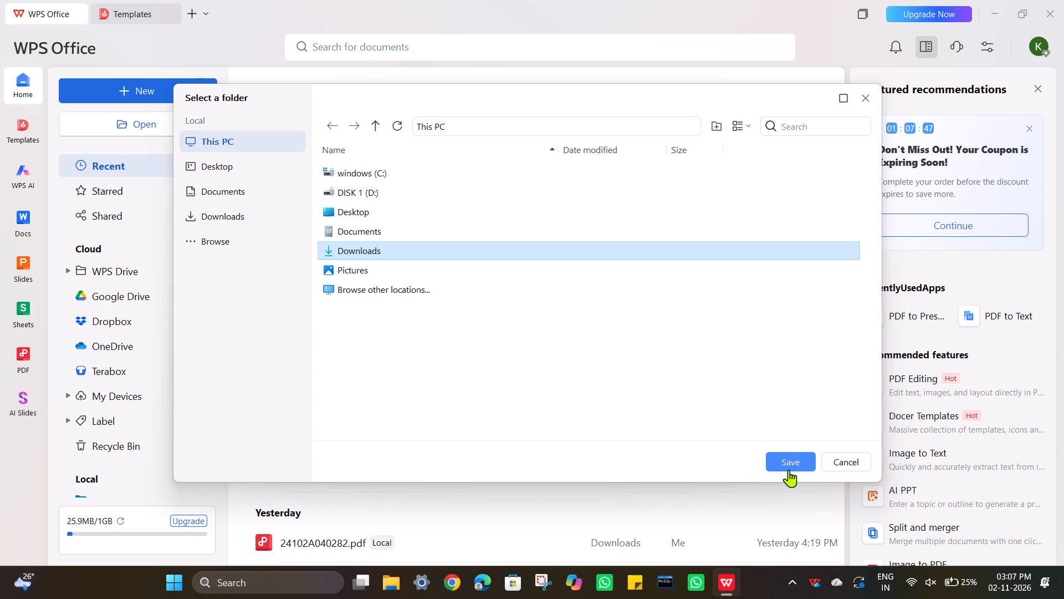
{"action": "left_click", "coordinate": [789, 469]}
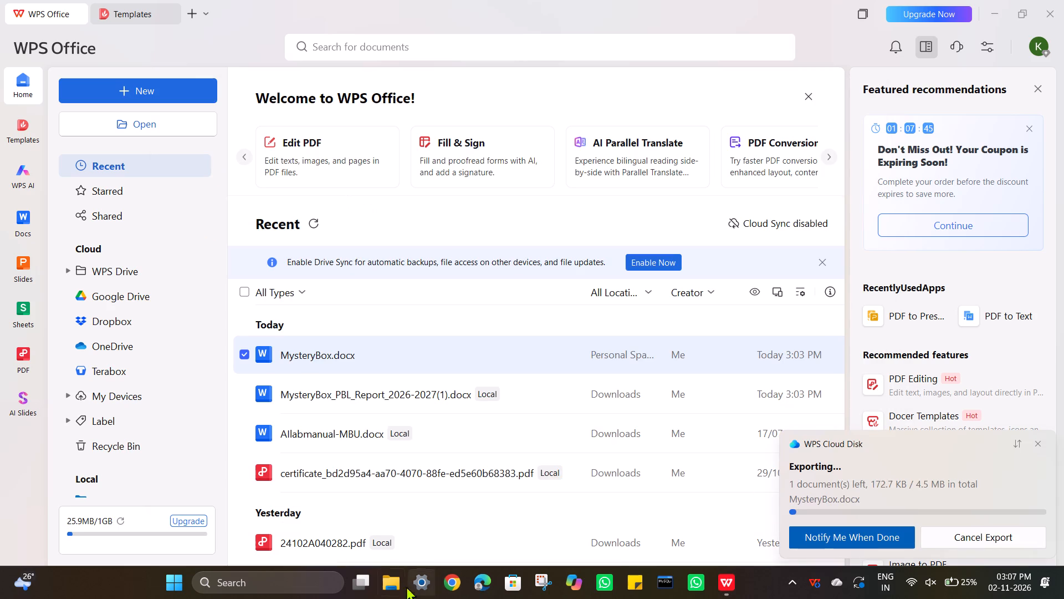
Open the downloaded MysteryBox.docx from the Downloads folder in File Explorer.
{"action": "left_click", "coordinate": [393, 586]}
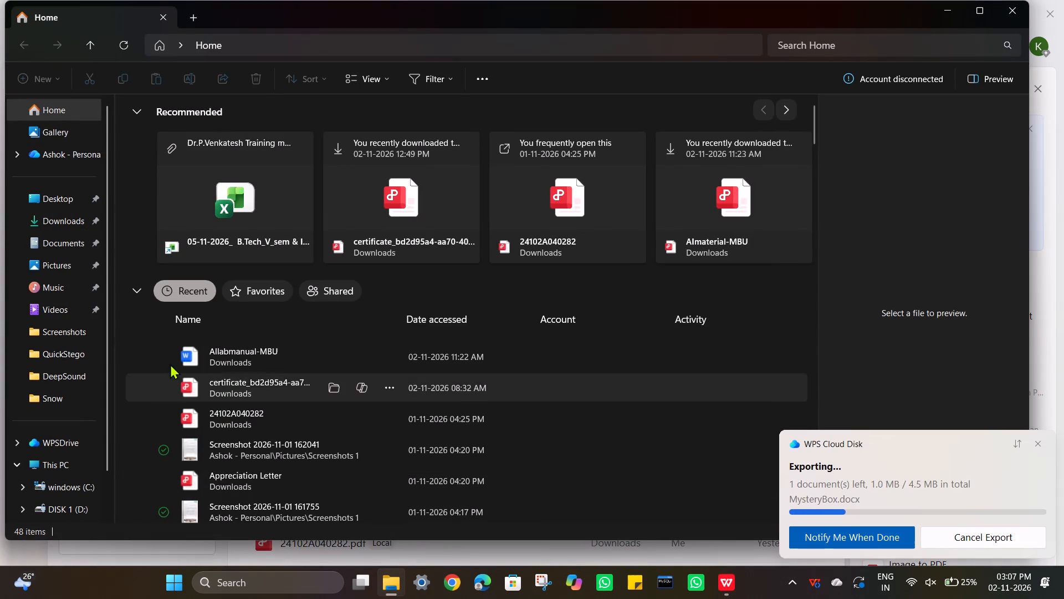
{"action": "double_click", "coordinate": [242, 358]}
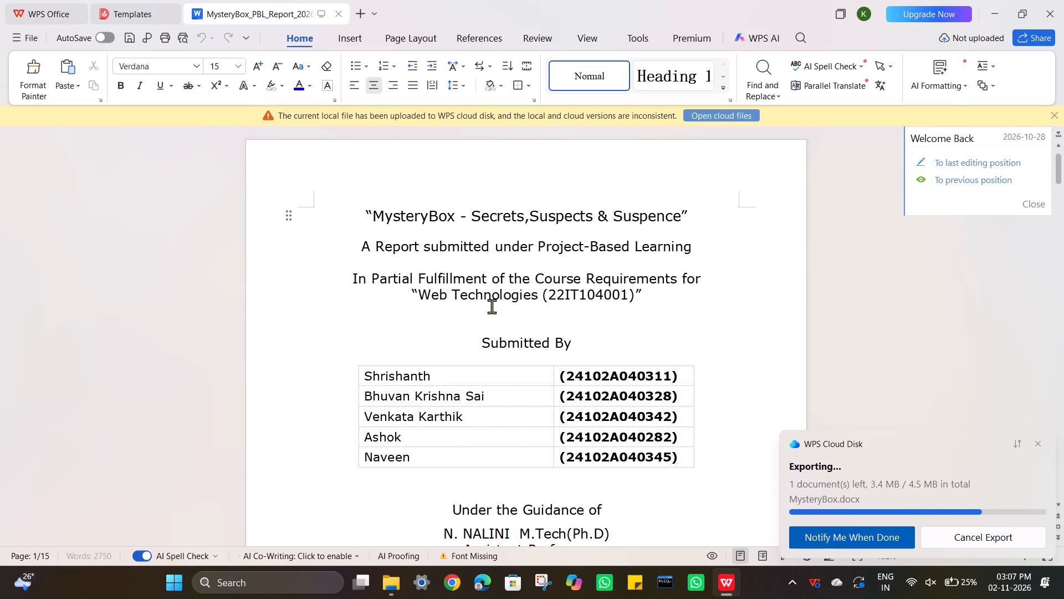
{"action": "left_click", "coordinate": [1063, 0]}
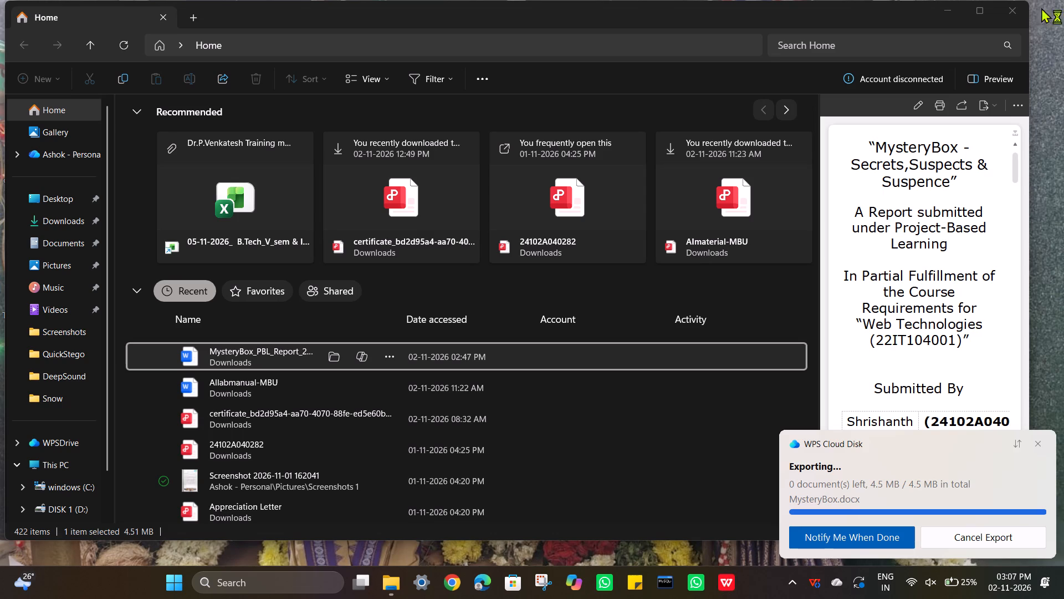
{"action": "left_click", "coordinate": [75, 227]}
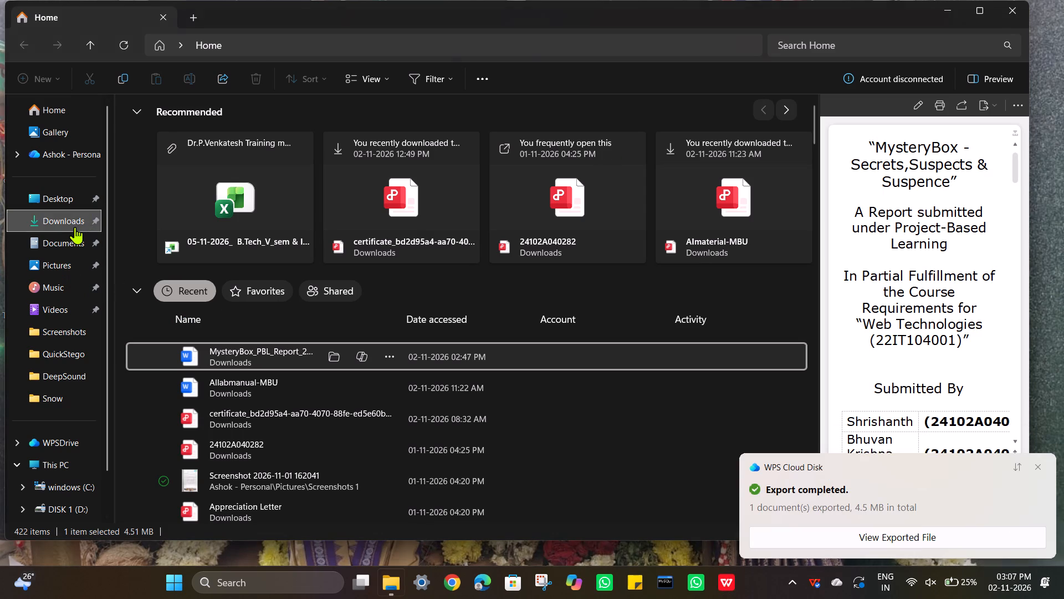
{"action": "double_click", "coordinate": [188, 134]}
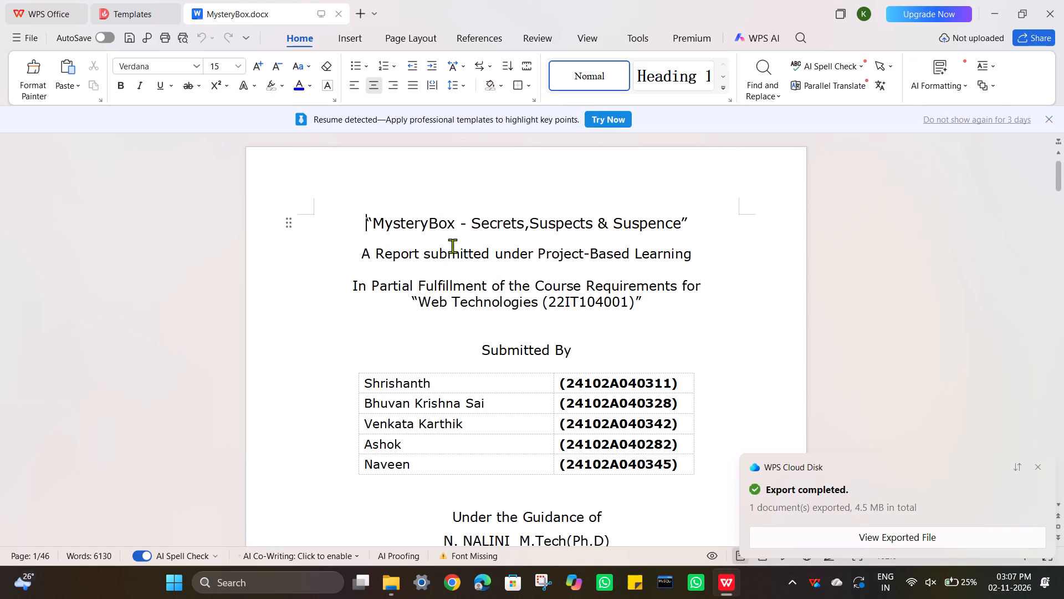
Review the report's layout and fonts from the cover page through the module descriptions in section 2.2.
{"action": "scroll", "coordinate": [543, 364], "scroll_direction": "down", "scroll_amount": 1}
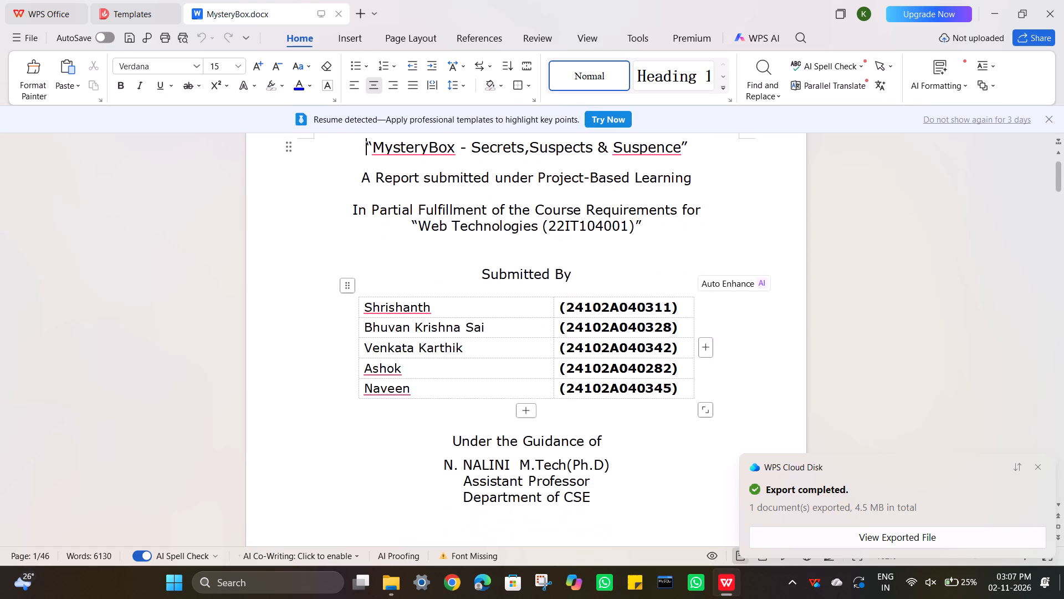
{"action": "left_click", "coordinate": [1036, 469]}
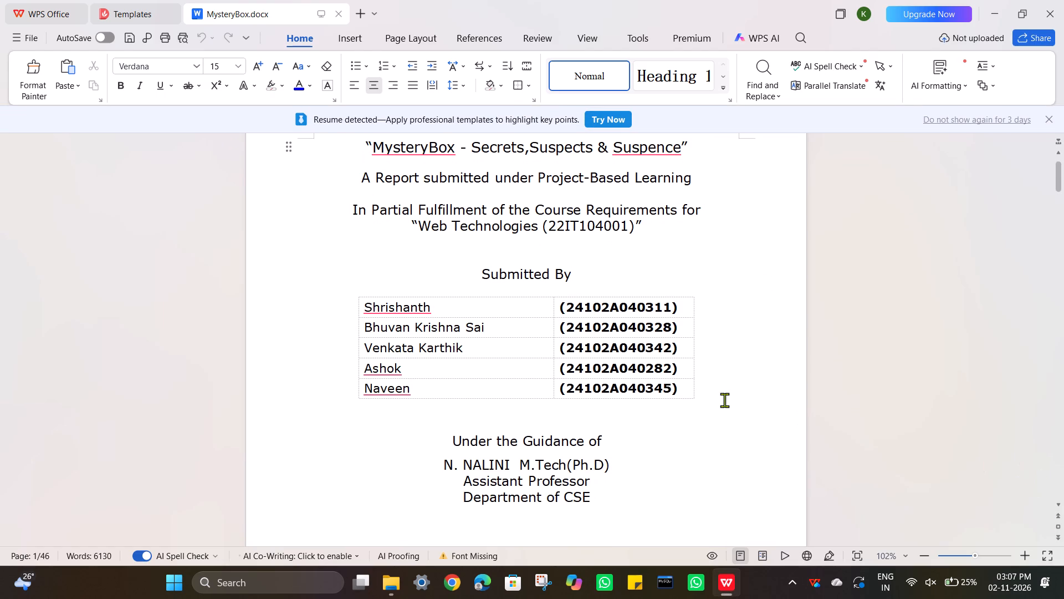
{"action": "scroll", "coordinate": [724, 400], "scroll_direction": "down", "scroll_amount": 3}
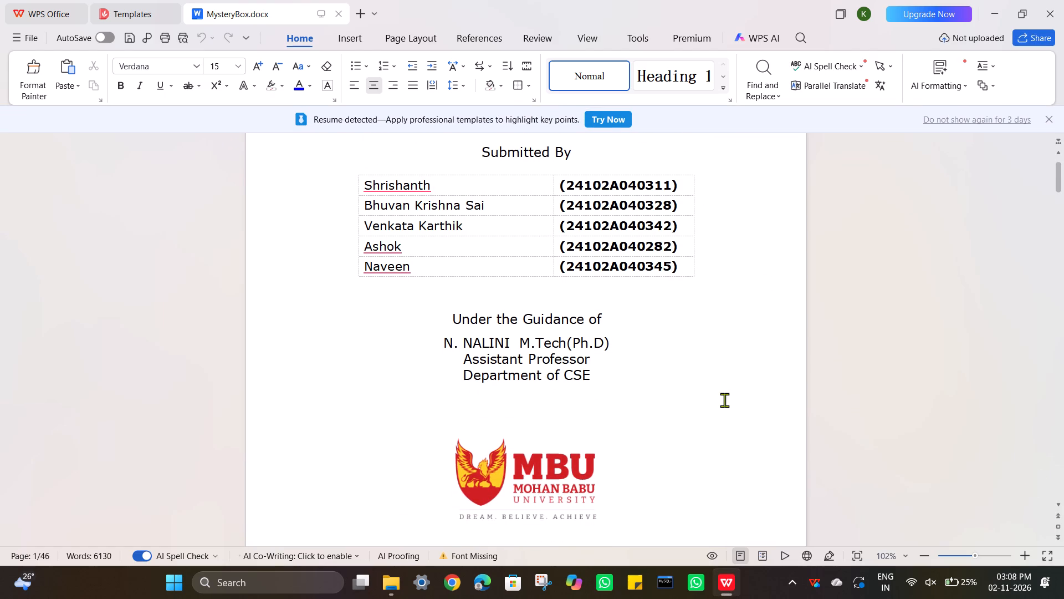
{"action": "scroll", "coordinate": [724, 400], "scroll_direction": "down", "scroll_amount": 8}
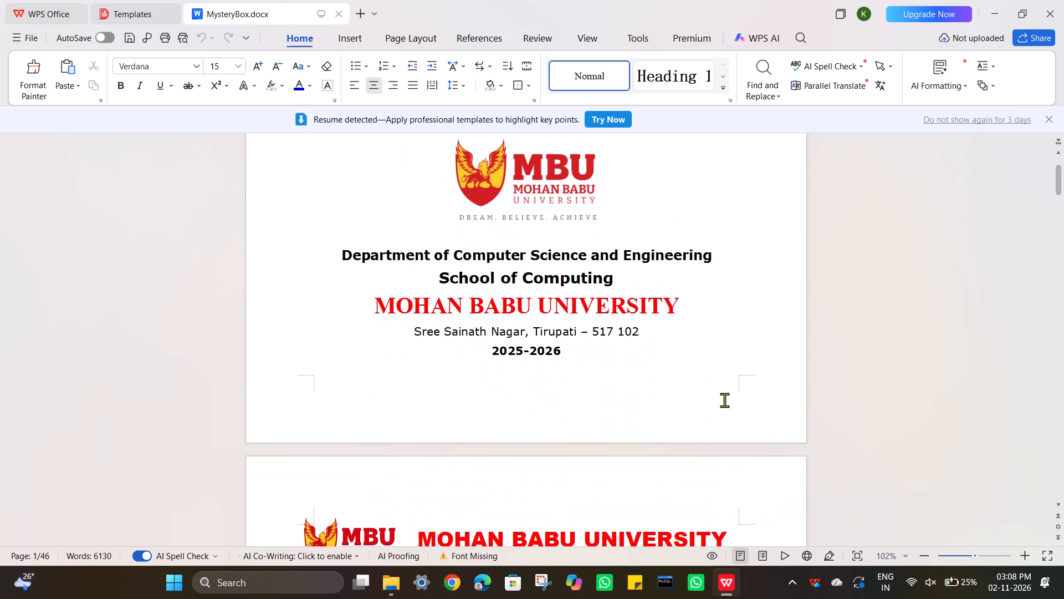
{"action": "scroll", "coordinate": [724, 400], "scroll_direction": "down", "scroll_amount": 10}
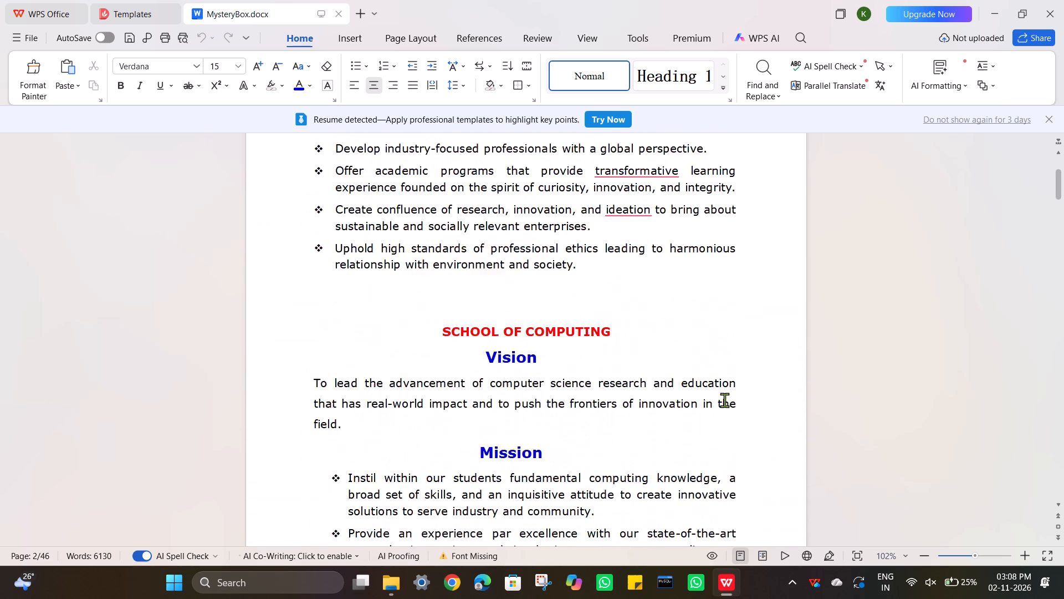
{"action": "scroll", "coordinate": [724, 400], "scroll_direction": "down", "scroll_amount": 15}
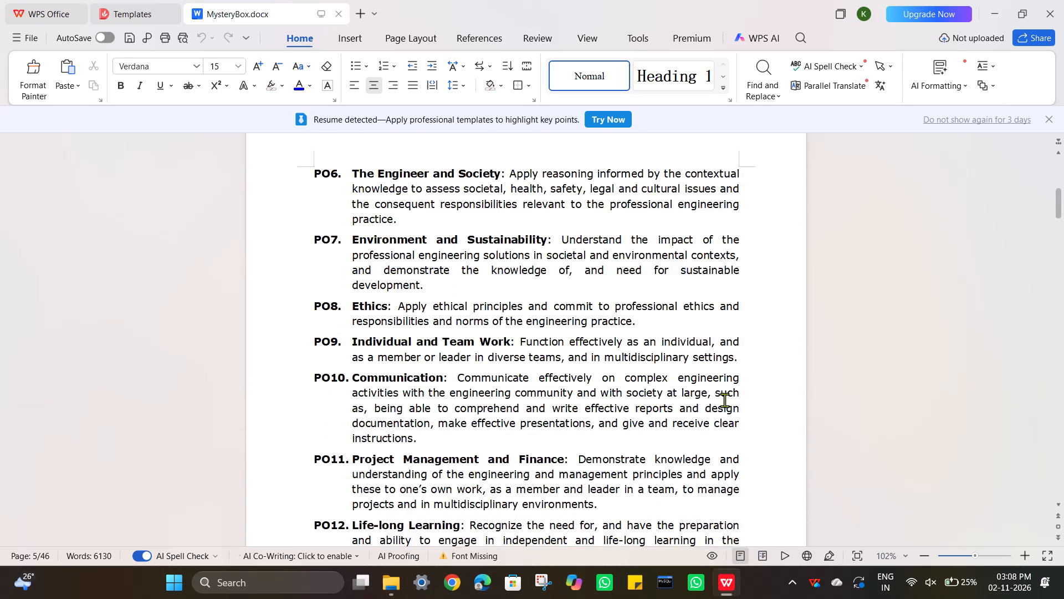
{"action": "scroll", "coordinate": [724, 400], "scroll_direction": "down", "scroll_amount": 15}
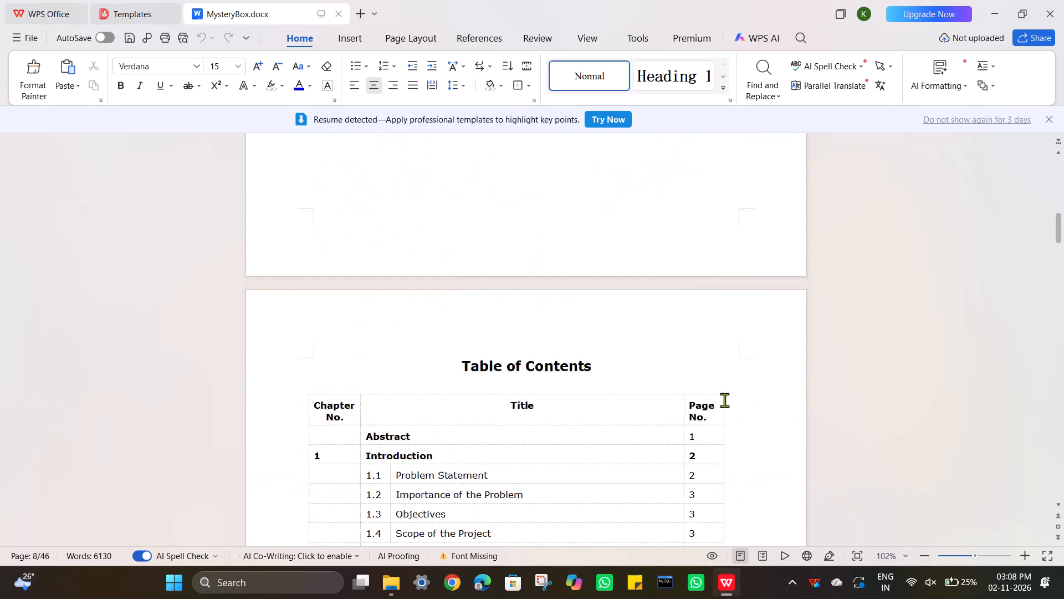
{"action": "scroll", "coordinate": [724, 400], "scroll_direction": "down", "scroll_amount": 7}
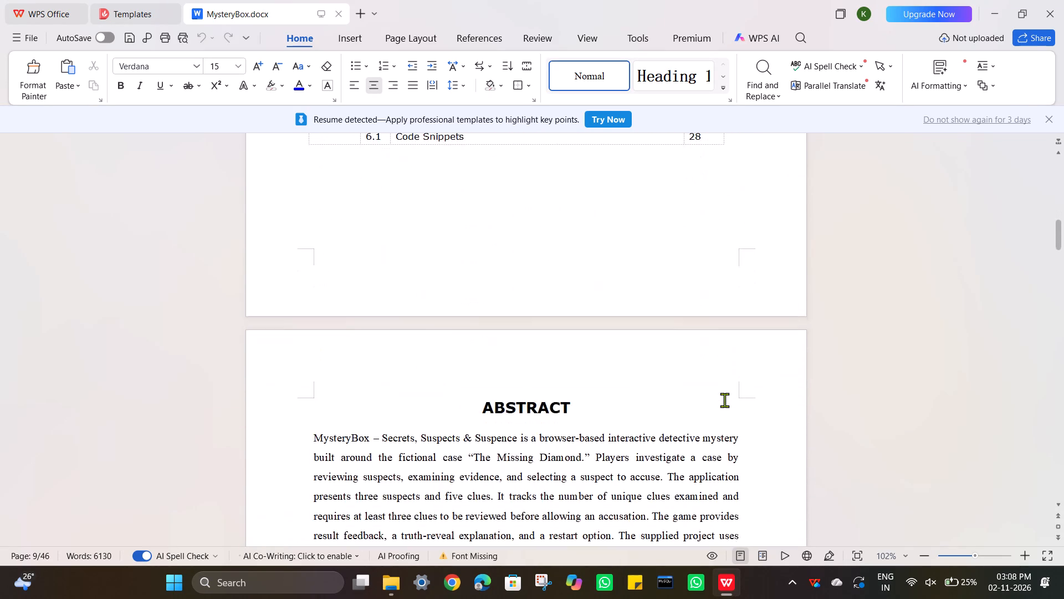
{"action": "scroll", "coordinate": [724, 400], "scroll_direction": "down", "scroll_amount": 14}
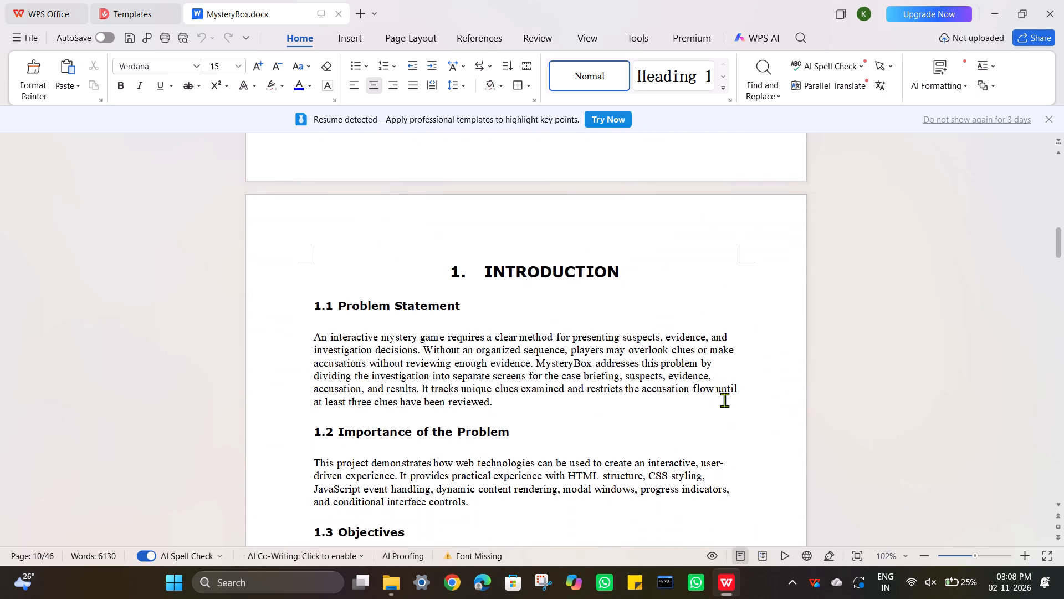
{"action": "scroll", "coordinate": [724, 400], "scroll_direction": "down", "scroll_amount": 9}
{"action": "scroll", "coordinate": [724, 400], "scroll_direction": "up", "scroll_amount": 1}
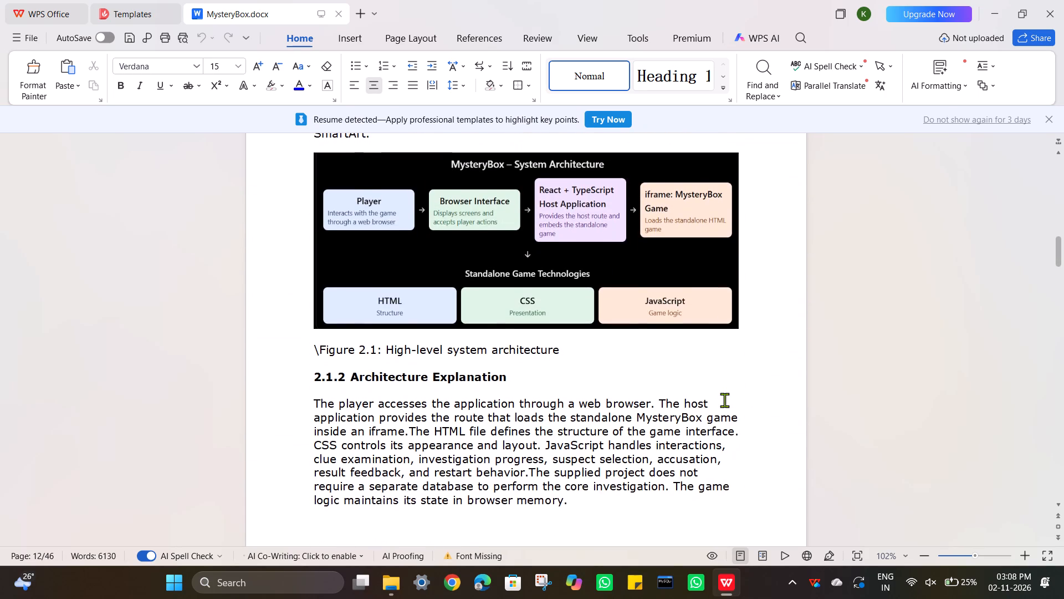
{"action": "scroll", "coordinate": [724, 400], "scroll_direction": "up", "scroll_amount": 3}
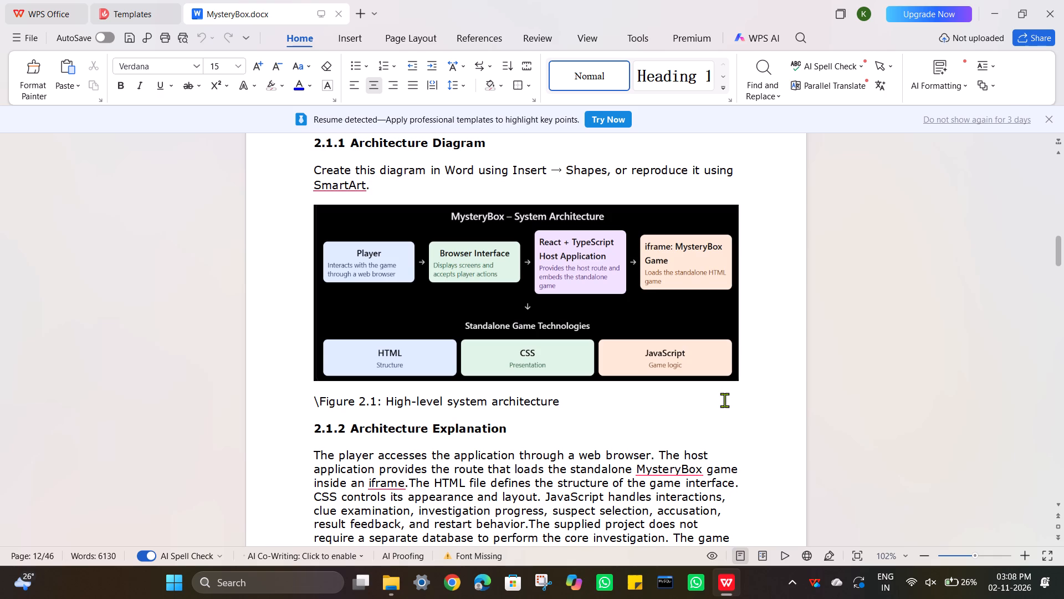
{"action": "scroll", "coordinate": [724, 400], "scroll_direction": "down", "scroll_amount": 1}
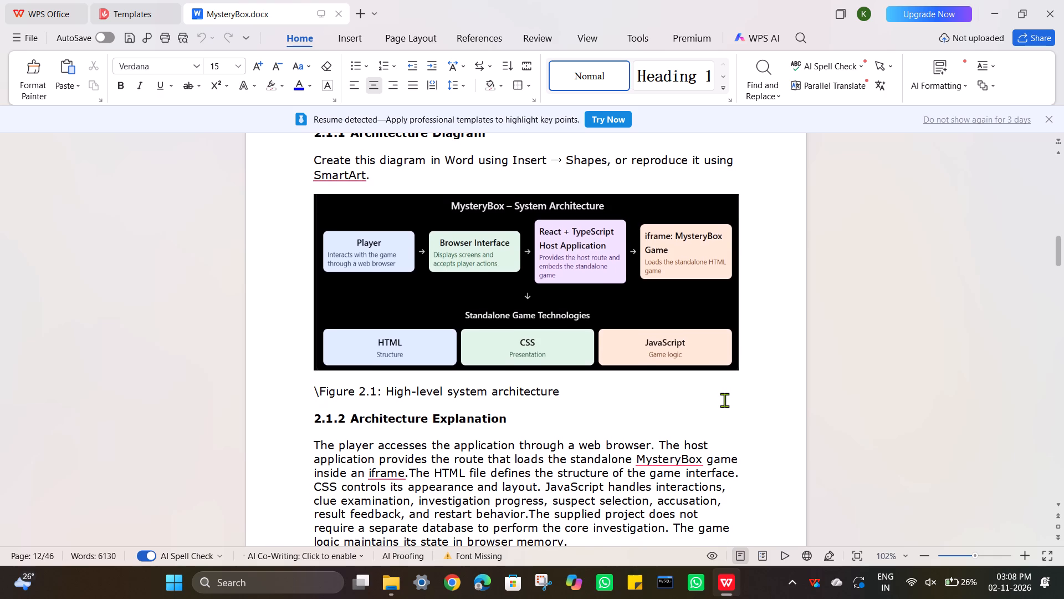
{"action": "scroll", "coordinate": [724, 400], "scroll_direction": "down", "scroll_amount": 2}
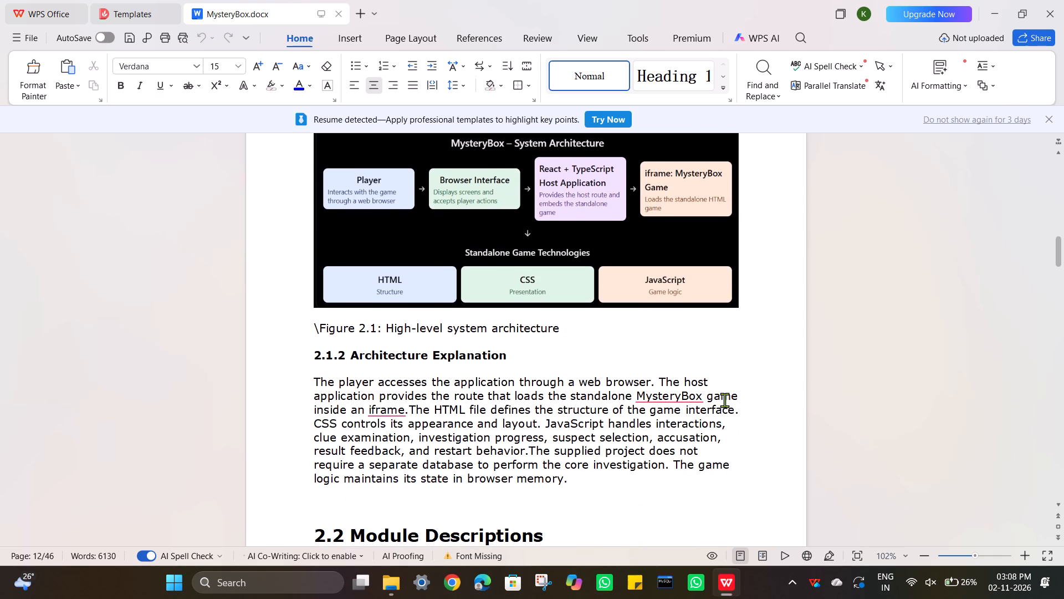
{"action": "scroll", "coordinate": [724, 400], "scroll_direction": "down", "scroll_amount": 1}
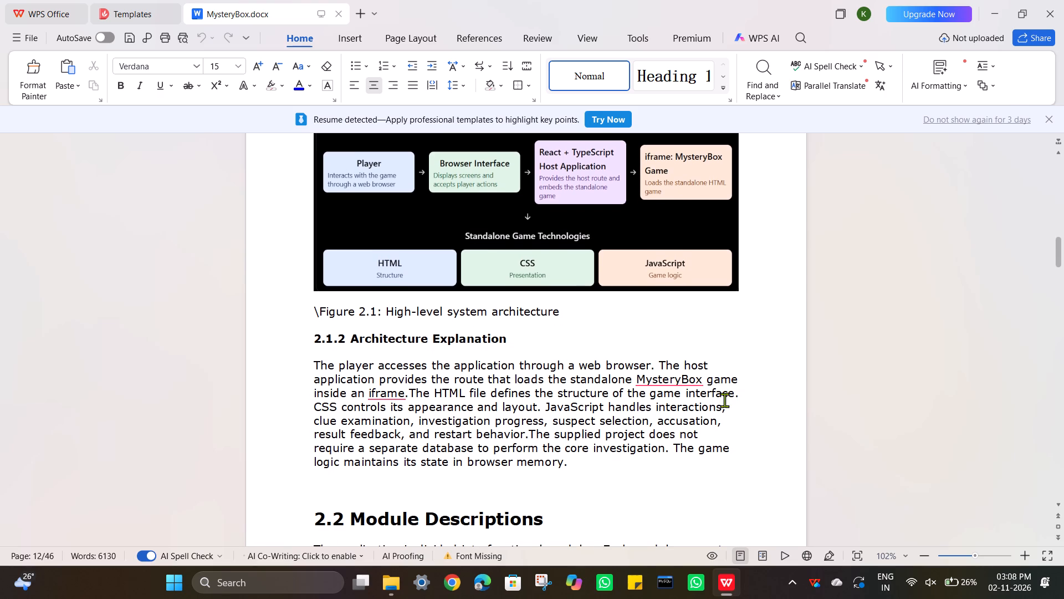
{"action": "scroll", "coordinate": [724, 400], "scroll_direction": "down", "scroll_amount": 6}
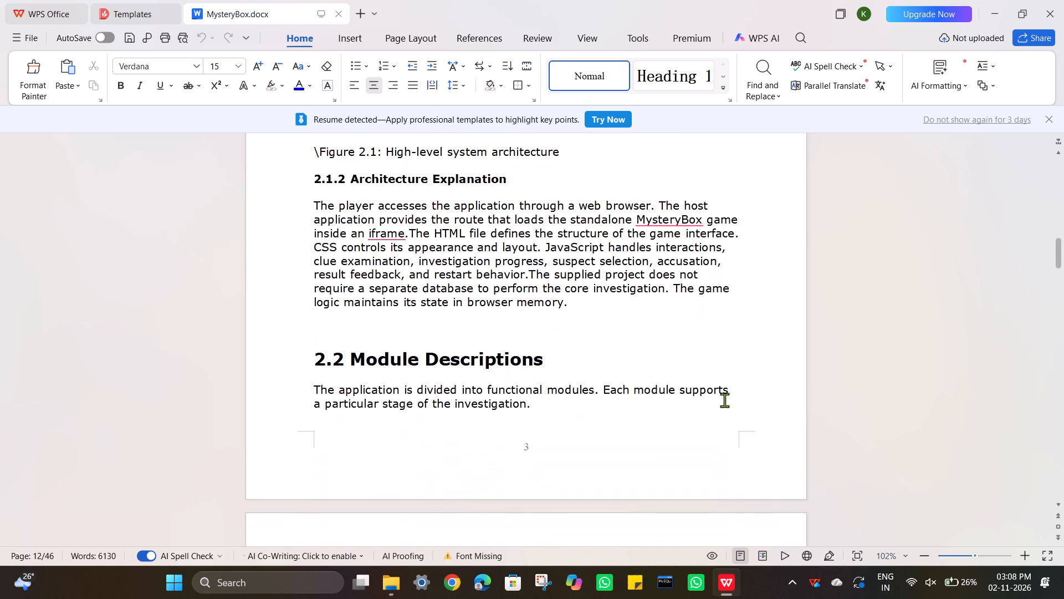
{"action": "scroll", "coordinate": [724, 400], "scroll_direction": "down", "scroll_amount": 1}
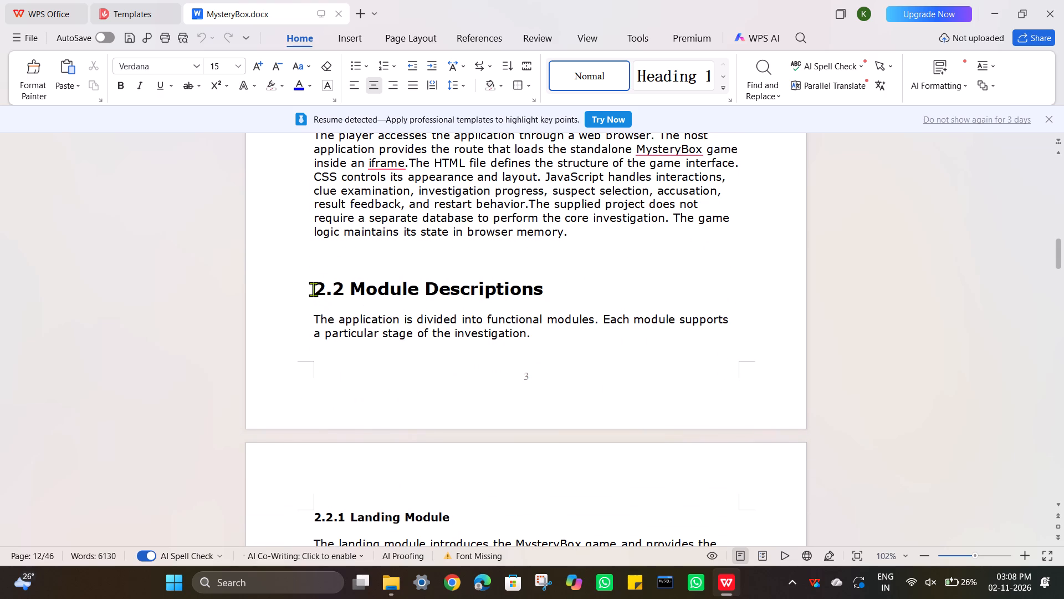
{"action": "scroll", "coordinate": [313, 289], "scroll_direction": "down", "scroll_amount": 4}
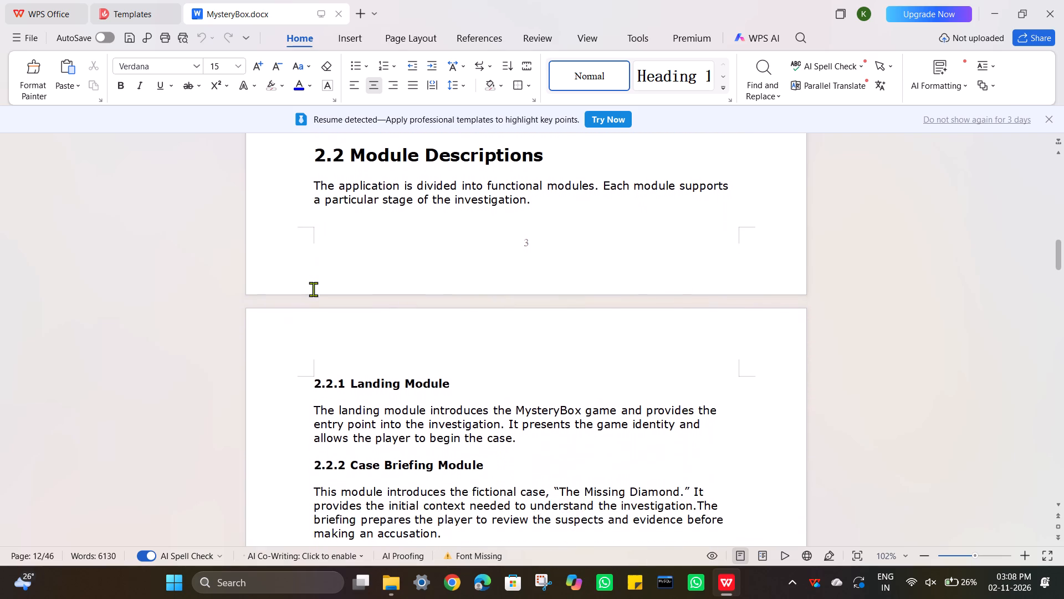
{"action": "scroll", "coordinate": [313, 289], "scroll_direction": "down", "scroll_amount": 6}
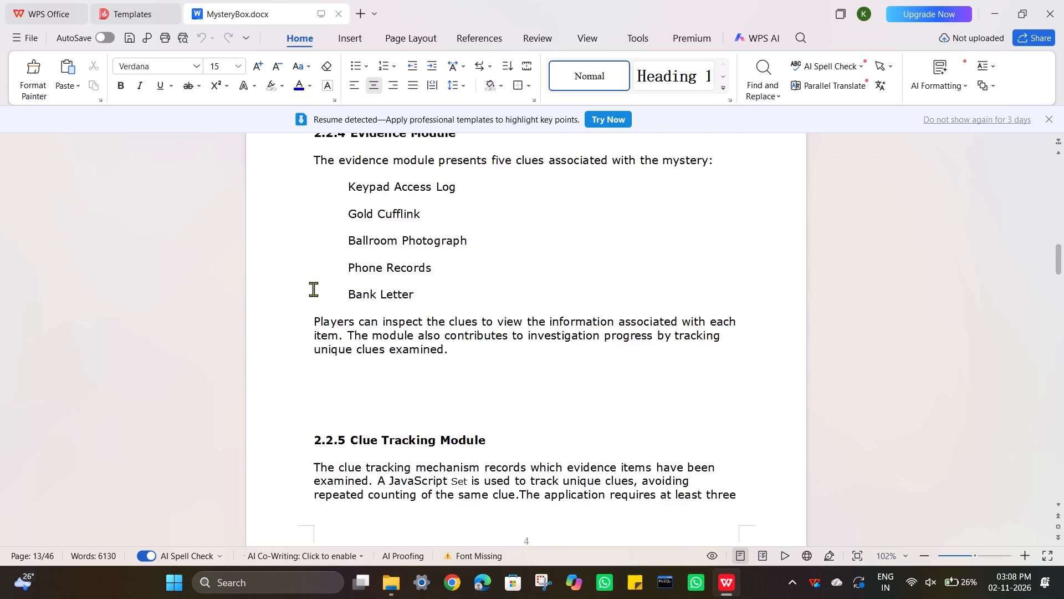
Delete the extra blank lines above the heading 2.2.5 Clue Tracking Module.
{"action": "scroll", "coordinate": [313, 289], "scroll_direction": "down", "scroll_amount": 1}
{"action": "left_click", "coordinate": [345, 391]}
{"action": "key", "text": "BackSpace"}
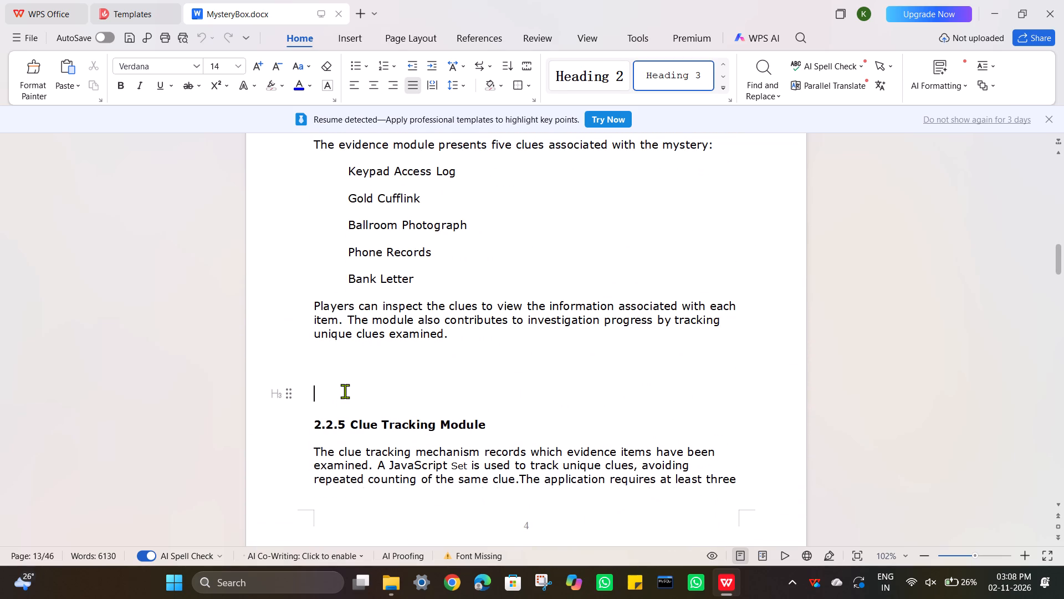
{"action": "key", "text": "BackSpace"}
{"action": "key", "text": "BackSpace"}
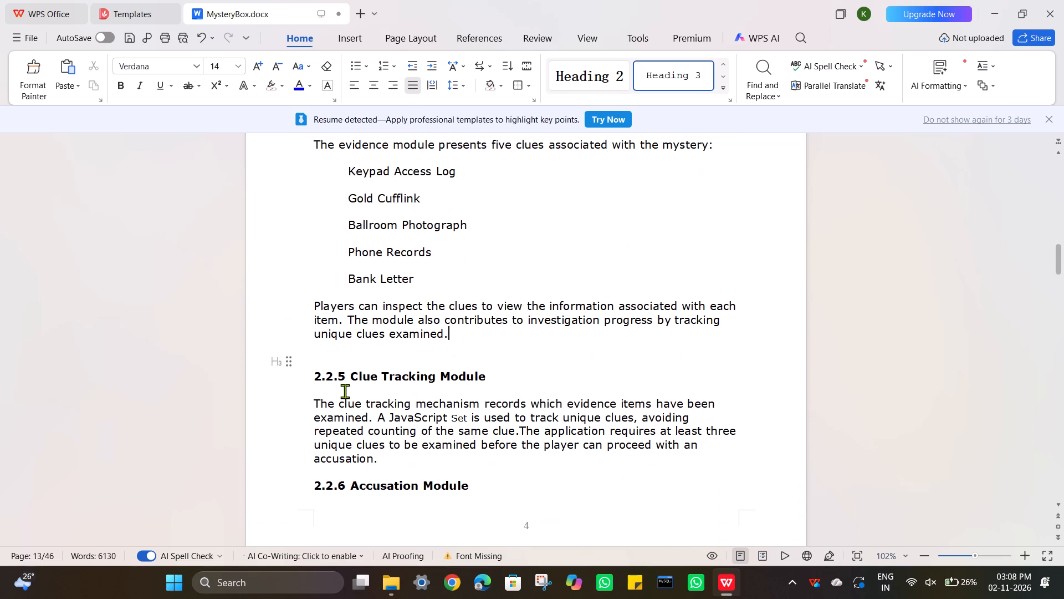
Insert blank lines before the heading 2.2.6 Accusation Module so that it starts on the following page.
{"action": "left_click", "coordinate": [313, 483]}
{"action": "key", "text": "Return"}
{"action": "scroll", "coordinate": [313, 483], "scroll_direction": "down", "scroll_amount": 2}
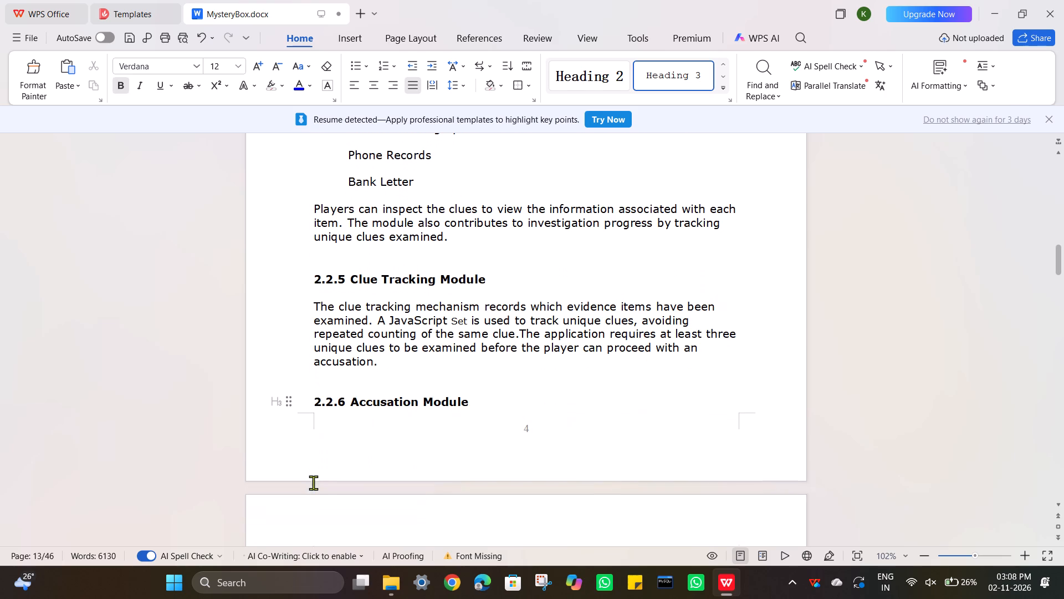
{"action": "scroll", "coordinate": [313, 483], "scroll_direction": "down", "scroll_amount": 1}
{"action": "key", "text": "Return"}
{"action": "scroll", "coordinate": [313, 483], "scroll_direction": "down", "scroll_amount": 3}
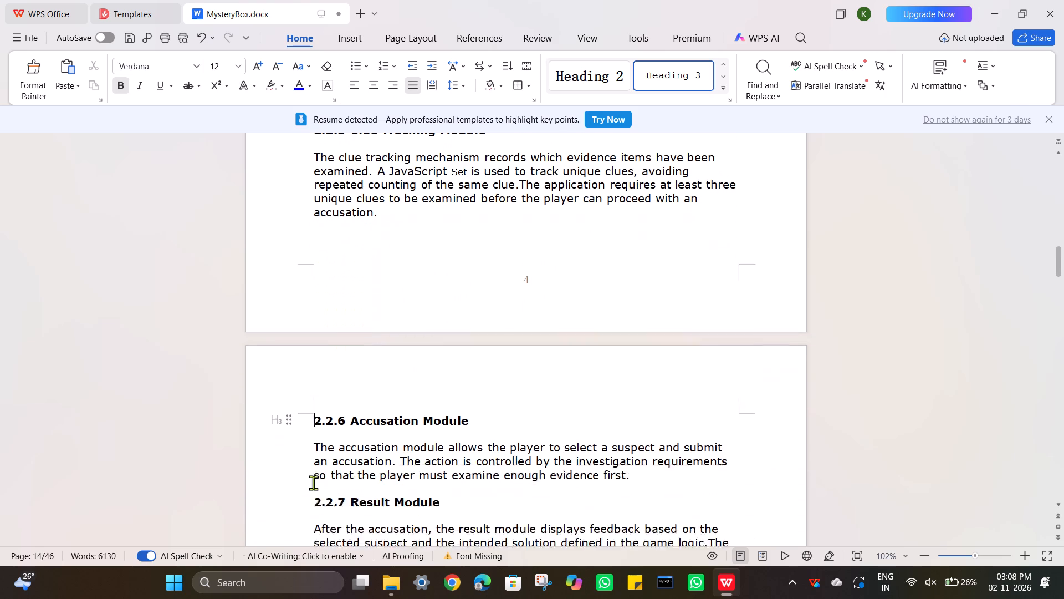
Insert two blank lines before the chapter heading 3.IMPLEMENTATION so that it starts on the following page.
{"action": "scroll", "coordinate": [313, 483], "scroll_direction": "down", "scroll_amount": 7}
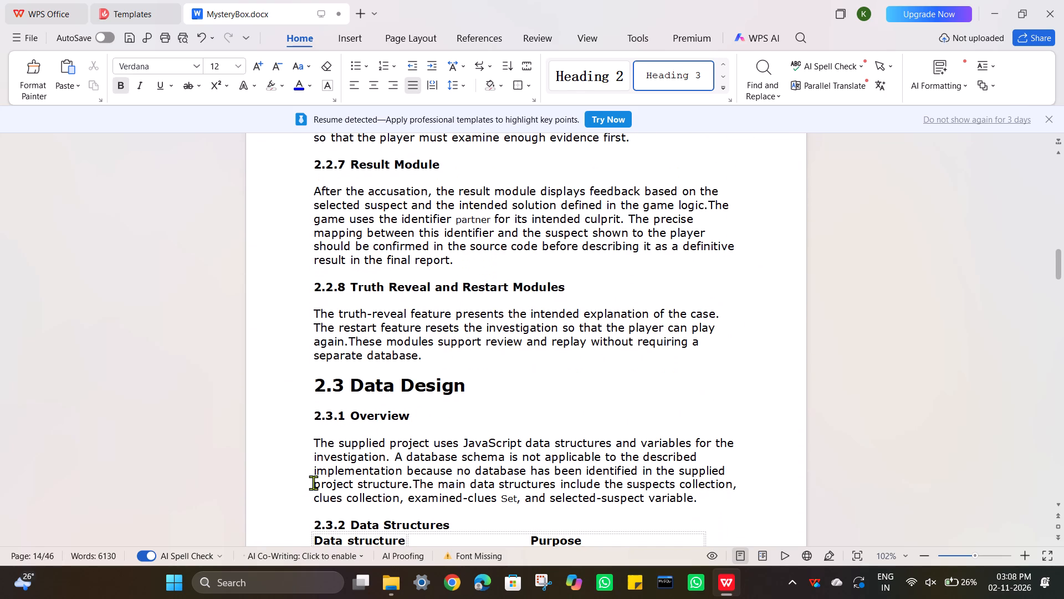
{"action": "scroll", "coordinate": [313, 483], "scroll_direction": "down", "scroll_amount": 8}
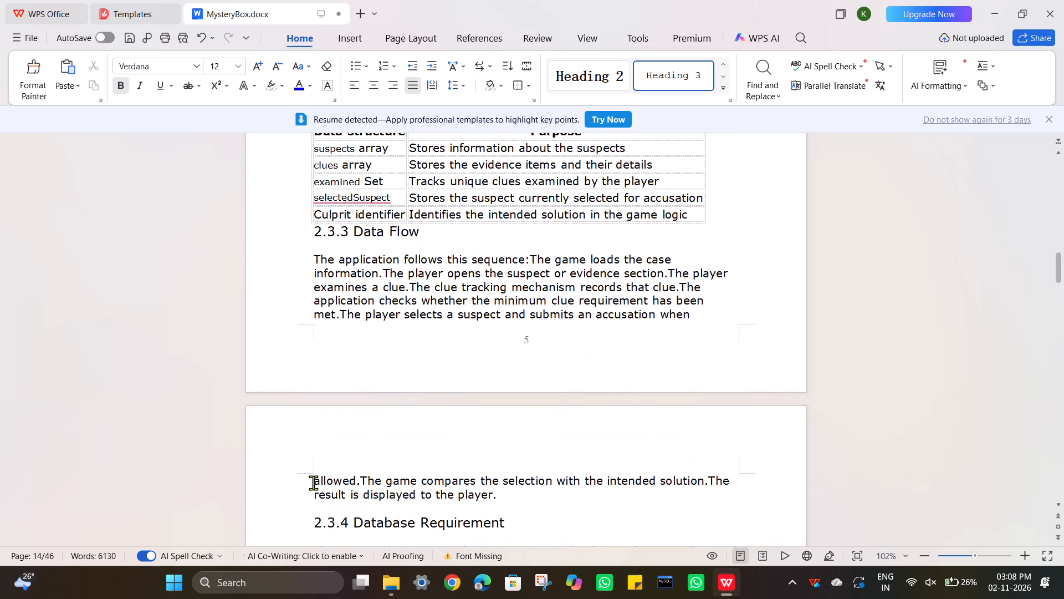
{"action": "scroll", "coordinate": [313, 483], "scroll_direction": "down", "scroll_amount": 9}
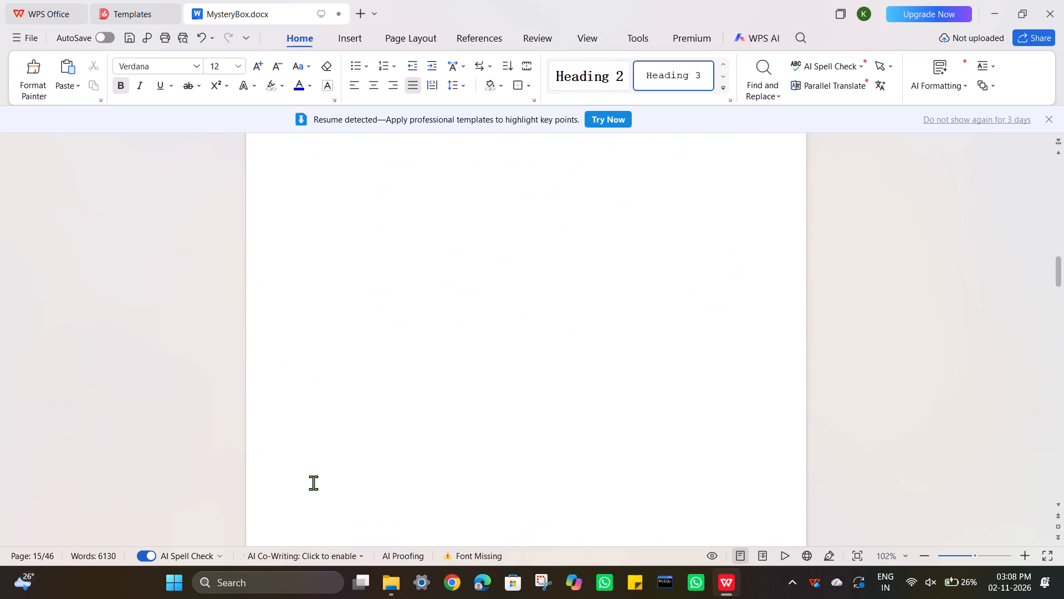
{"action": "scroll", "coordinate": [313, 483], "scroll_direction": "down", "scroll_amount": 5}
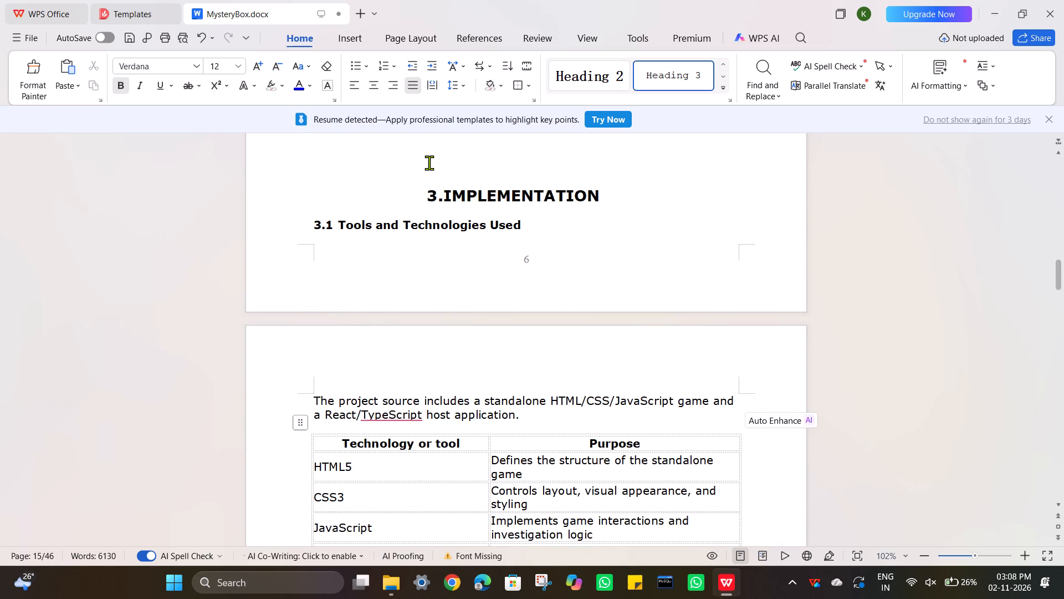
{"action": "left_click", "coordinate": [420, 195]}
{"action": "key", "text": "Return"}
{"action": "key", "text": "Return"}
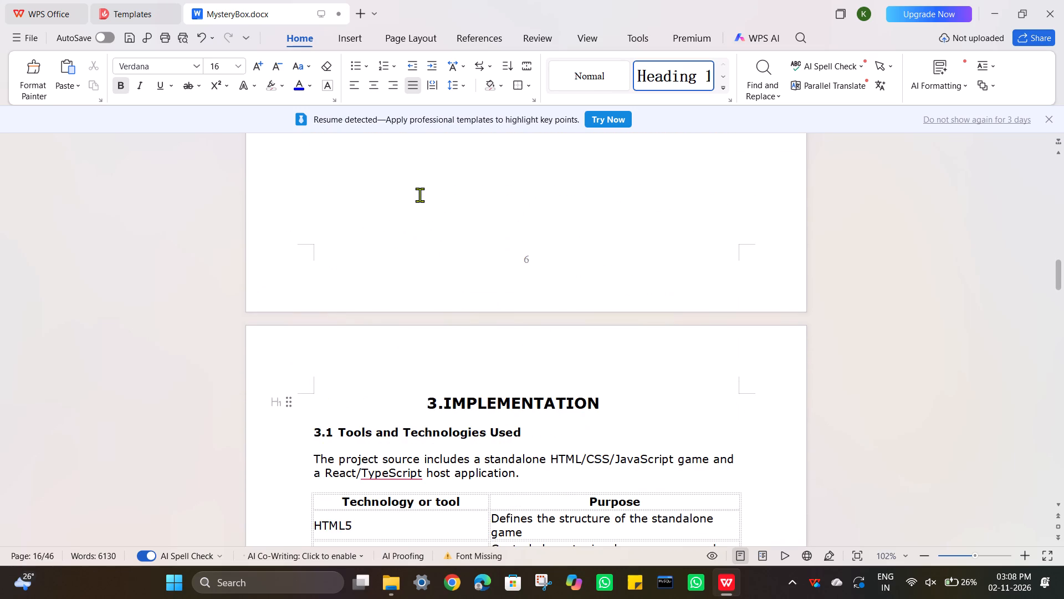
Review the page layout of the report from chapter 3 through the test cases and output screenshots of chapter 4.
{"action": "scroll", "coordinate": [420, 195], "scroll_direction": "down", "scroll_amount": 5}
{"action": "scroll", "coordinate": [423, 284], "scroll_direction": "down", "scroll_amount": 5}
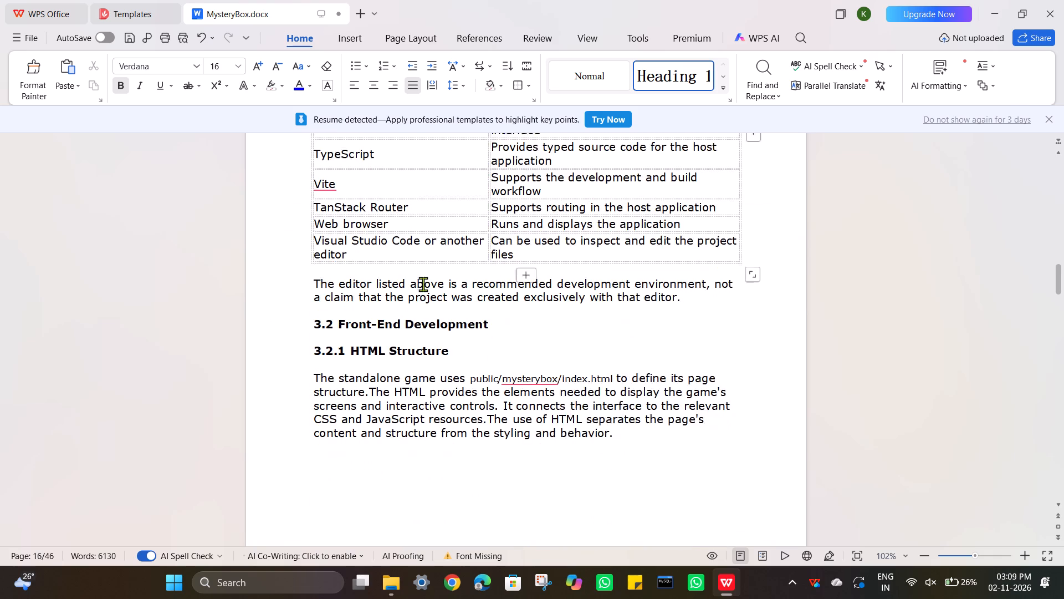
{"action": "scroll", "coordinate": [423, 284], "scroll_direction": "down", "scroll_amount": 5}
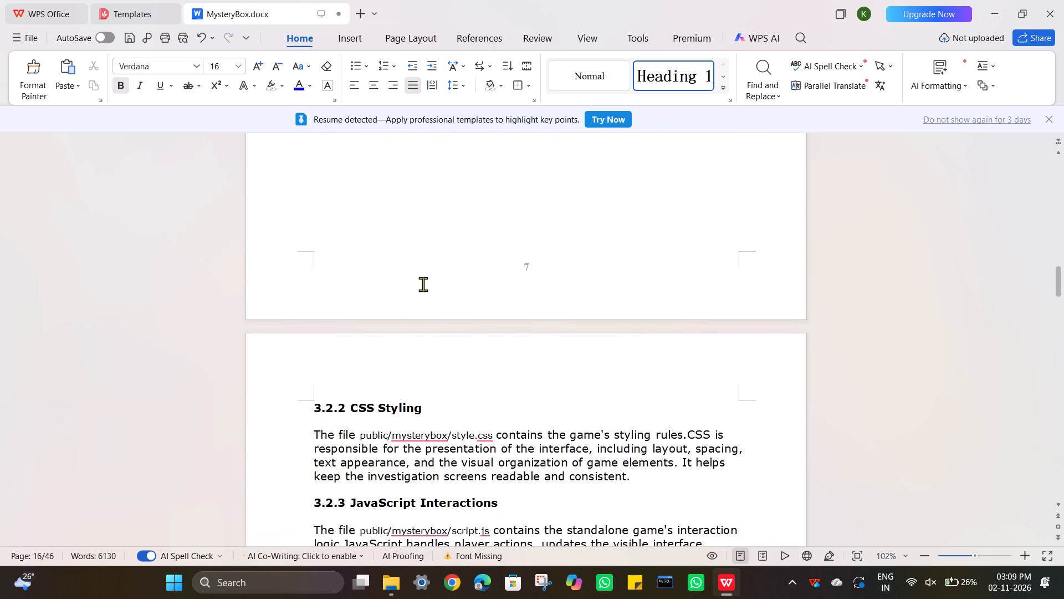
{"action": "scroll", "coordinate": [423, 284], "scroll_direction": "down", "scroll_amount": 11}
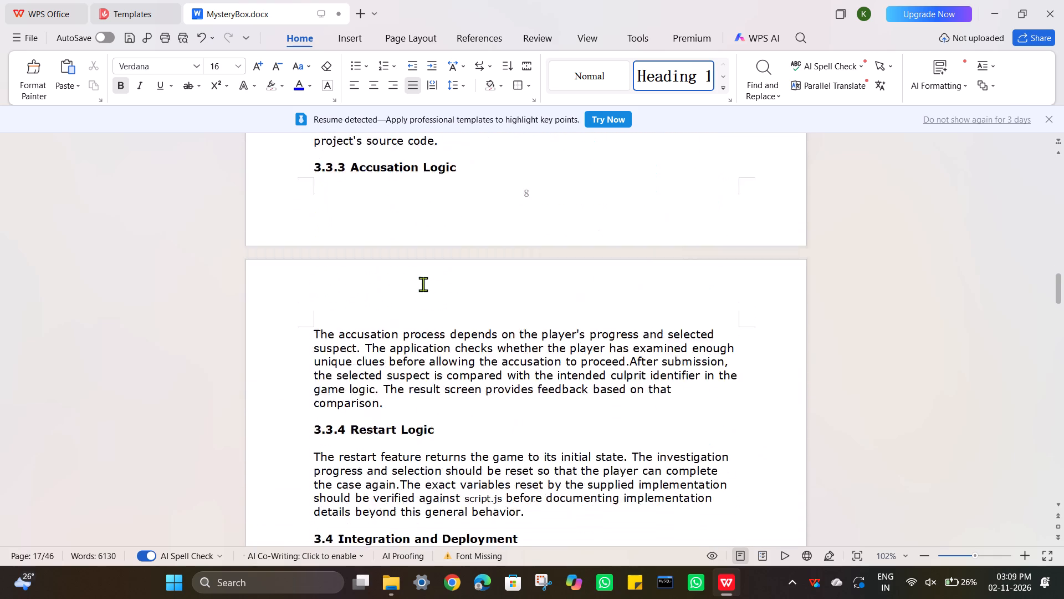
{"action": "scroll", "coordinate": [423, 284], "scroll_direction": "down", "scroll_amount": 11}
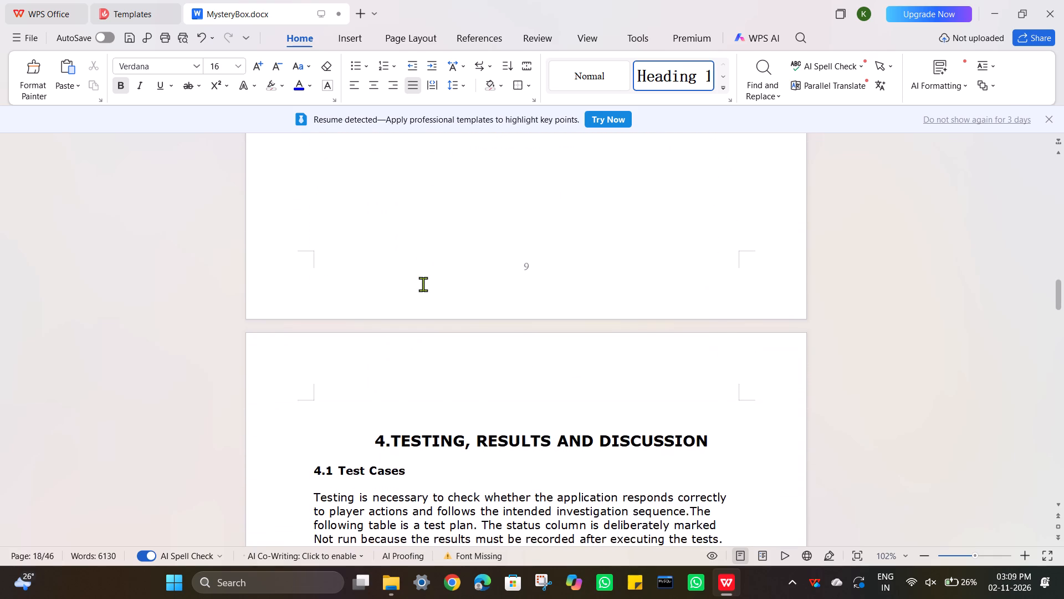
{"action": "scroll", "coordinate": [423, 284], "scroll_direction": "down", "scroll_amount": 7}
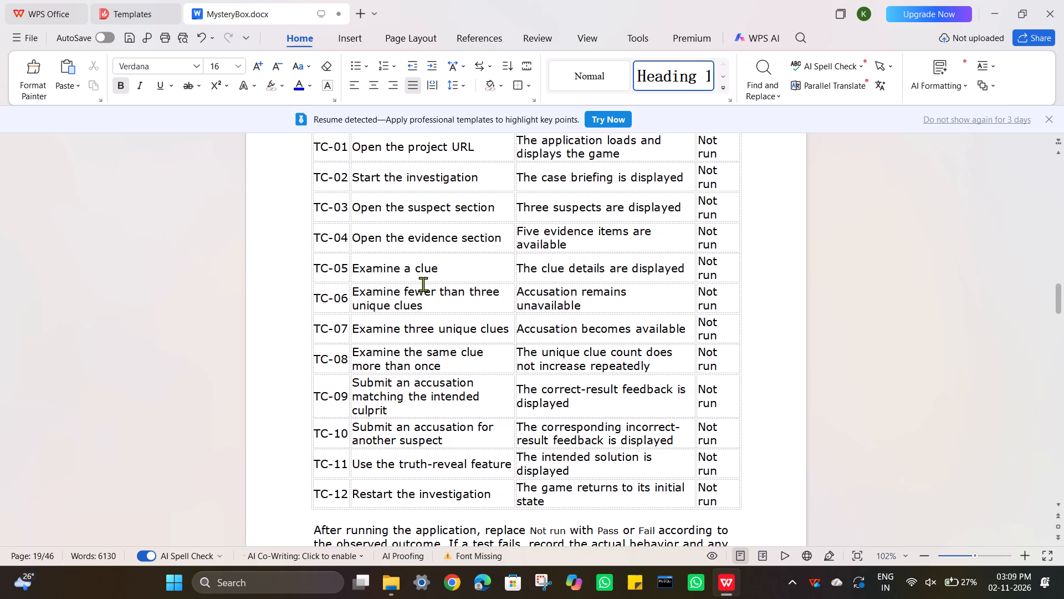
{"action": "scroll", "coordinate": [423, 284], "scroll_direction": "down", "scroll_amount": 4}
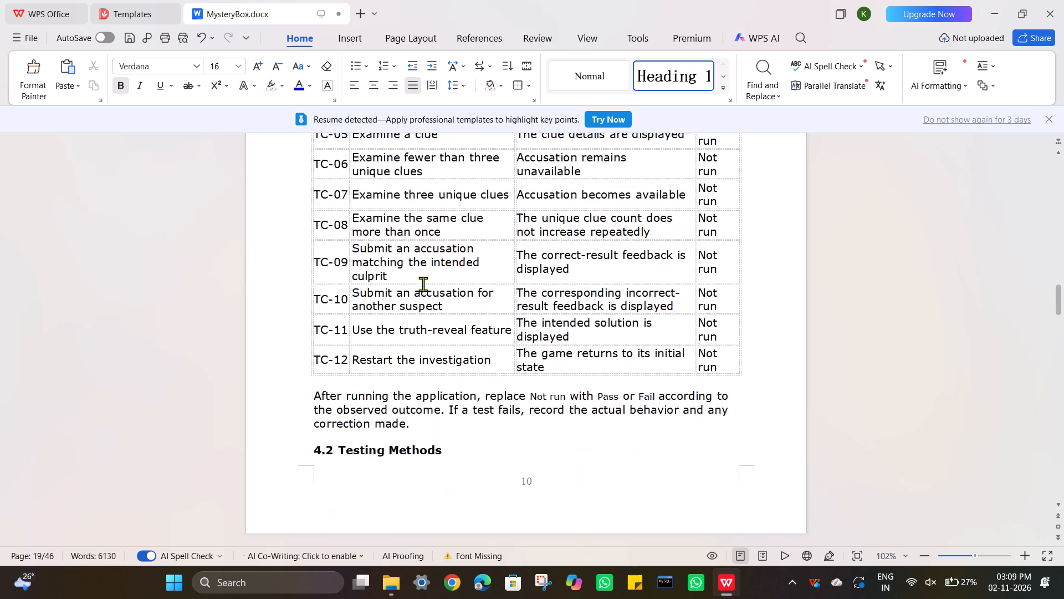
{"action": "scroll", "coordinate": [423, 284], "scroll_direction": "down", "scroll_amount": 14}
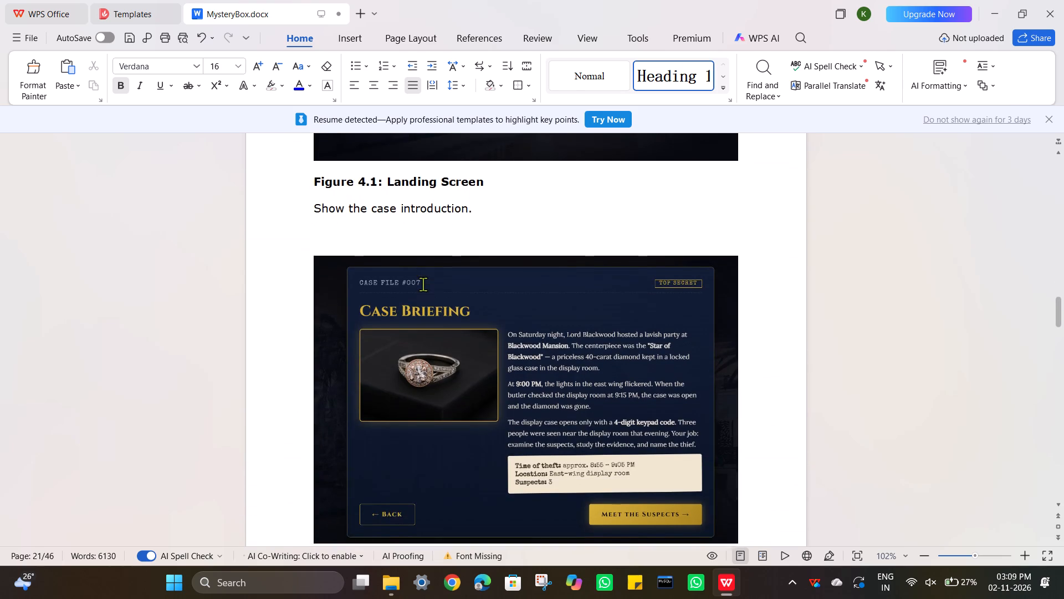
{"action": "scroll", "coordinate": [423, 284], "scroll_direction": "down", "scroll_amount": 6}
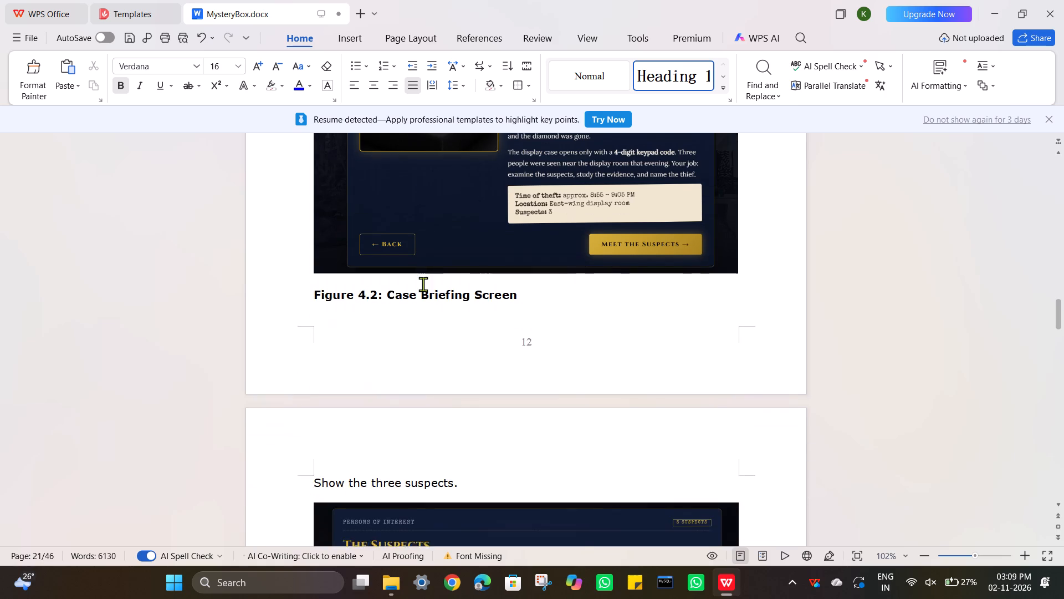
{"action": "scroll", "coordinate": [423, 284], "scroll_direction": "down", "scroll_amount": 6}
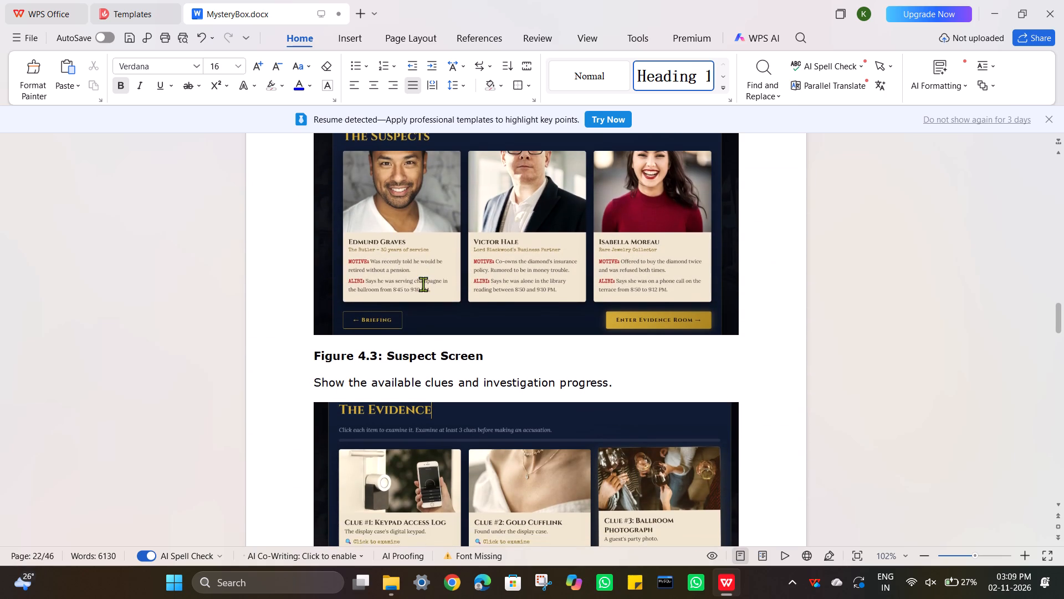
{"action": "scroll", "coordinate": [423, 284], "scroll_direction": "down", "scroll_amount": 6}
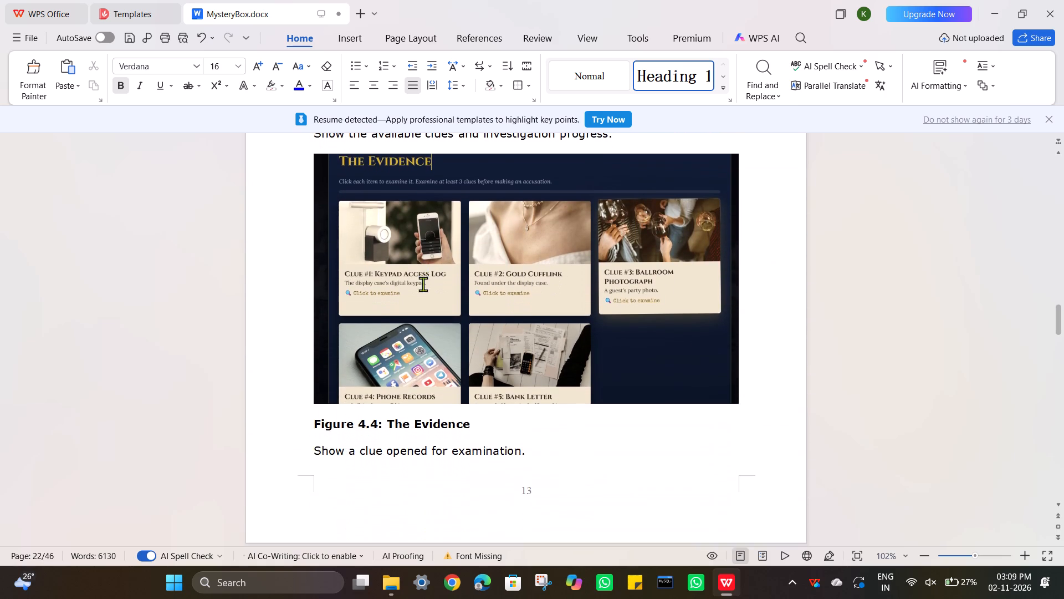
Insert a blank line before "Show a clue opened for examination." so that it moves to the page with its screenshot.
{"action": "scroll", "coordinate": [423, 284], "scroll_direction": "down", "scroll_amount": 5}
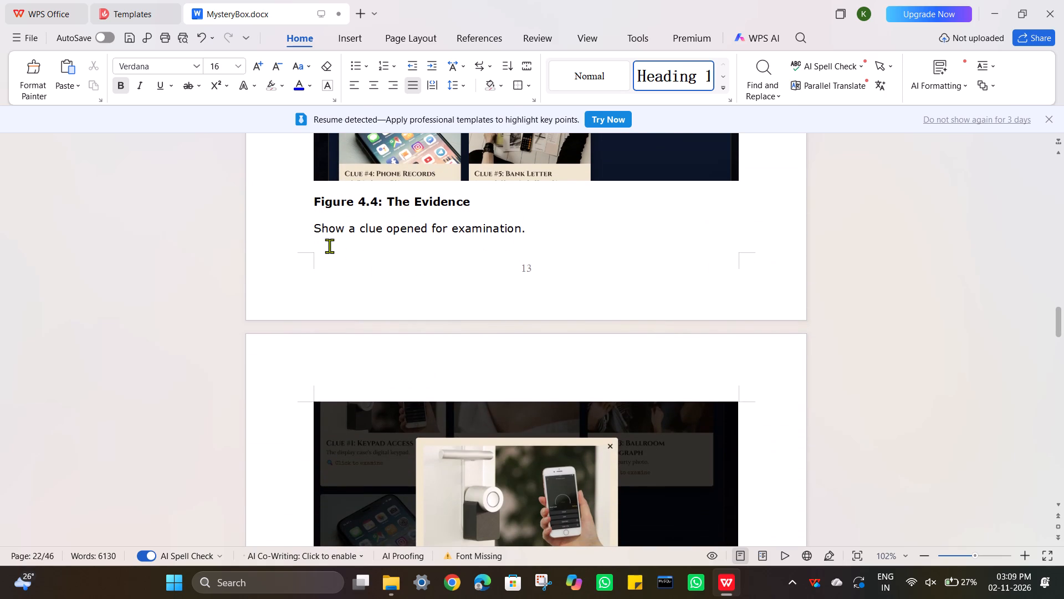
{"action": "left_click", "coordinate": [315, 222]}
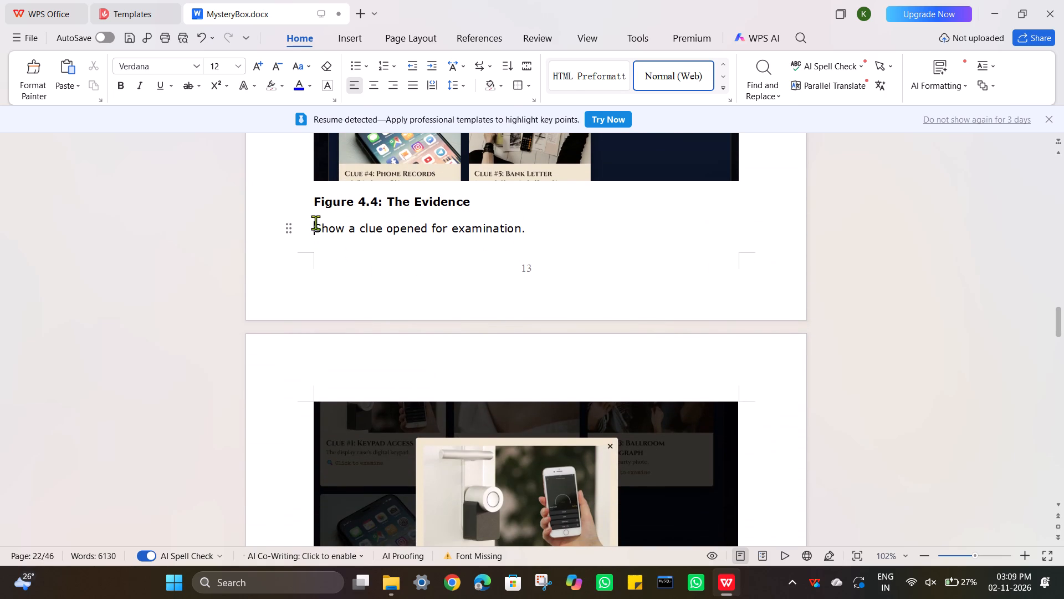
{"action": "key", "text": "Return"}
Review the remaining pages from the clue screenshot through the results analysis, conclusion, future enhancements and source code listing.
{"action": "scroll", "coordinate": [315, 222], "scroll_direction": "down", "scroll_amount": 2}
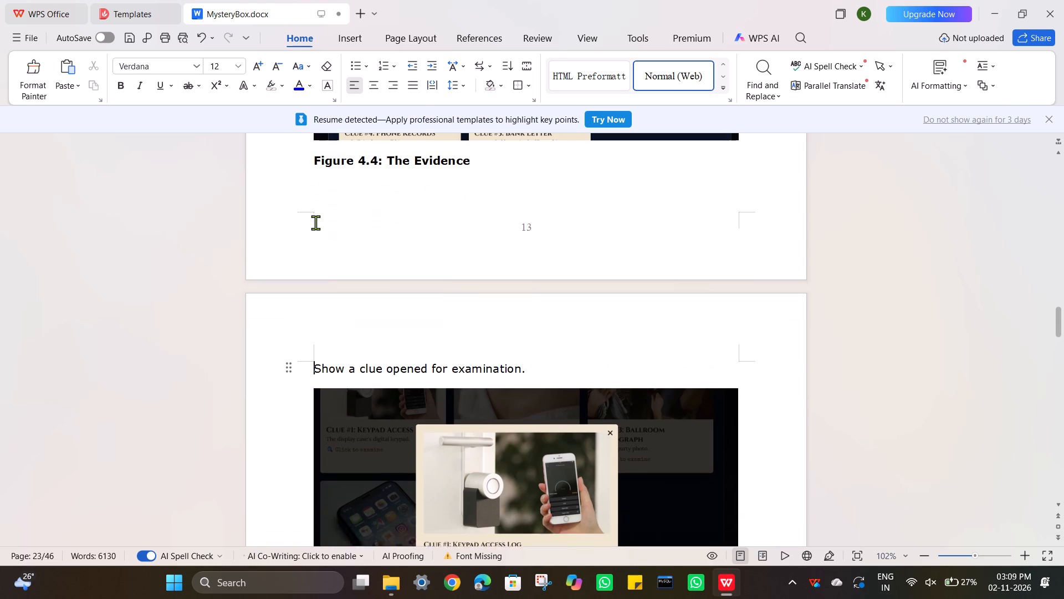
{"action": "scroll", "coordinate": [315, 222], "scroll_direction": "down", "scroll_amount": 12}
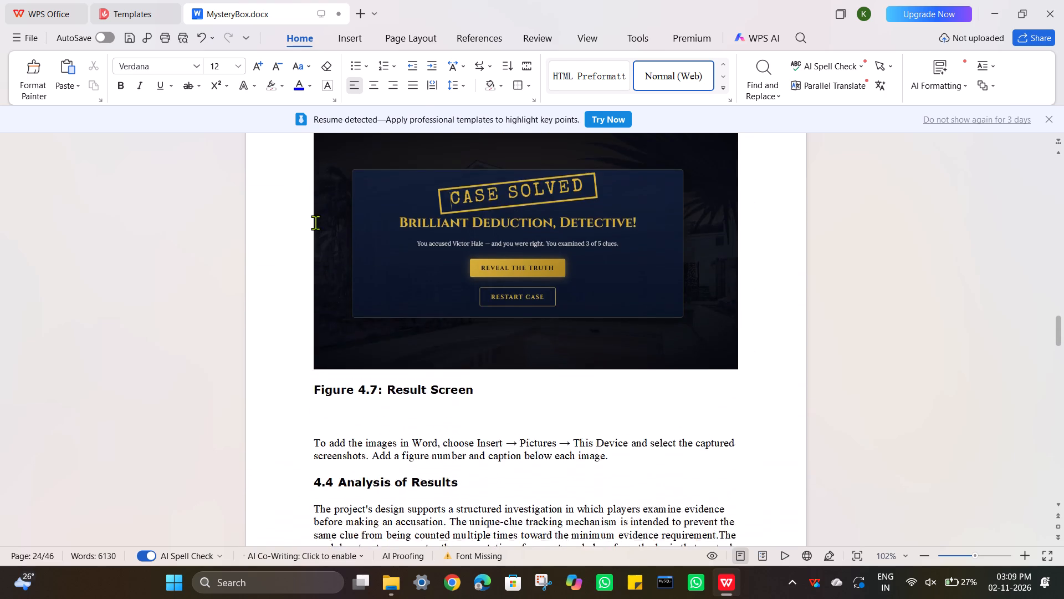
{"action": "scroll", "coordinate": [315, 222], "scroll_direction": "down", "scroll_amount": 11}
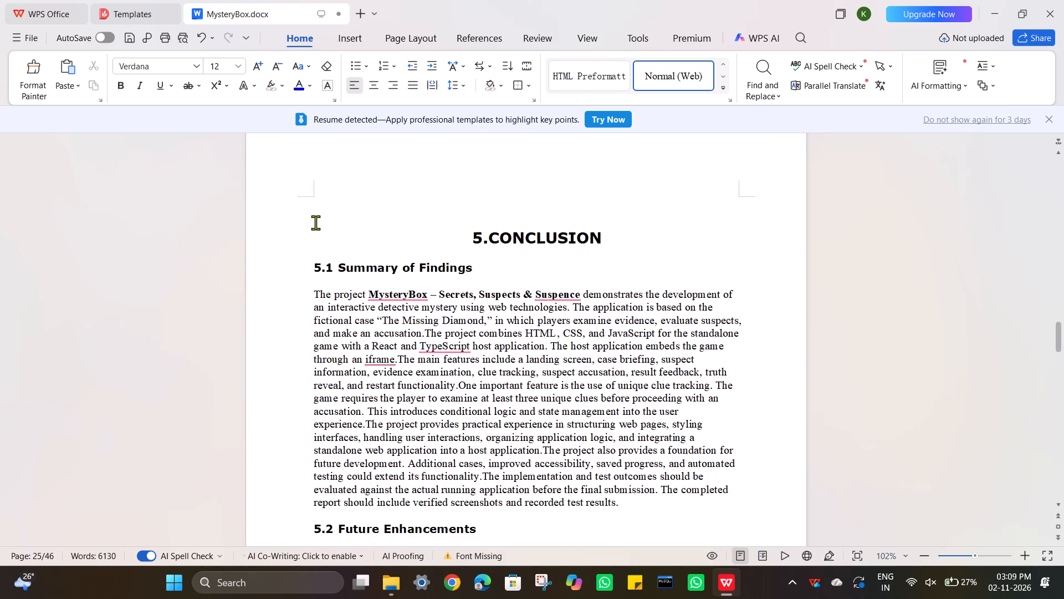
{"action": "scroll", "coordinate": [315, 222], "scroll_direction": "down", "scroll_amount": 12}
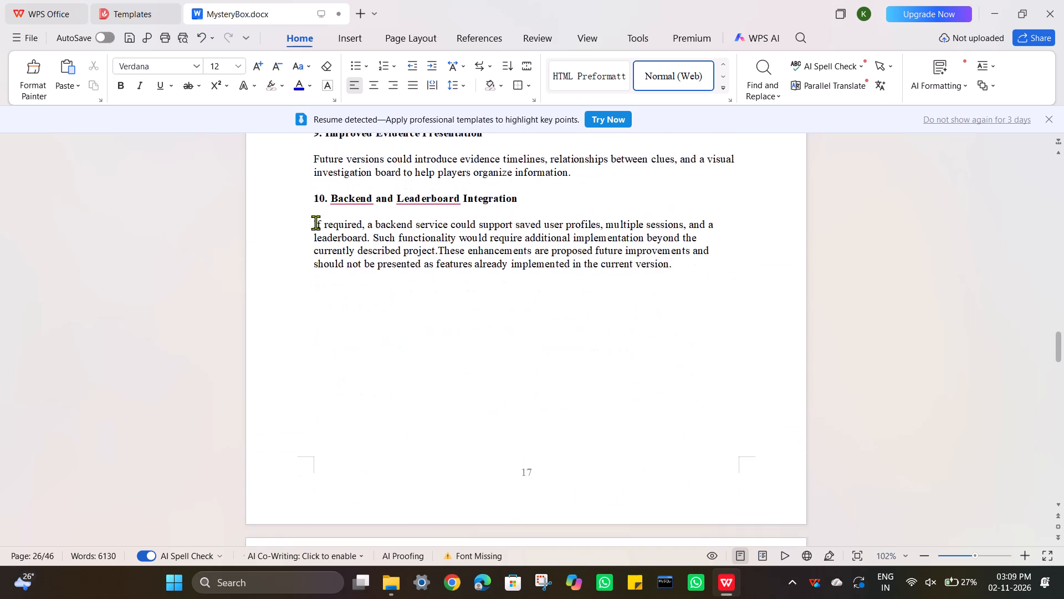
{"action": "scroll", "coordinate": [315, 222], "scroll_direction": "down", "scroll_amount": 13}
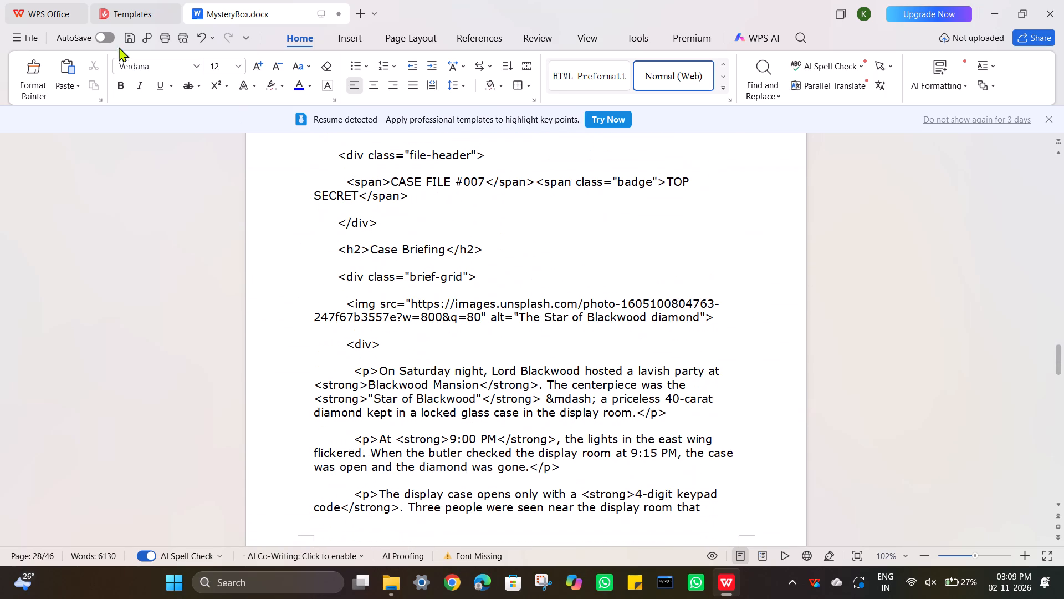
Save the edited MysteryBox.docx report.
{"action": "left_click", "coordinate": [24, 43]}
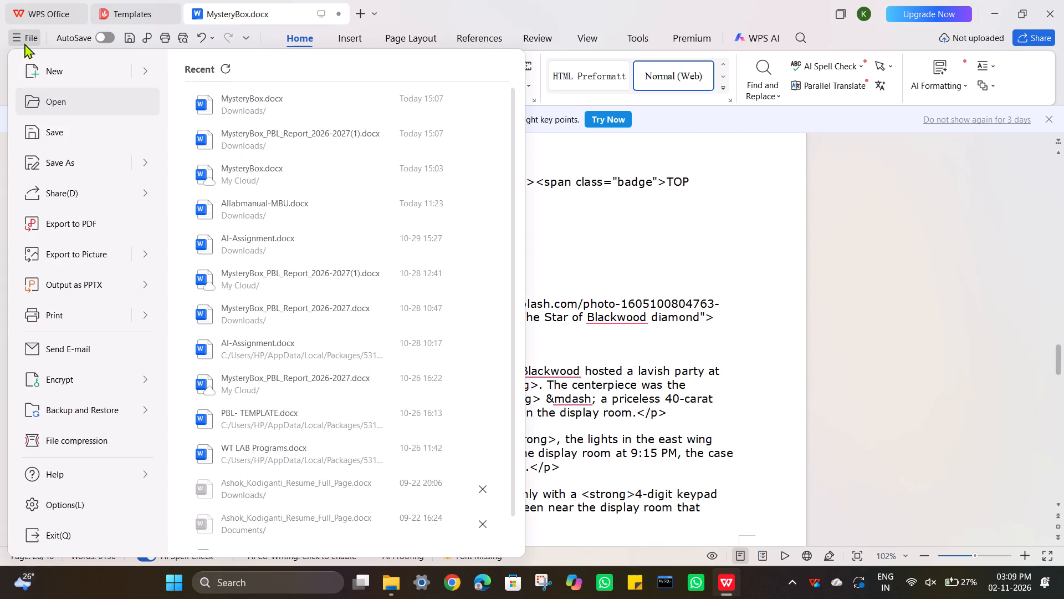
{"action": "left_click", "coordinate": [74, 131]}
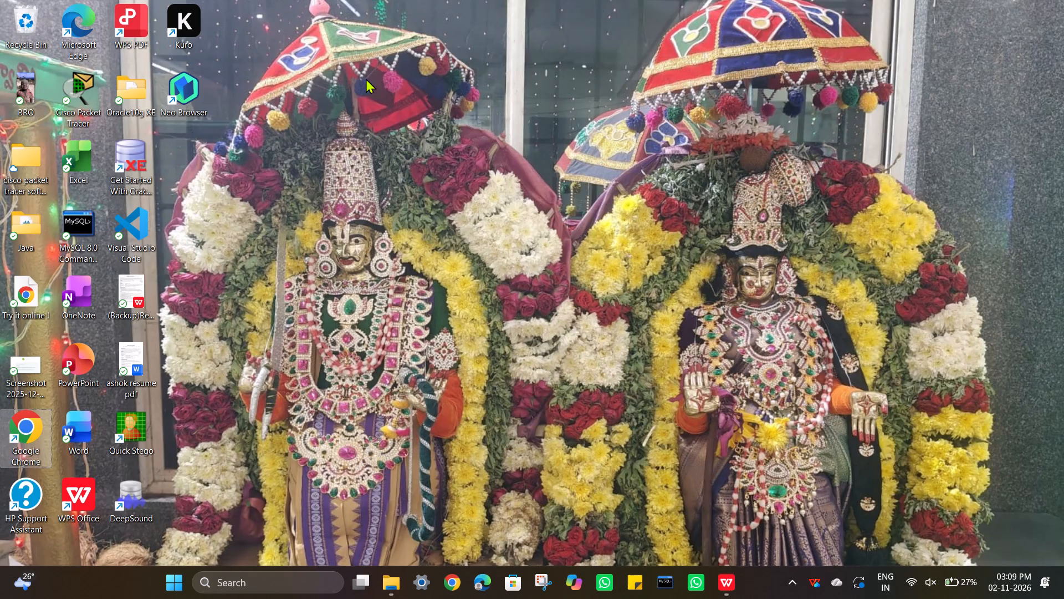
Launch Kuro from the desktop.
{"action": "double_click", "coordinate": [197, 9]}
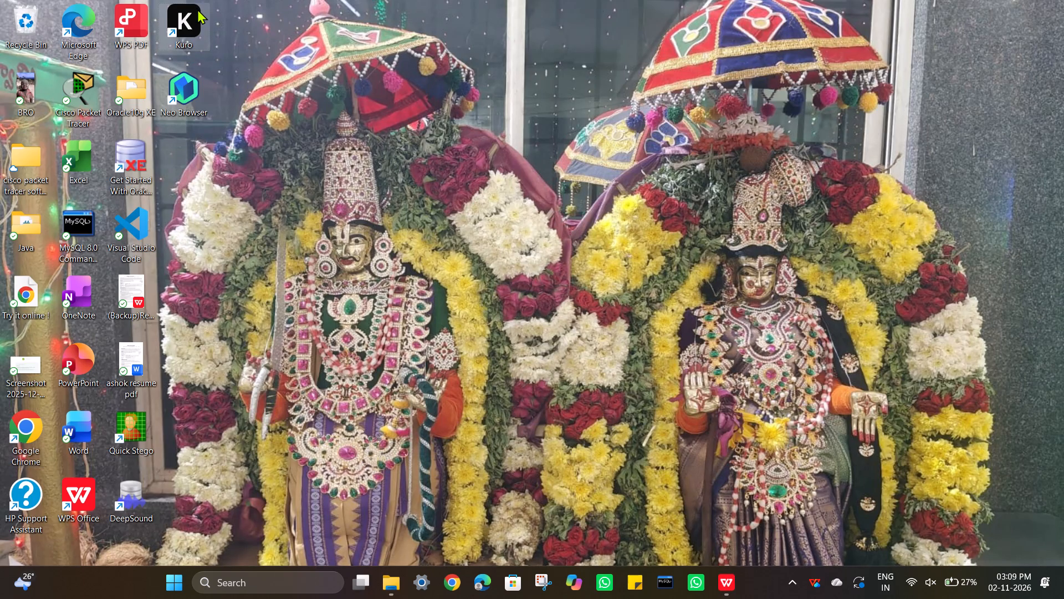
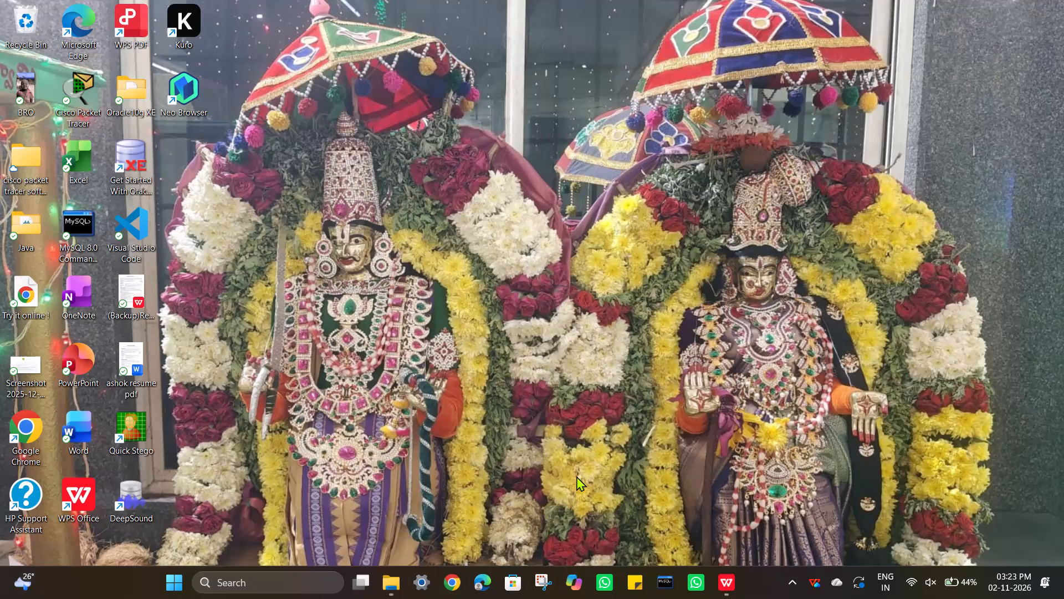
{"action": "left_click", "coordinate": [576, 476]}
Switch to WPS Office and examine the cover page of MysteryBox.docx from the report title to the university details.
{"action": "left_click", "coordinate": [727, 581]}
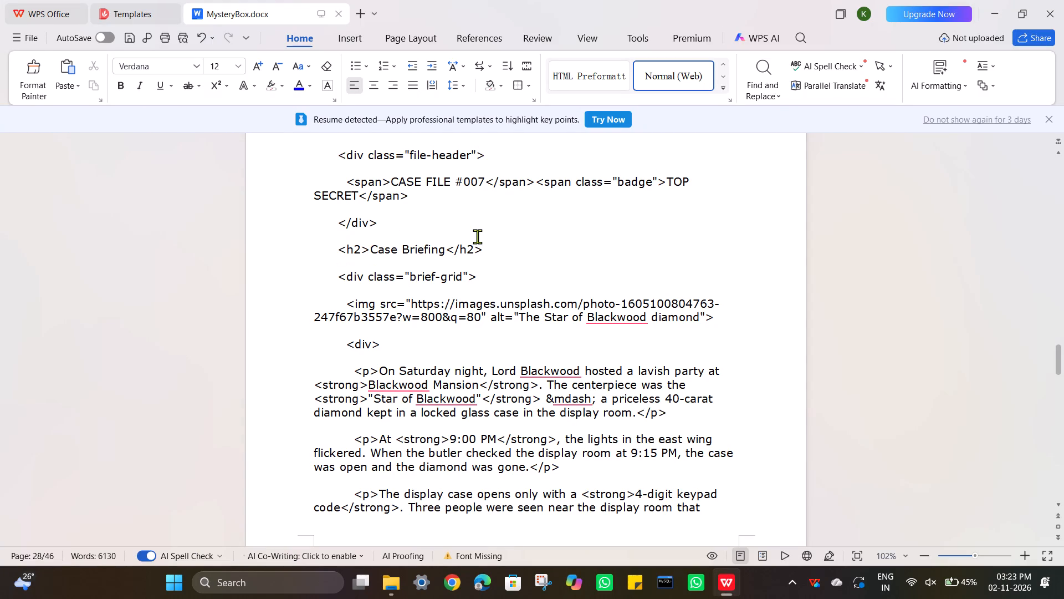
{"action": "scroll", "coordinate": [477, 236], "scroll_direction": "up", "scroll_amount": 19}
{"action": "scroll", "coordinate": [477, 236], "scroll_direction": "up", "scroll_amount": 18}
{"action": "scroll", "coordinate": [477, 236], "scroll_direction": "up", "scroll_amount": 20}
{"action": "scroll", "coordinate": [477, 236], "scroll_direction": "up", "scroll_amount": 16}
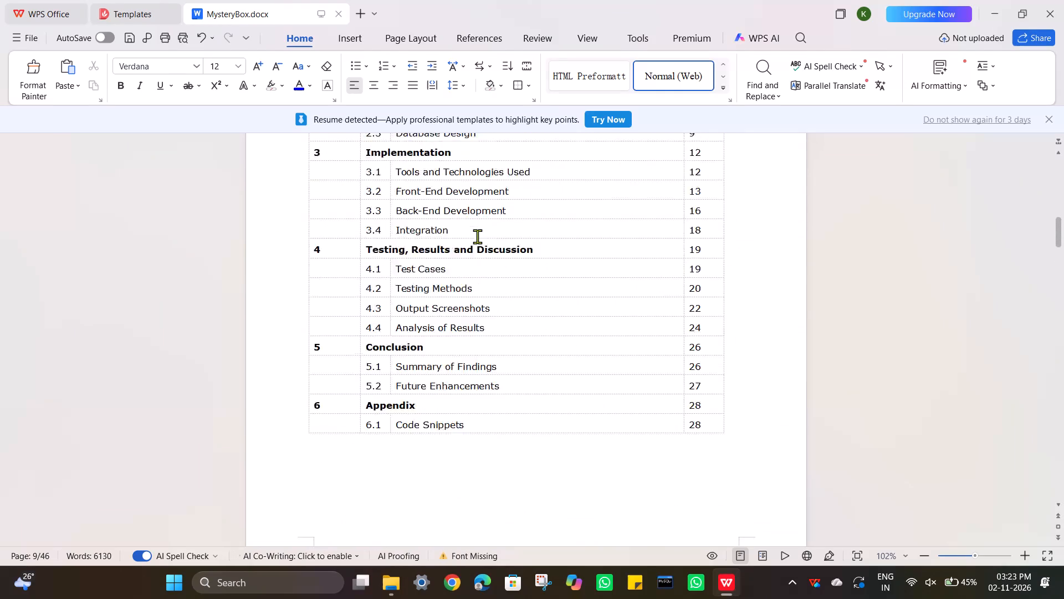
{"action": "scroll", "coordinate": [477, 236], "scroll_direction": "up", "scroll_amount": 20}
{"action": "scroll", "coordinate": [477, 236], "scroll_direction": "up", "scroll_amount": 20}
{"action": "scroll", "coordinate": [477, 236], "scroll_direction": "up", "scroll_amount": 10}
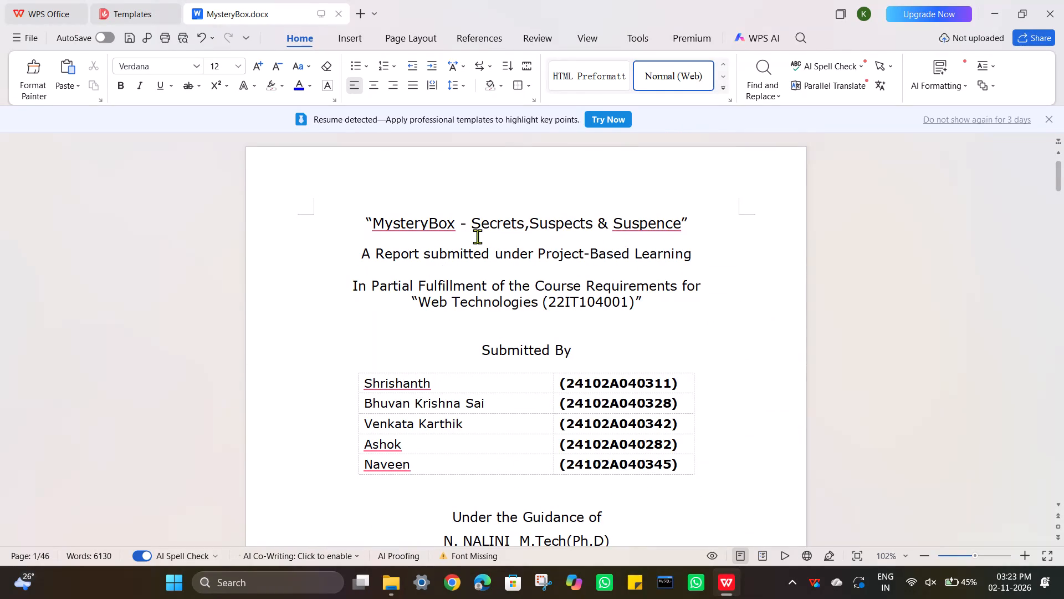
{"action": "scroll", "coordinate": [523, 360], "scroll_direction": "down", "scroll_amount": 2}
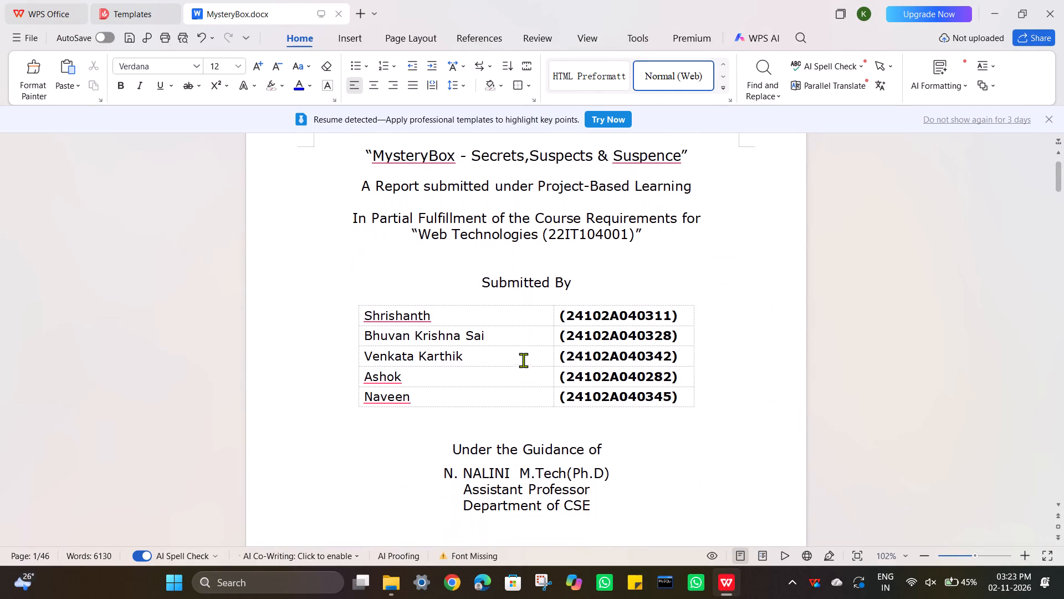
{"action": "scroll", "coordinate": [523, 360], "scroll_direction": "down", "scroll_amount": 6}
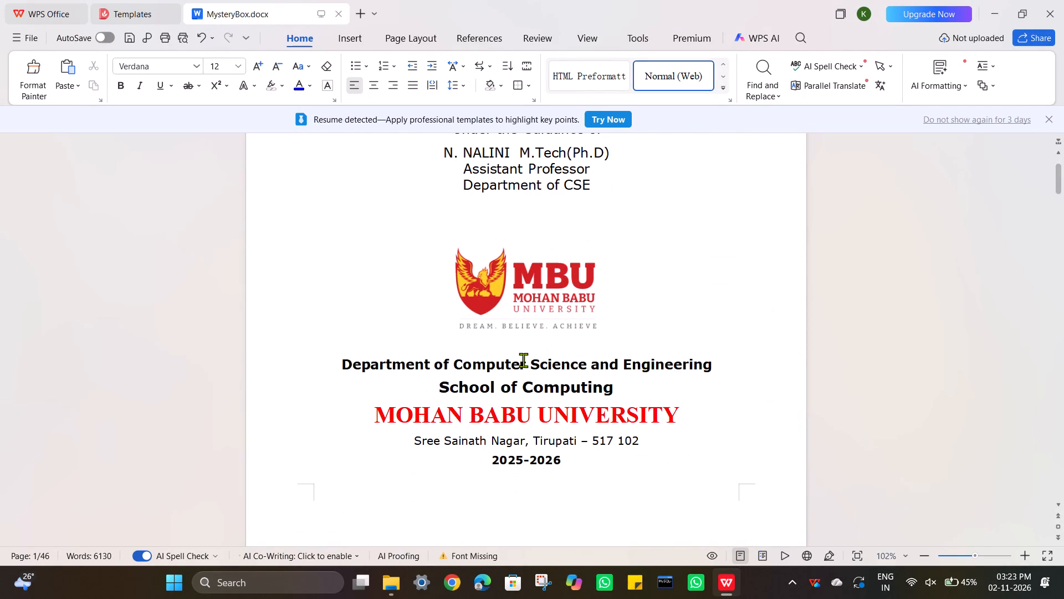
{"action": "scroll", "coordinate": [523, 360], "scroll_direction": "down", "scroll_amount": 2}
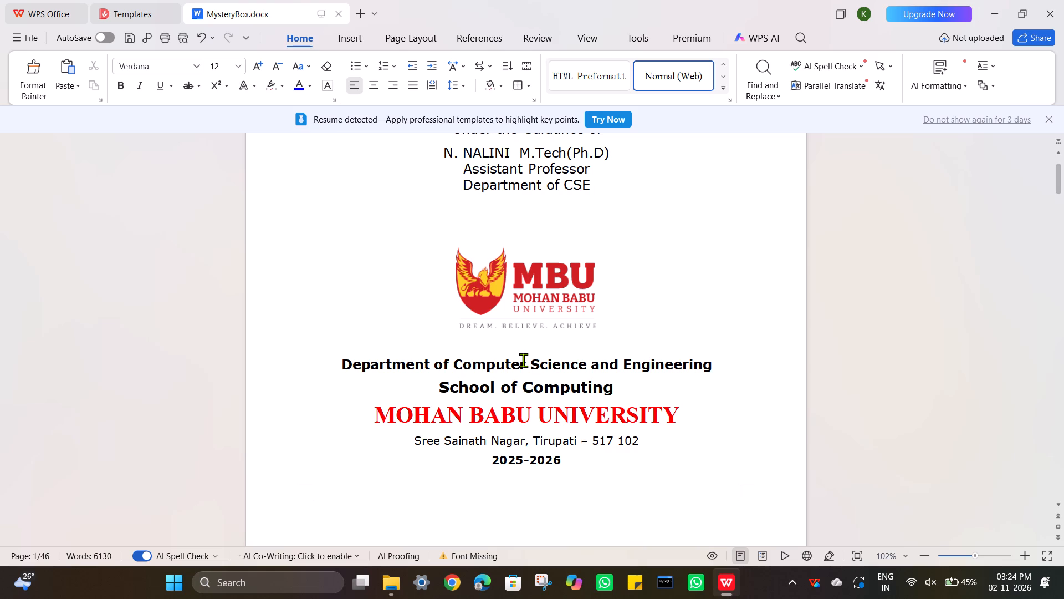
{"action": "scroll", "coordinate": [523, 360], "scroll_direction": "down", "scroll_amount": 1}
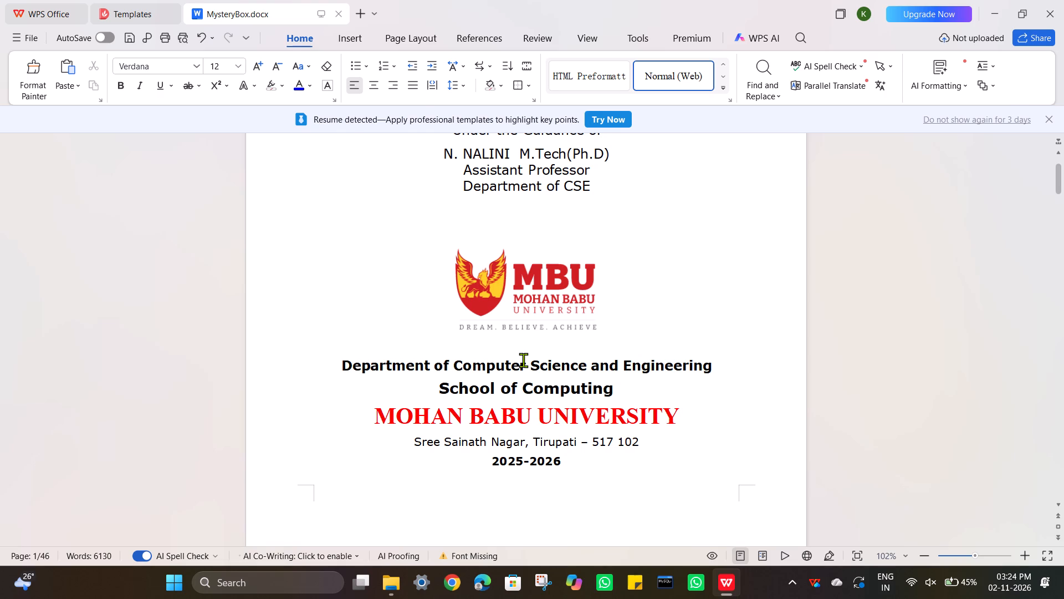
{"action": "scroll", "coordinate": [523, 360], "scroll_direction": "down", "scroll_amount": 2}
{"action": "scroll", "coordinate": [559, 341], "scroll_direction": "up", "scroll_amount": 14}
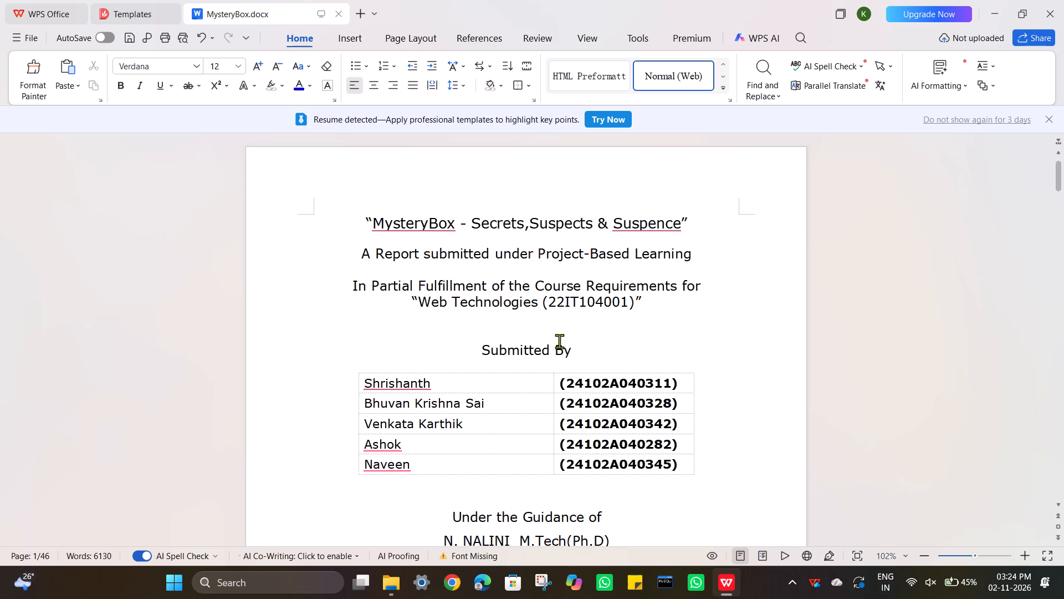
Review the report's front matter, from the department vision through the CO-PO-PSO mapping table and certificate page to the table of contents.
{"action": "scroll", "coordinate": [559, 341], "scroll_direction": "down", "scroll_amount": 5}
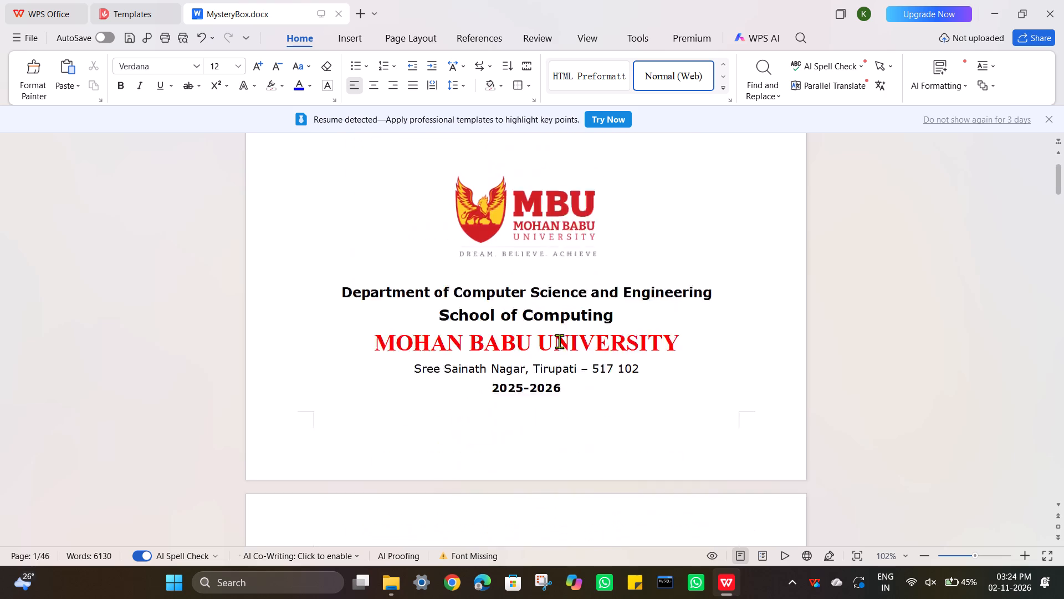
{"action": "scroll", "coordinate": [559, 341], "scroll_direction": "down", "scroll_amount": 10}
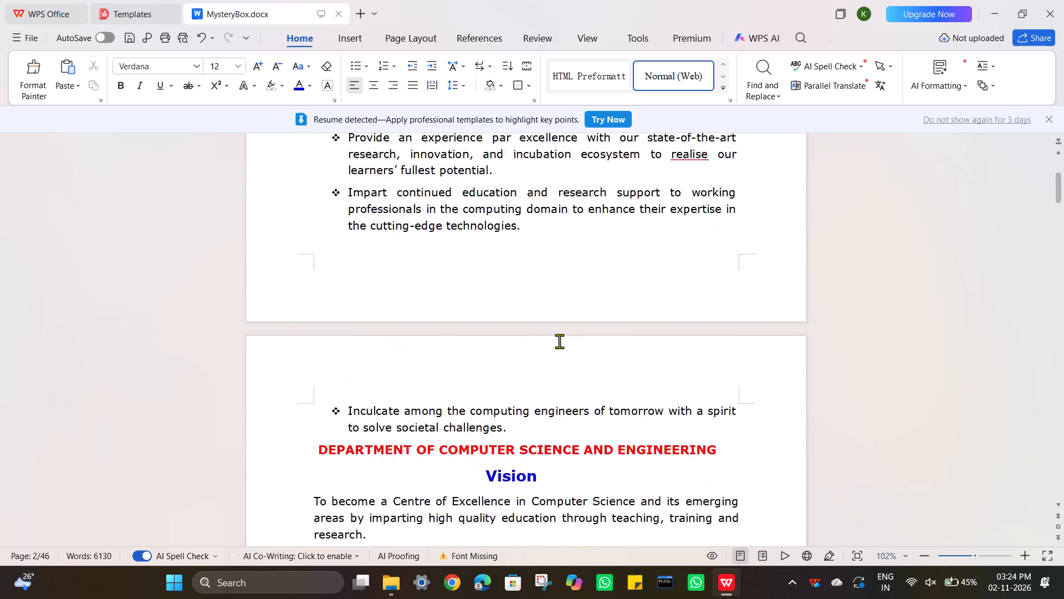
{"action": "scroll", "coordinate": [559, 341], "scroll_direction": "down", "scroll_amount": 12}
{"action": "scroll", "coordinate": [559, 341], "scroll_direction": "up", "scroll_amount": 3}
{"action": "scroll", "coordinate": [559, 341], "scroll_direction": "down", "scroll_amount": 1}
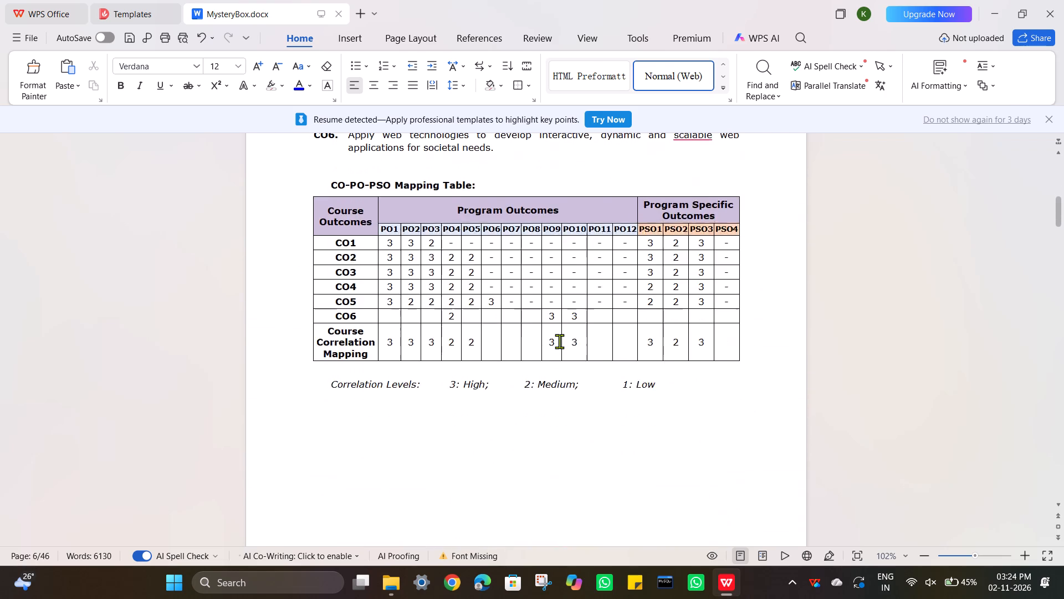
{"action": "scroll", "coordinate": [559, 341], "scroll_direction": "down", "scroll_amount": 5}
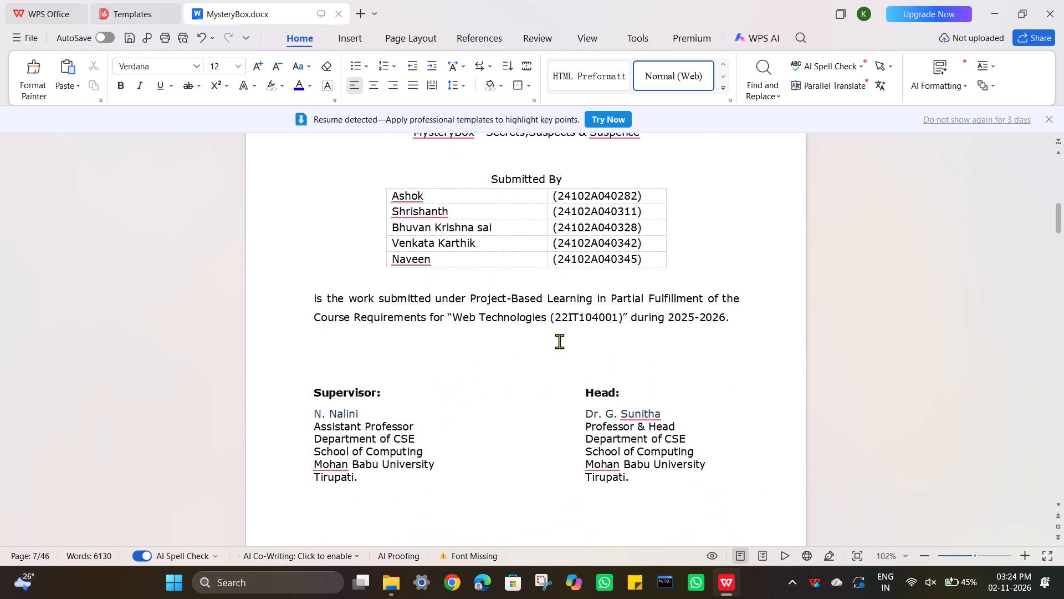
{"action": "scroll", "coordinate": [559, 341], "scroll_direction": "down", "scroll_amount": 2}
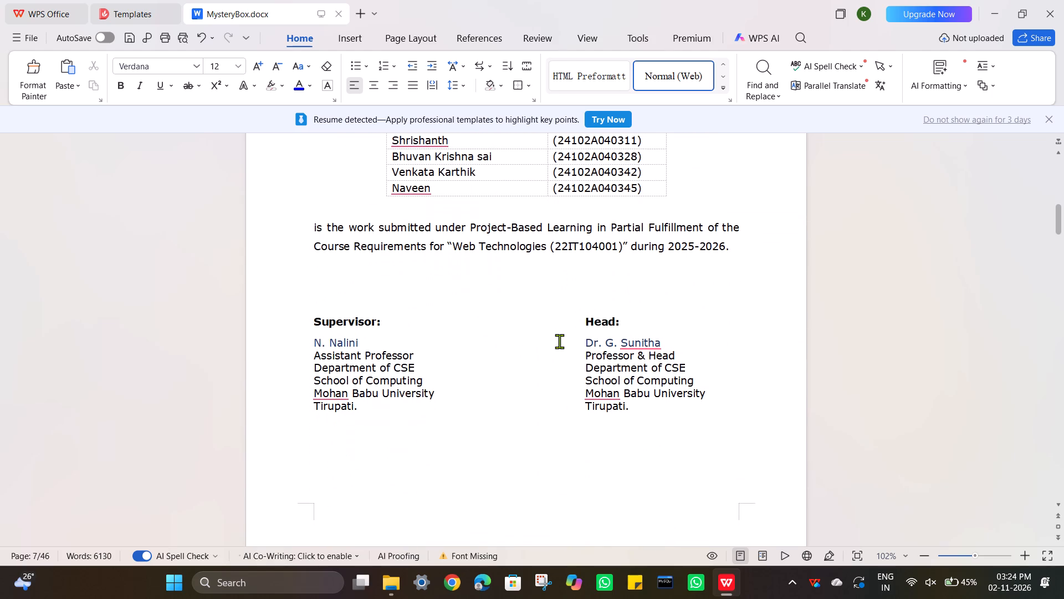
{"action": "scroll", "coordinate": [559, 341], "scroll_direction": "down", "scroll_amount": 1}
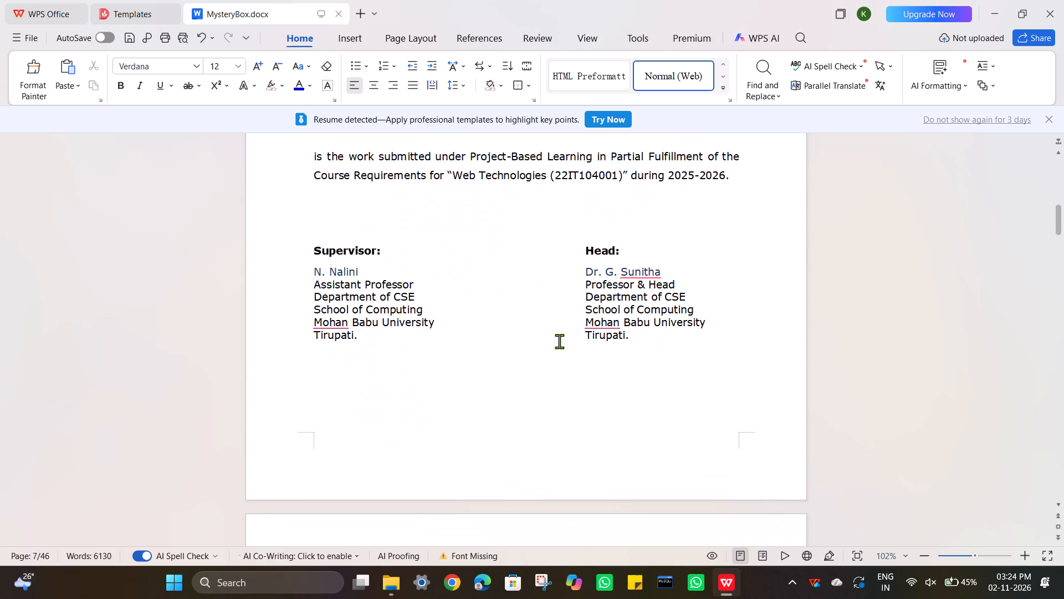
{"action": "scroll", "coordinate": [559, 341], "scroll_direction": "down", "scroll_amount": 12}
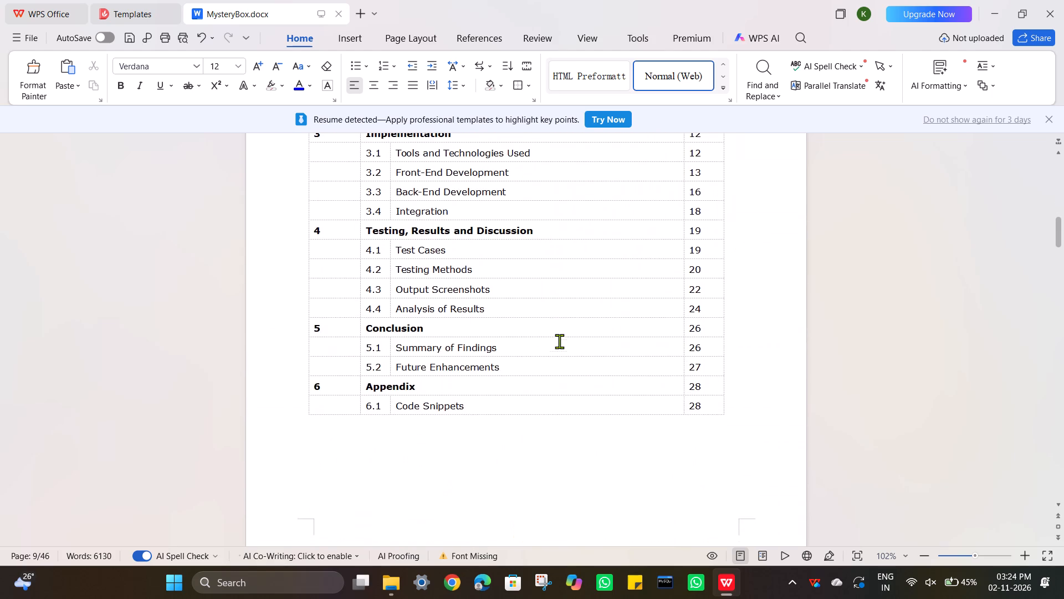
Review the body pages from the module descriptions through data design, implementation and testing to section 4.3 Output Screenshots.
{"action": "scroll", "coordinate": [559, 341], "scroll_direction": "down", "scroll_amount": 9}
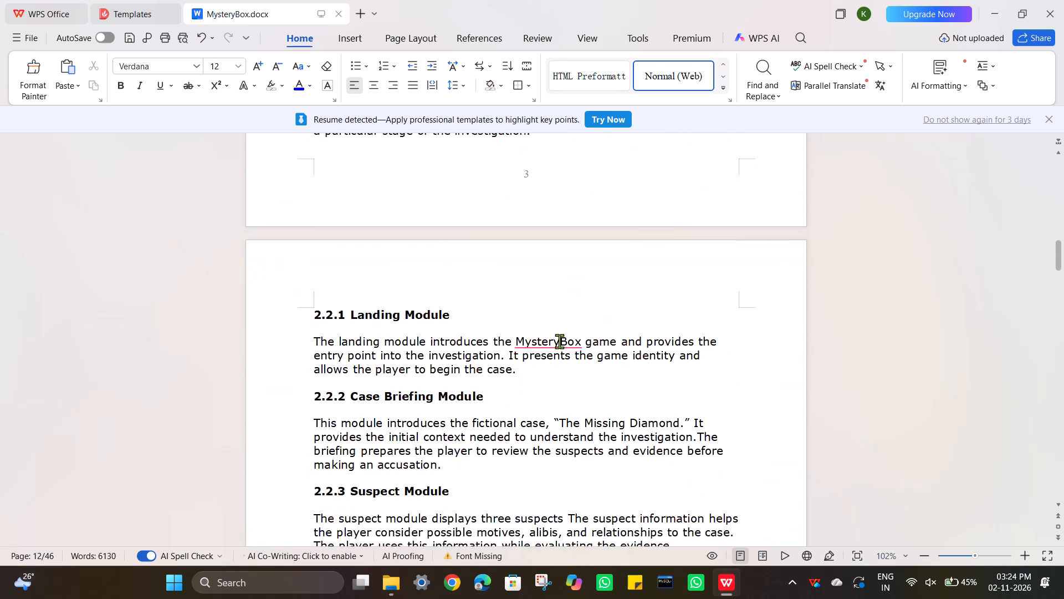
{"action": "scroll", "coordinate": [559, 341], "scroll_direction": "down", "scroll_amount": 8}
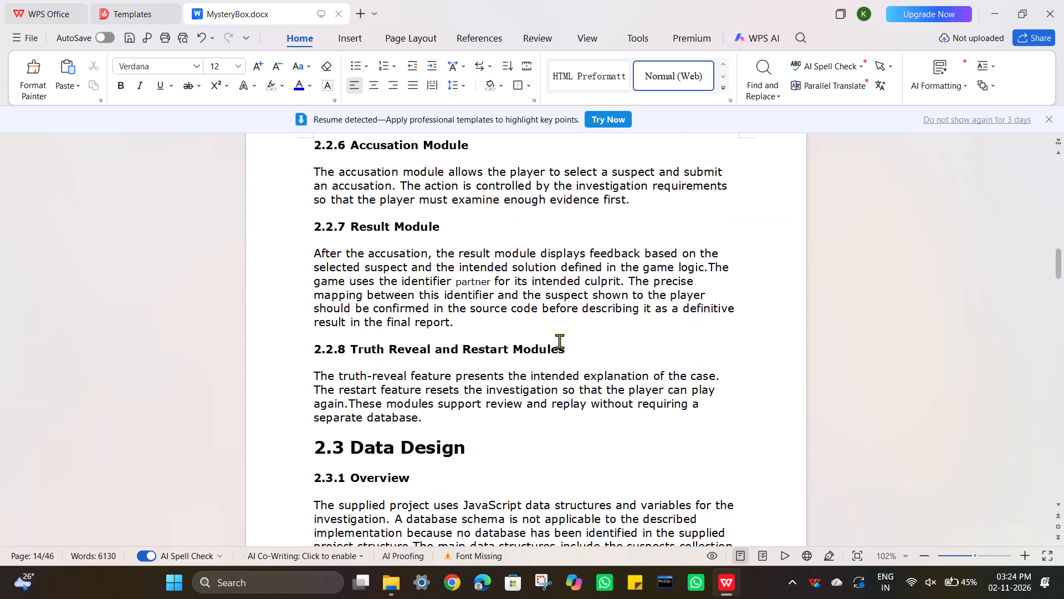
{"action": "scroll", "coordinate": [559, 341], "scroll_direction": "down", "scroll_amount": 4}
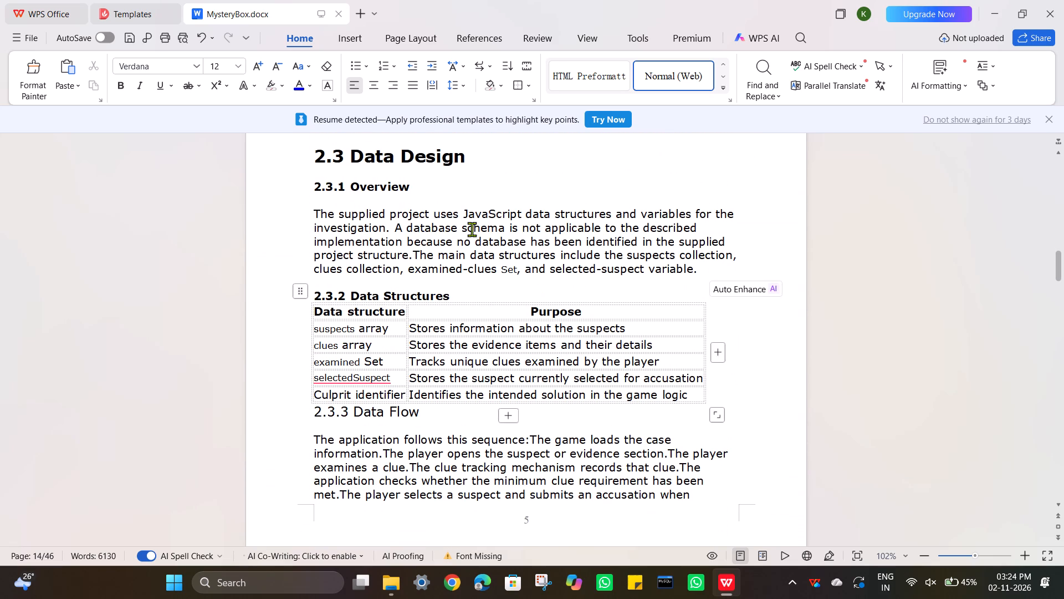
{"action": "left_click", "coordinate": [472, 229]}
{"action": "scroll", "coordinate": [502, 308], "scroll_direction": "down", "scroll_amount": 7}
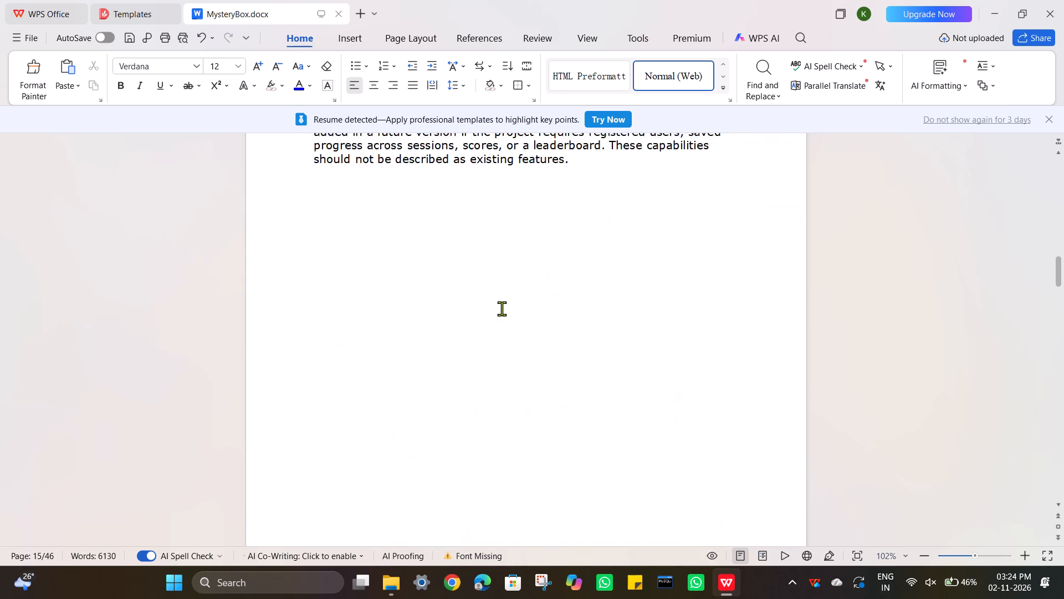
{"action": "scroll", "coordinate": [502, 308], "scroll_direction": "down", "scroll_amount": 9}
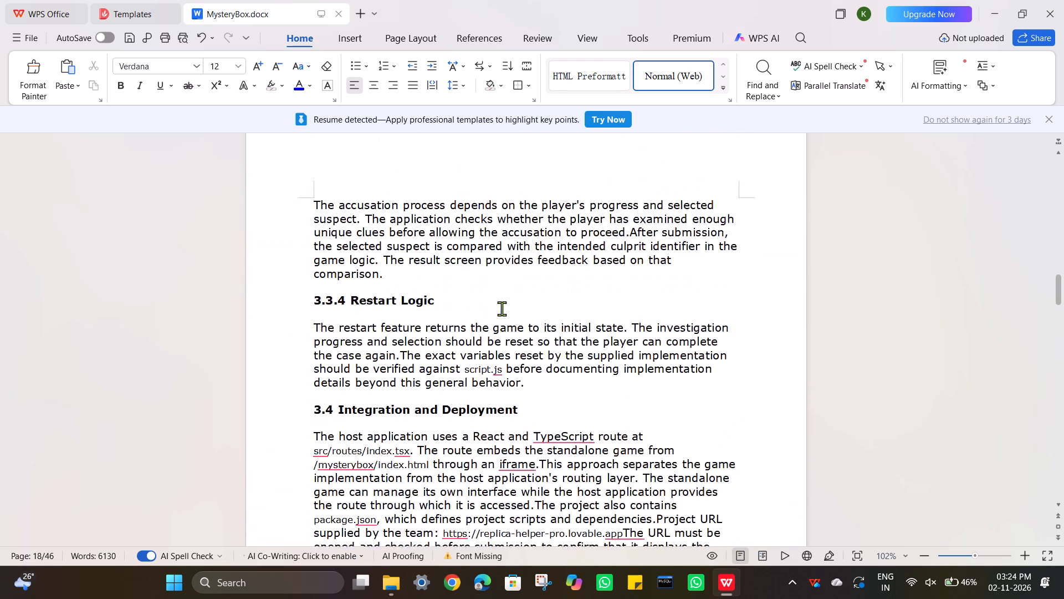
{"action": "scroll", "coordinate": [502, 308], "scroll_direction": "down", "scroll_amount": 7}
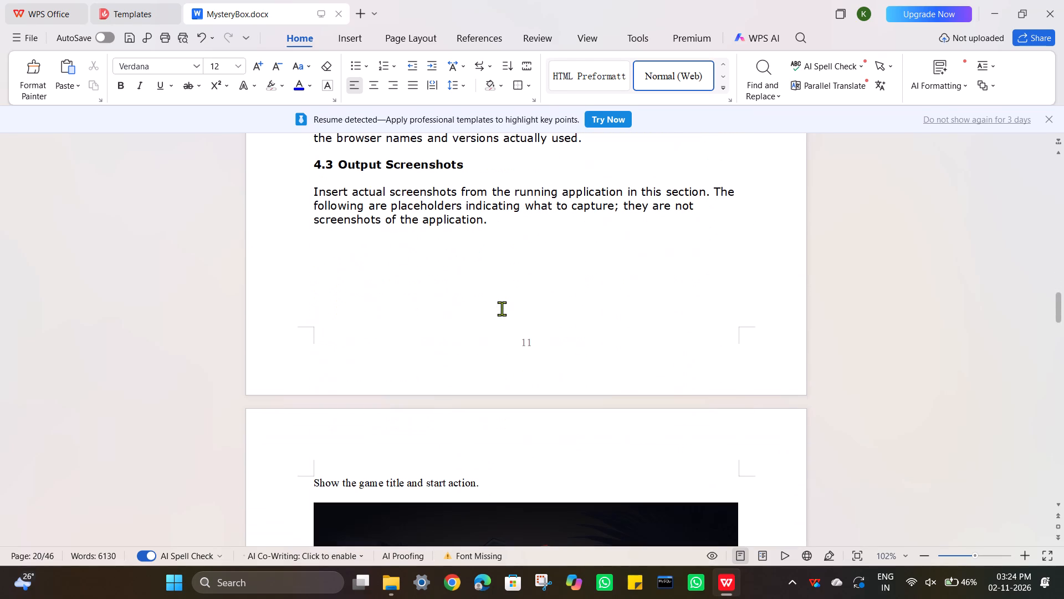
{"action": "scroll", "coordinate": [502, 308], "scroll_direction": "down", "scroll_amount": 1}
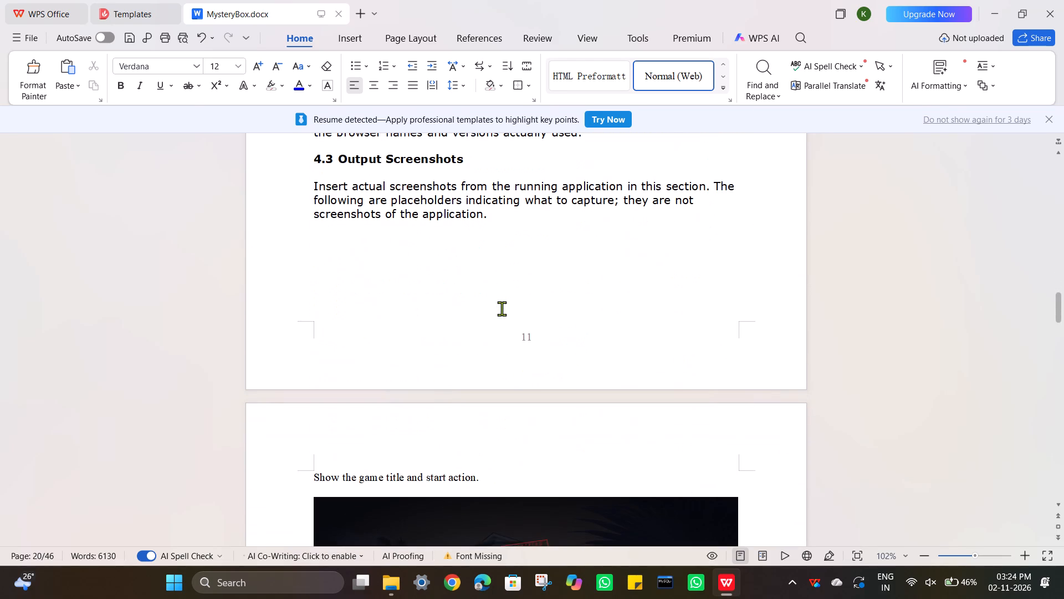
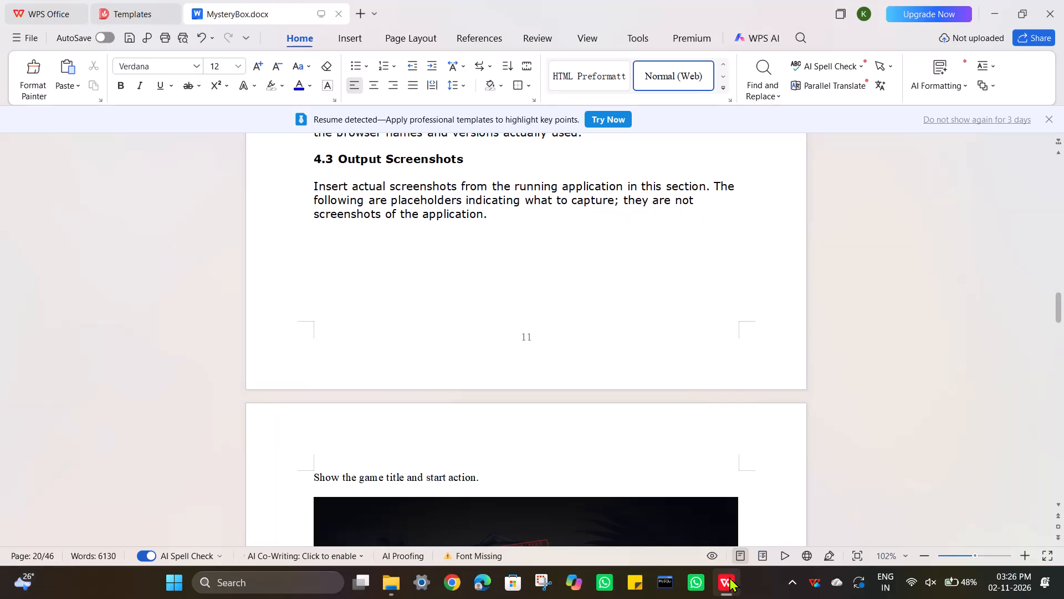
Save a copy of the report to WPS Drive as a Word document, named with the team members' comma-separated roll numbers.
{"action": "left_click", "coordinate": [16, 37]}
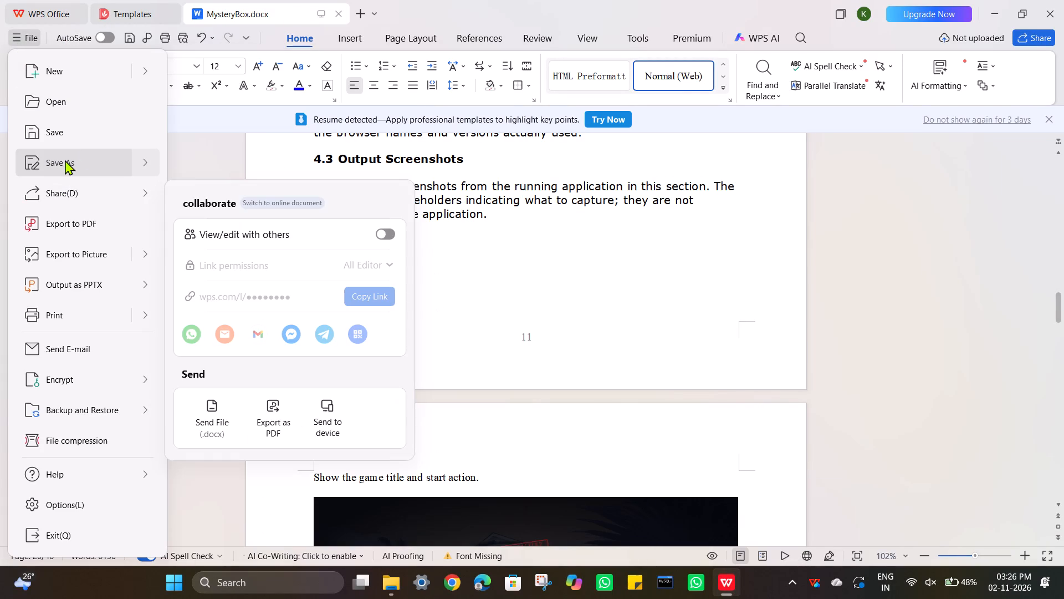
{"action": "left_click", "coordinate": [65, 160]}
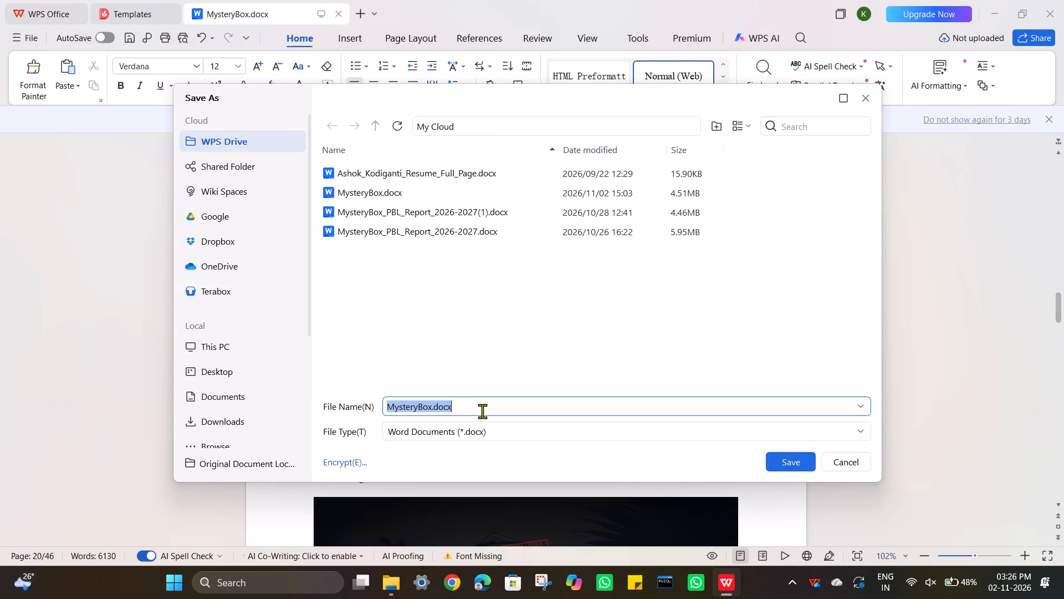
{"action": "key", "text": "BackSpace"}
{"action": "key", "text": "BackSpace"}
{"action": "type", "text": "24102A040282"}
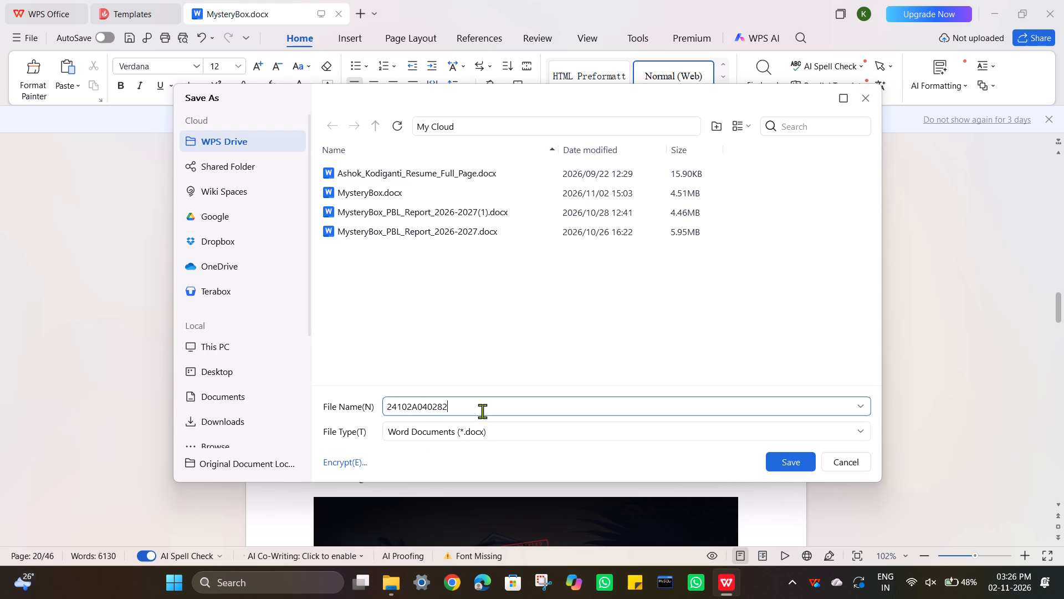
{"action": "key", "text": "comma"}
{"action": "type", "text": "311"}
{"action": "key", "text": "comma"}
{"action": "left_click", "coordinate": [450, 406]}
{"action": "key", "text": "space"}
{"action": "left_click", "coordinate": [469, 405]}
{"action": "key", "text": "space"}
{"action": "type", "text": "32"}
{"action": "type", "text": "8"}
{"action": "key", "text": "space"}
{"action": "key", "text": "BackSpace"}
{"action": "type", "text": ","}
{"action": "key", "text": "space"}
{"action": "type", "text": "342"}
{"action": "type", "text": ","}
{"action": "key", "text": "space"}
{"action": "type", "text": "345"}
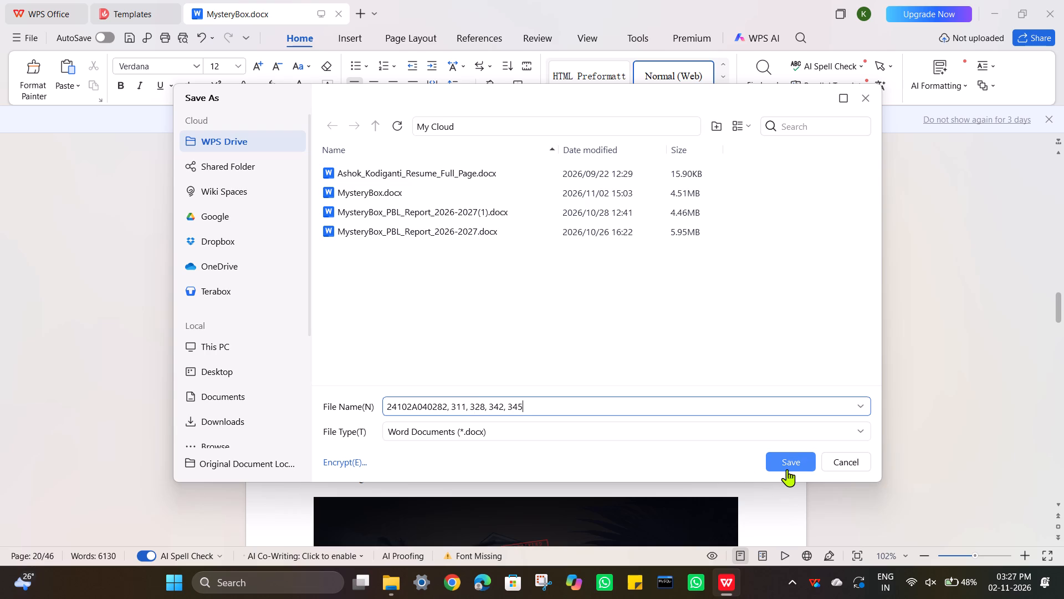
{"action": "left_click", "coordinate": [787, 469]}
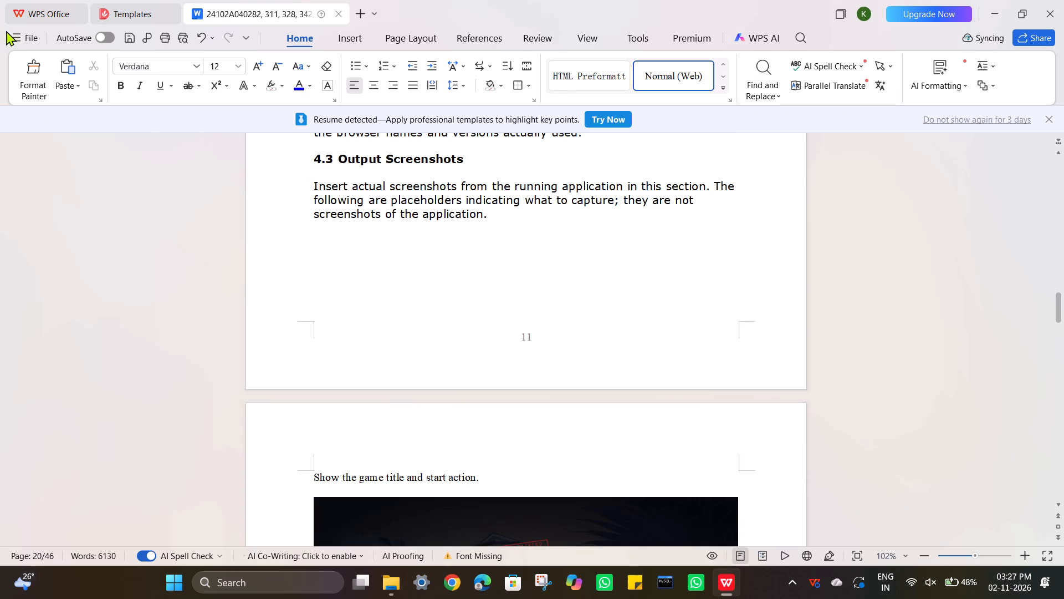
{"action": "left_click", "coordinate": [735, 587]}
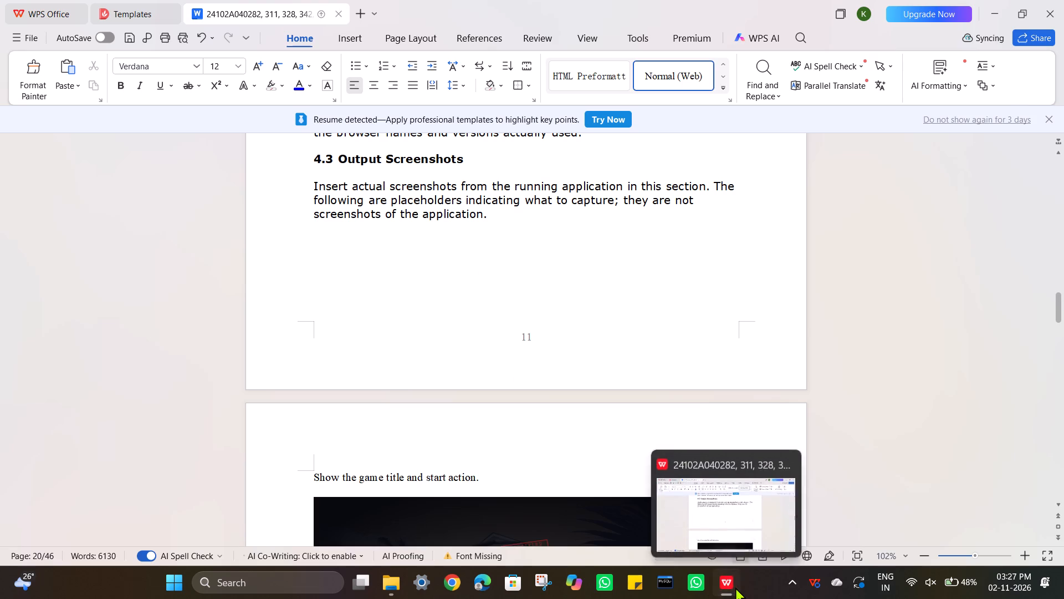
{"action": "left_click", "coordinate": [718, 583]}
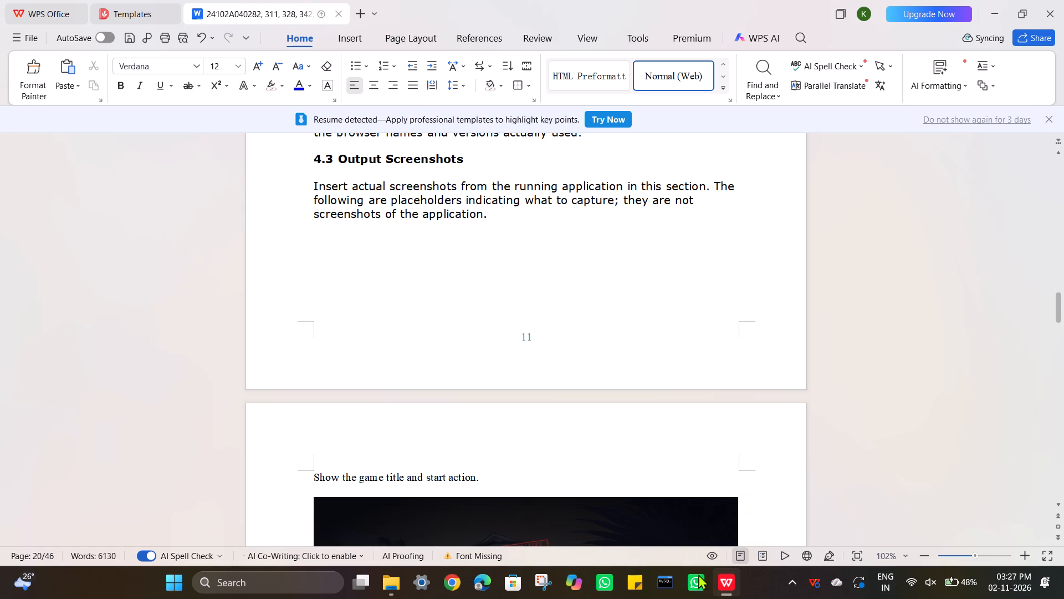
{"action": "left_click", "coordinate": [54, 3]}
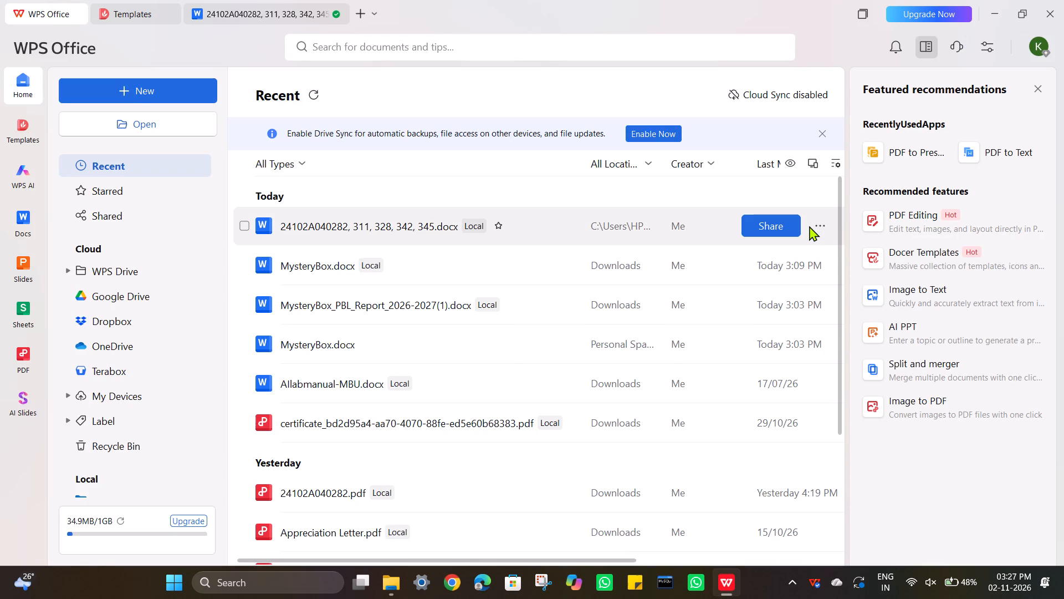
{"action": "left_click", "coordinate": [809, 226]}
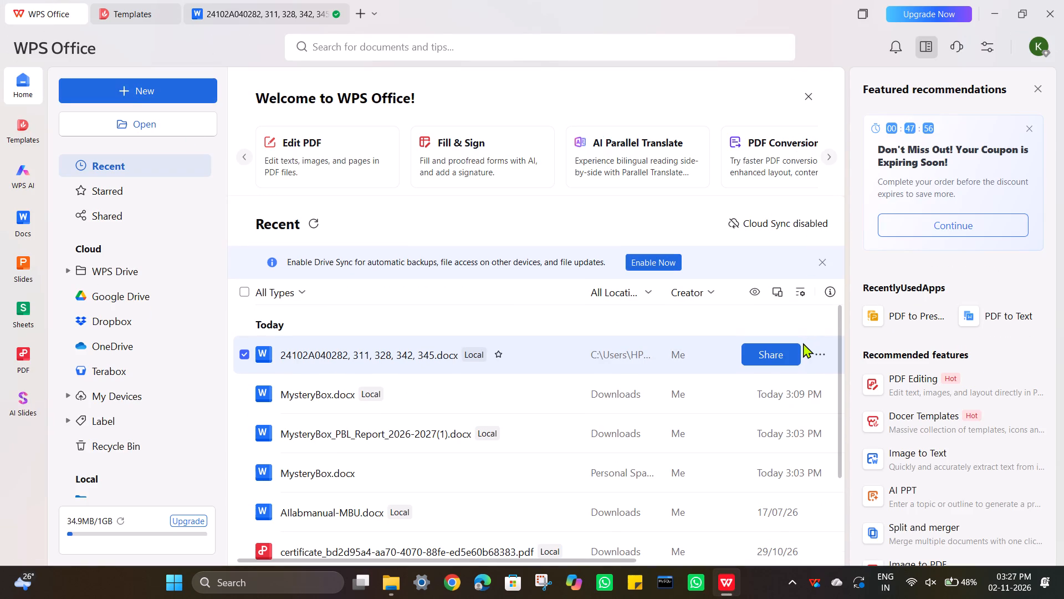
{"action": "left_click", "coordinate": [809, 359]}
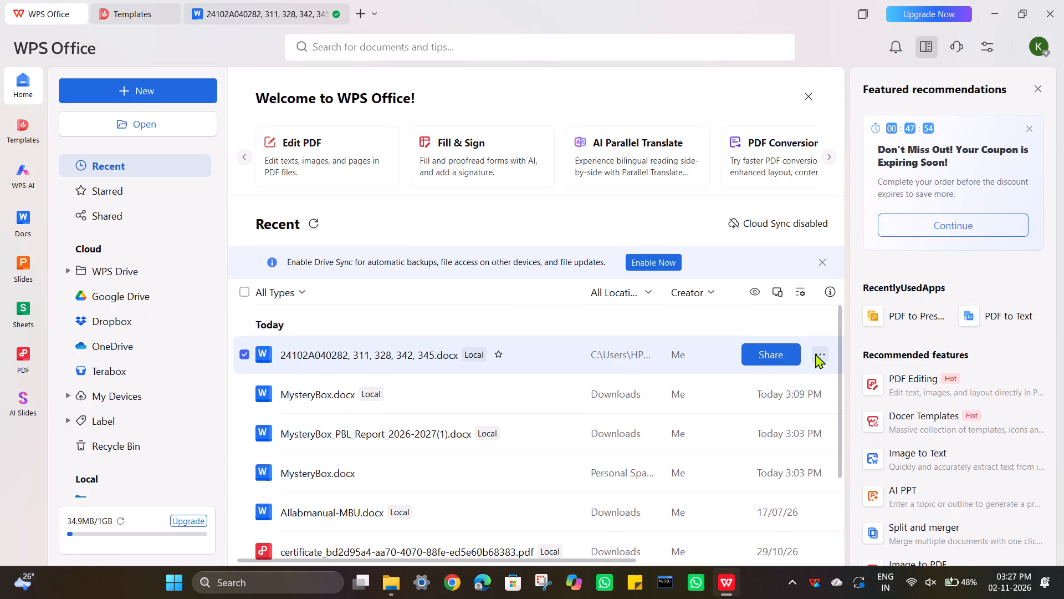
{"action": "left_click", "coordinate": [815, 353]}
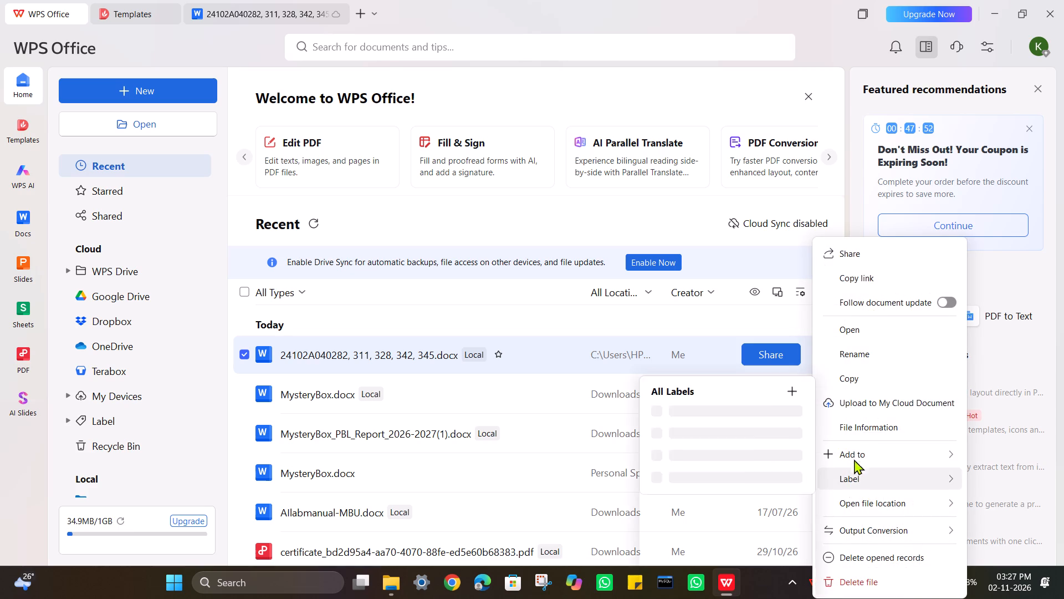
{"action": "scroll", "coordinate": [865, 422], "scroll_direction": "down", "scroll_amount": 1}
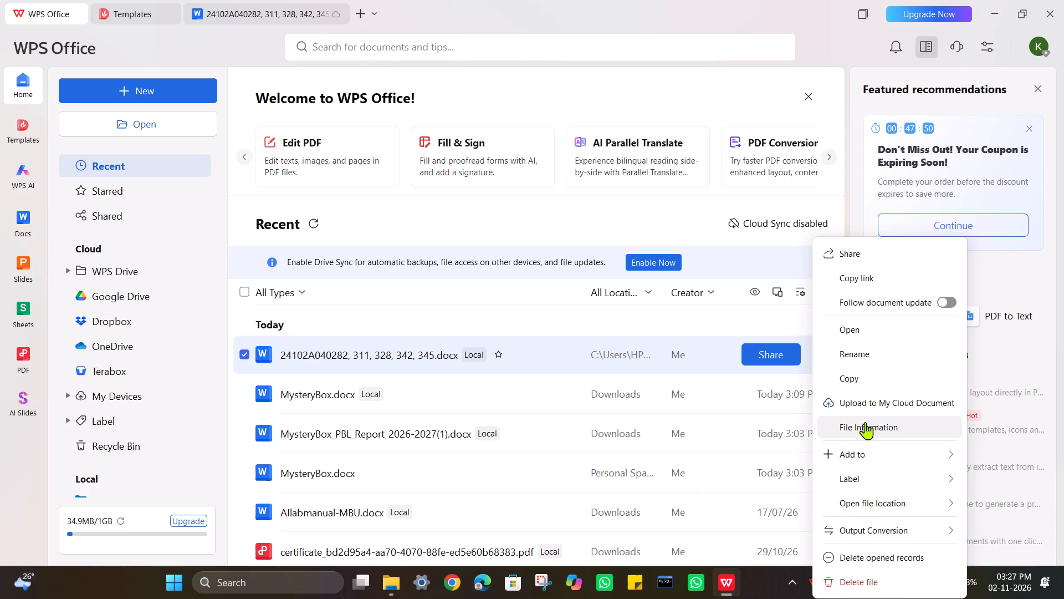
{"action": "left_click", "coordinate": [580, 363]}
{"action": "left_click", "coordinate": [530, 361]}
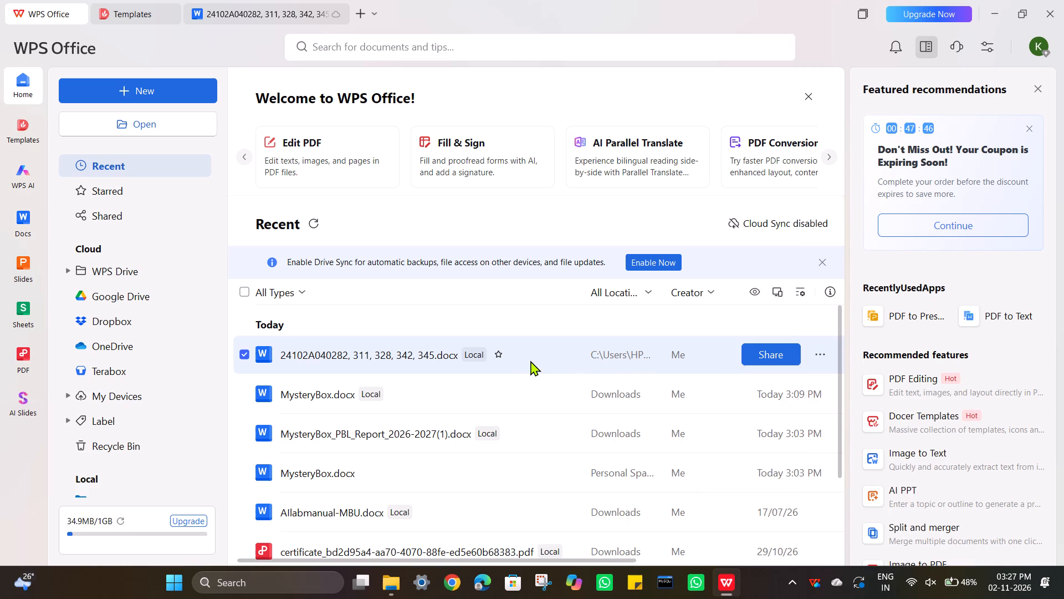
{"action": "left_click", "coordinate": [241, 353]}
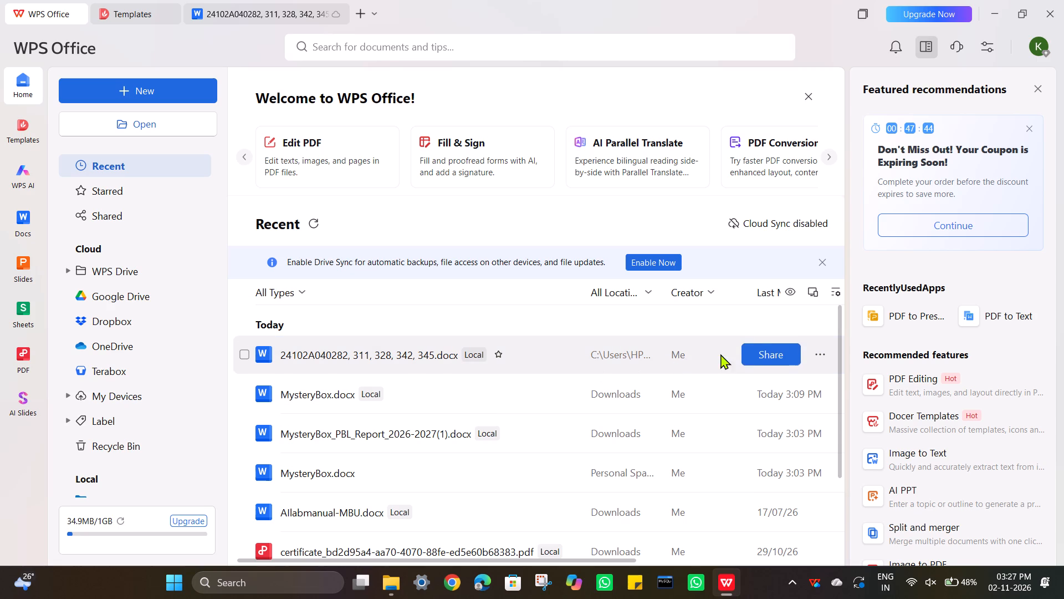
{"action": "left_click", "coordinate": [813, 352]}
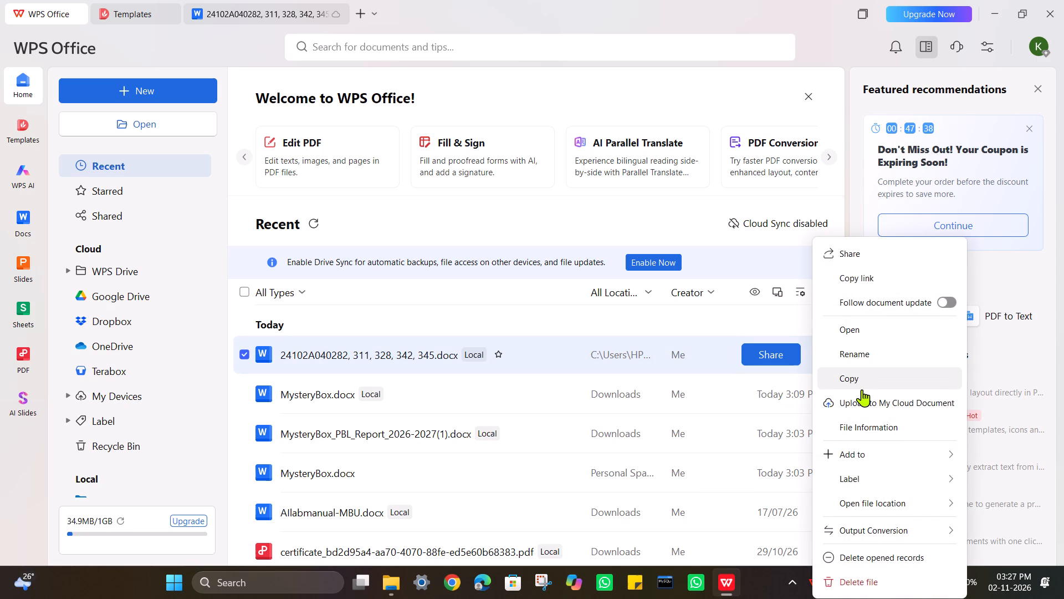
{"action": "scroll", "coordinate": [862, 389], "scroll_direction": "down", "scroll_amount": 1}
Close and reopen WPS Office, and export the newly saved roll-number report from the recent documents to the local Downloads folder.
{"action": "left_click", "coordinate": [1050, 11]}
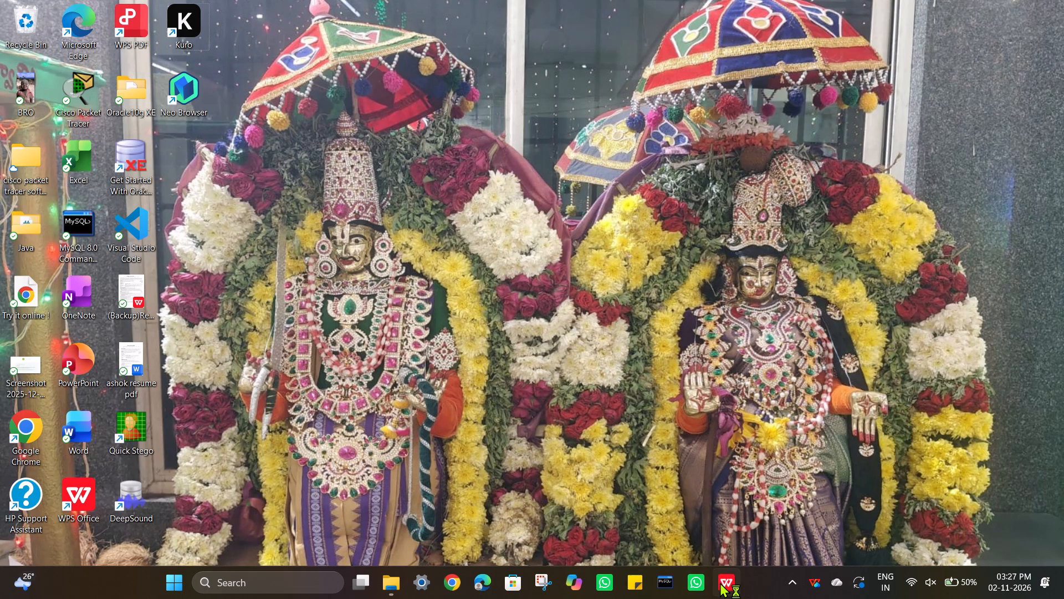
{"action": "left_click", "coordinate": [720, 582]}
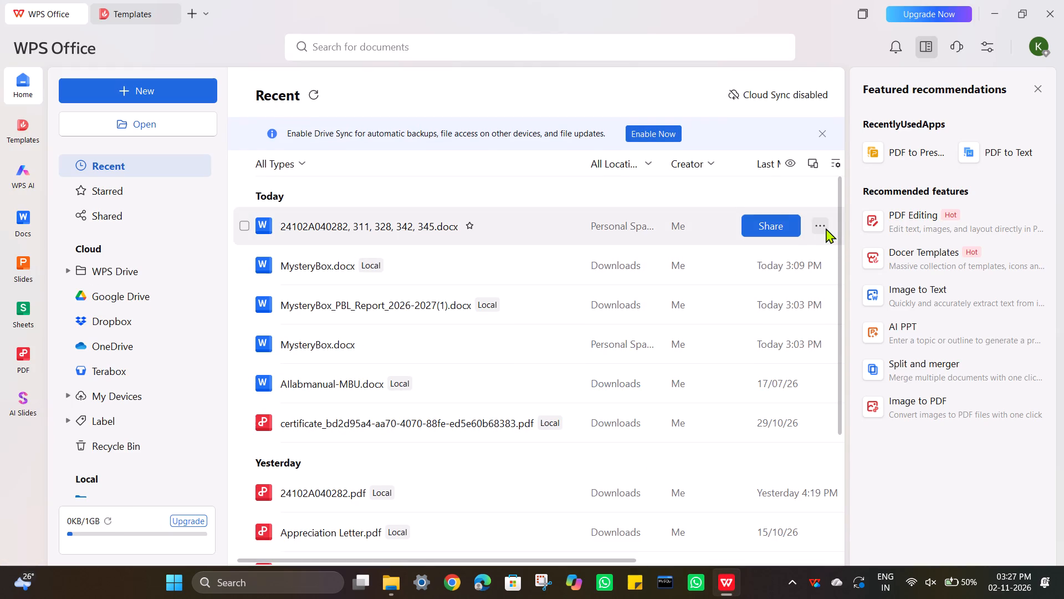
{"action": "left_click", "coordinate": [823, 227]}
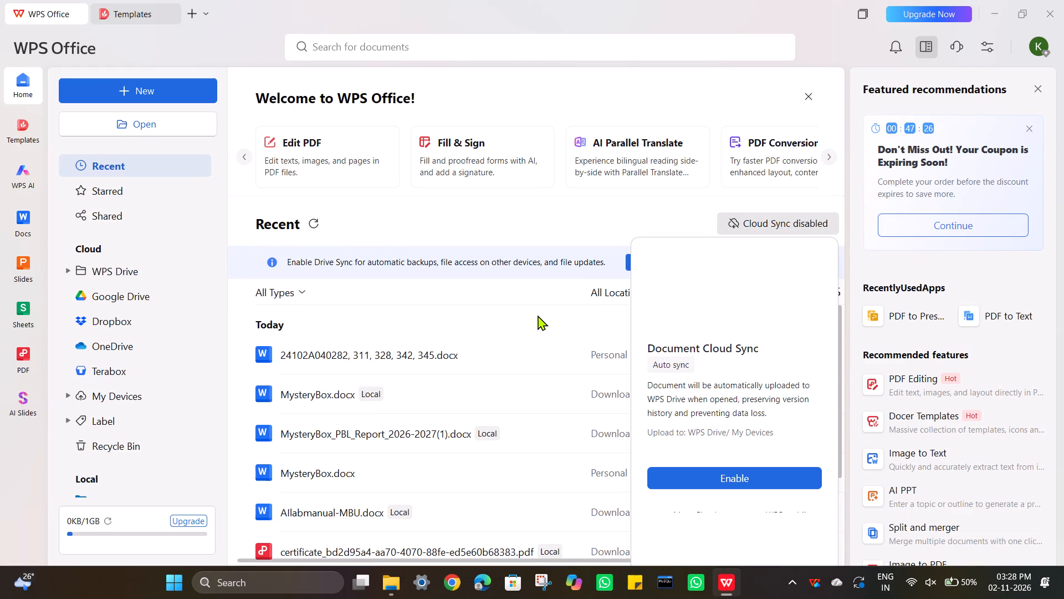
{"action": "left_click", "coordinate": [538, 315]}
{"action": "left_click", "coordinate": [817, 357]}
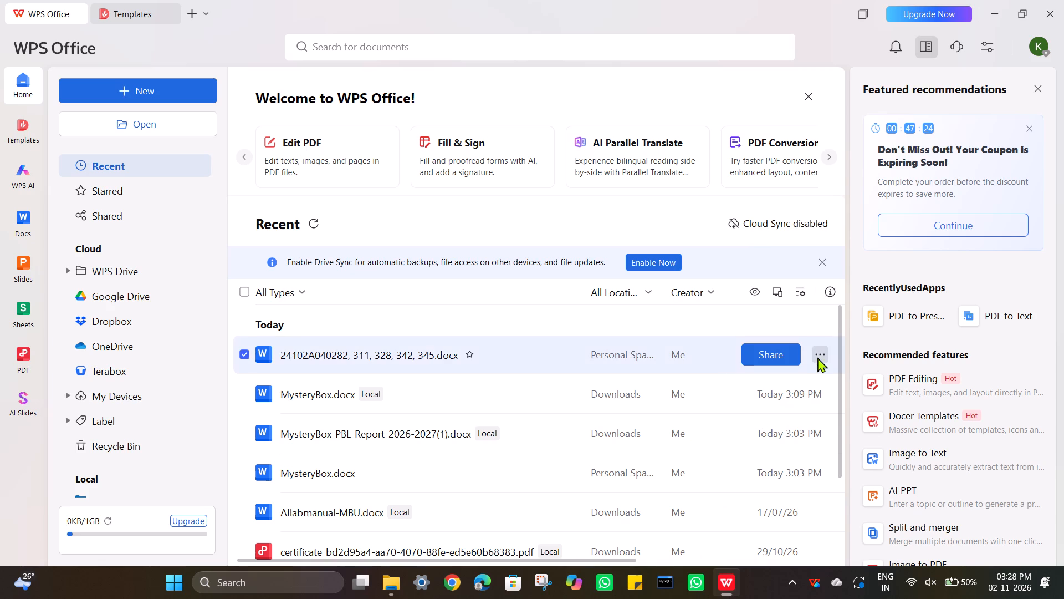
{"action": "left_click", "coordinate": [852, 407]}
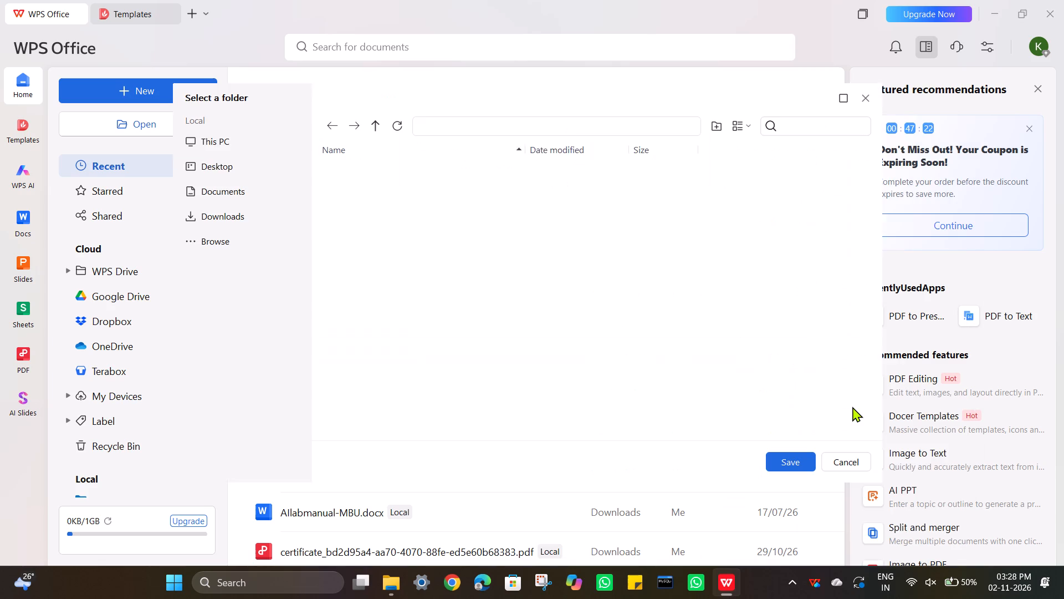
{"action": "left_click", "coordinate": [336, 250]}
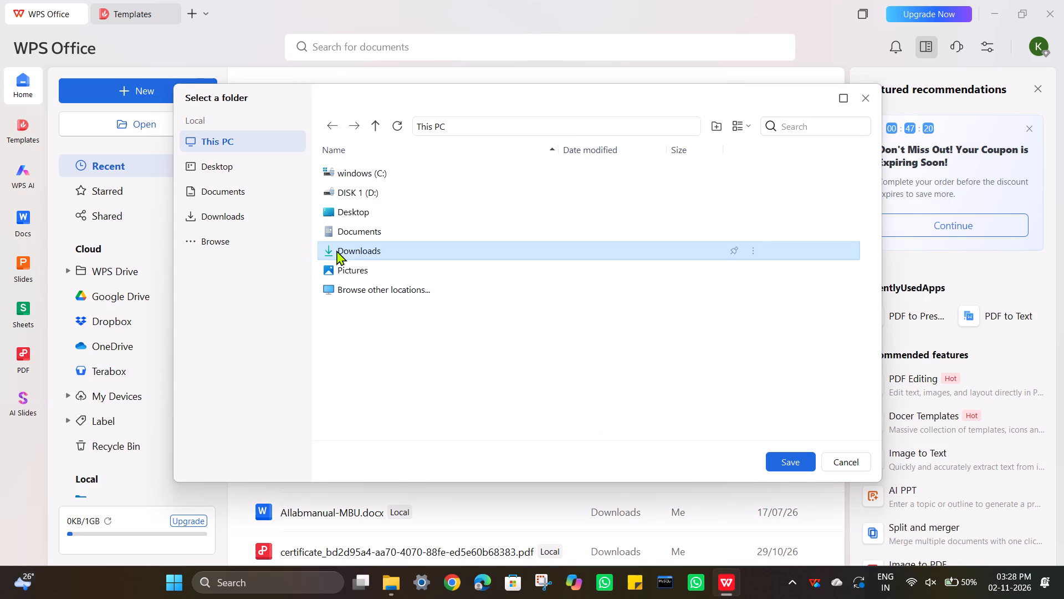
{"action": "left_click", "coordinate": [781, 461]}
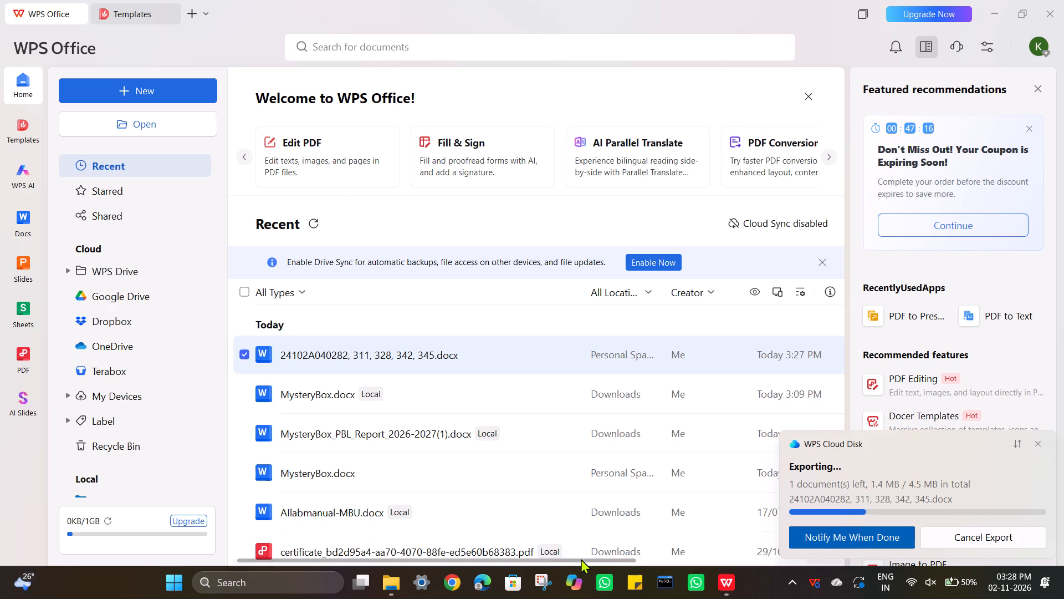
Switch to File Explorer and check the Downloads folder for the exported roll-number report.
{"action": "left_click", "coordinate": [391, 578]}
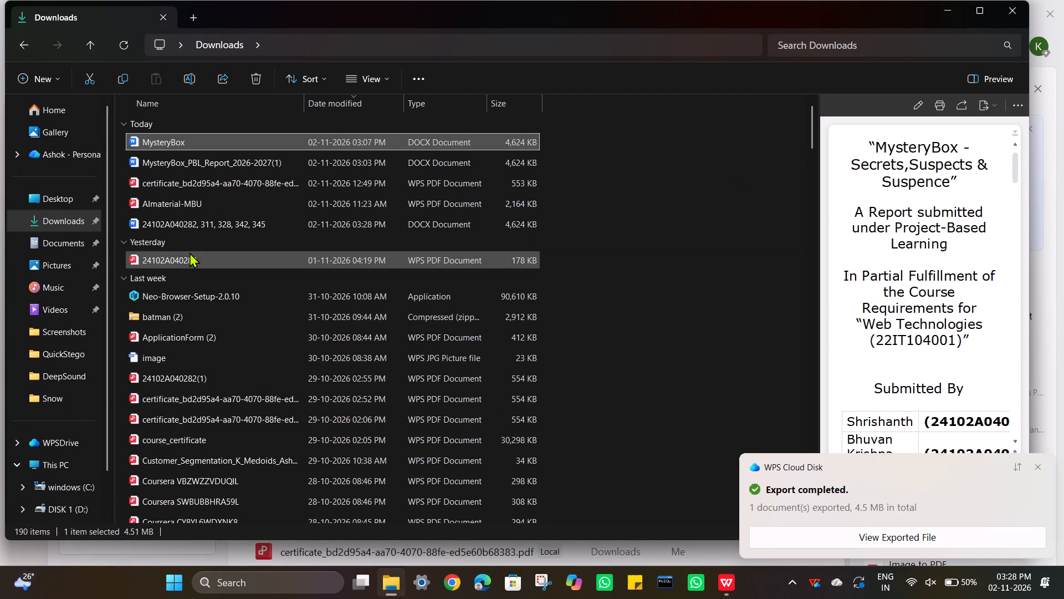
{"action": "left_click", "coordinate": [76, 245]}
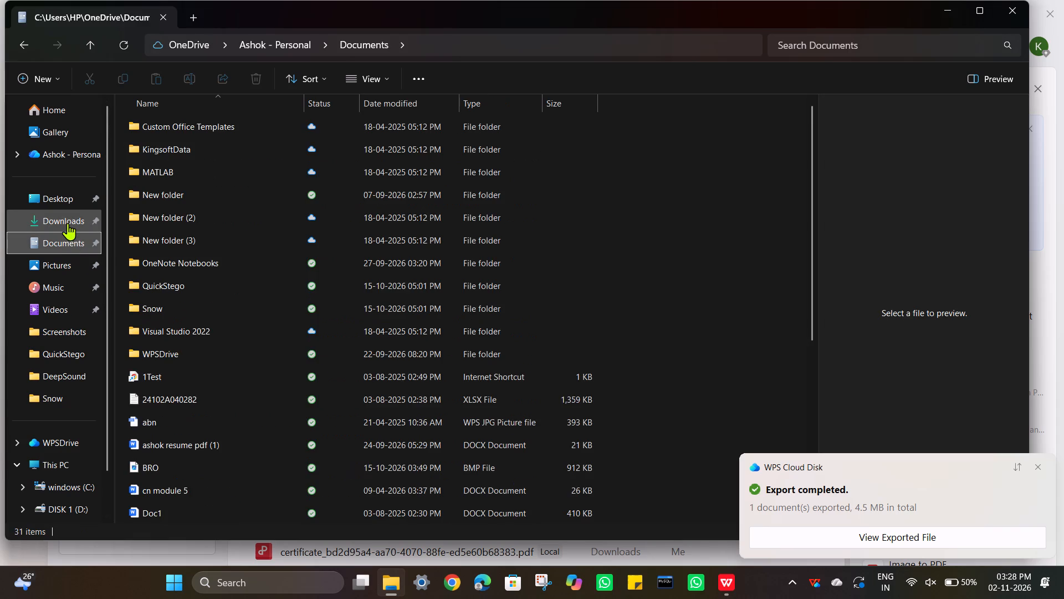
{"action": "left_click", "coordinate": [68, 223]}
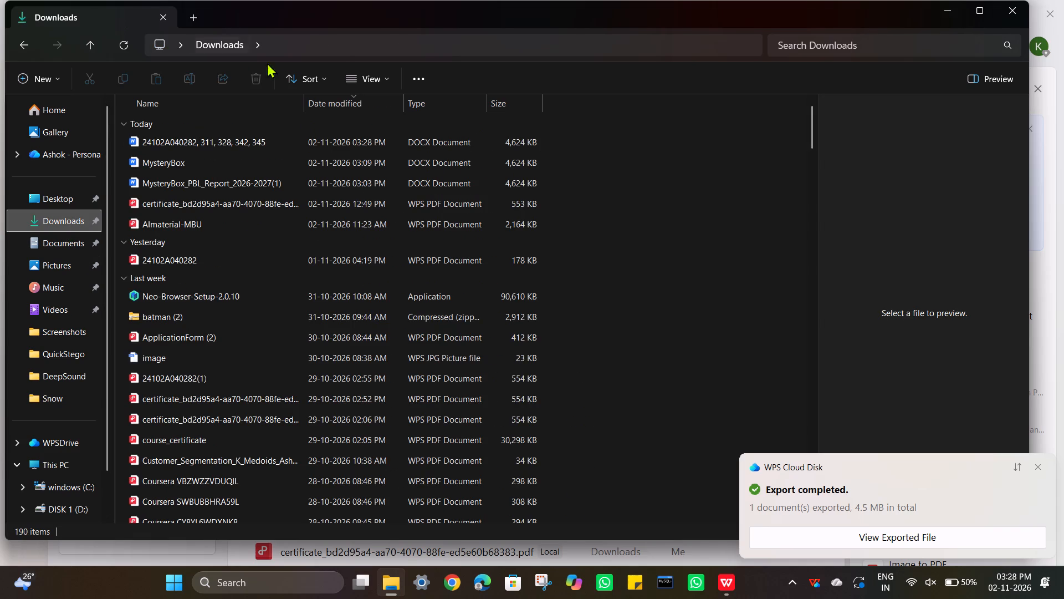
Open the exported roll-number report from the Downloads folder in WPS Office.
{"action": "double_click", "coordinate": [248, 134]}
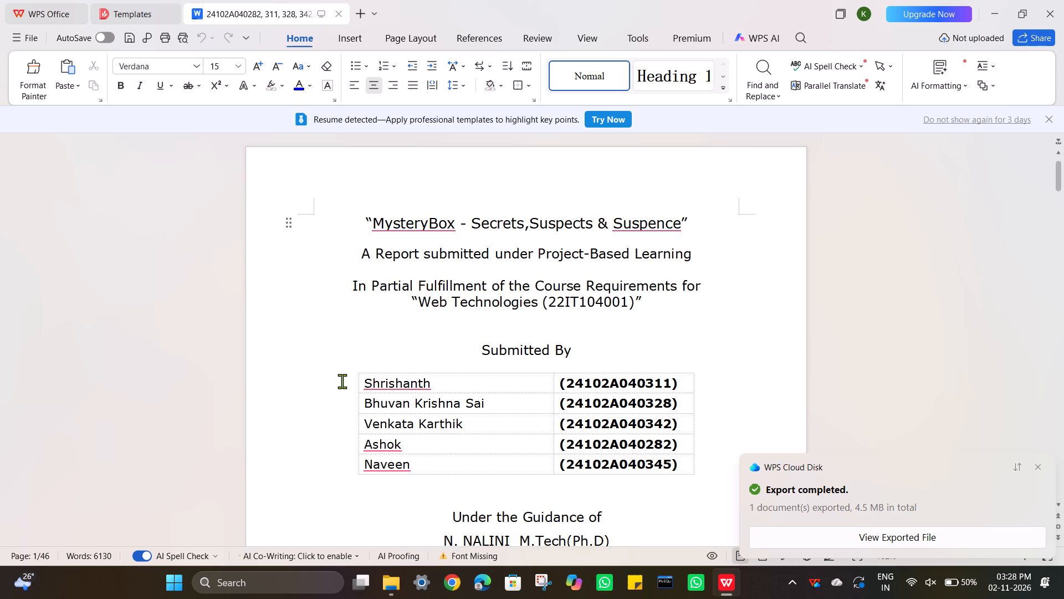
Set the font size of the guide's qualification "M.Tech(Ph.D)" on the cover page to 11.
{"action": "scroll", "coordinate": [342, 381], "scroll_direction": "down", "scroll_amount": 3}
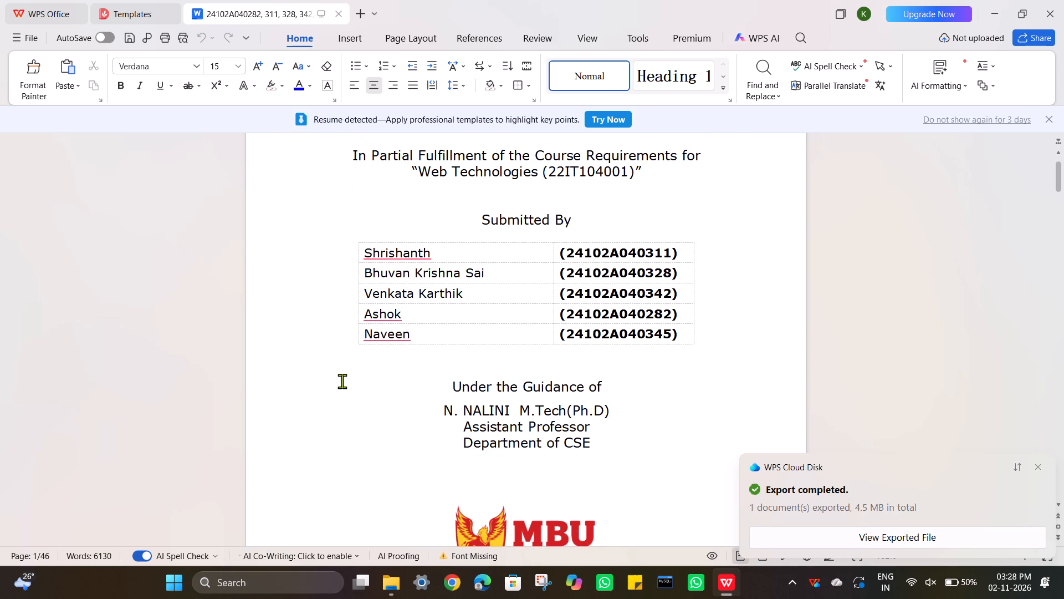
{"action": "left_click", "coordinate": [522, 409]}
{"action": "left_click_drag", "start_coordinate": [522, 409], "coordinate": [605, 407]}
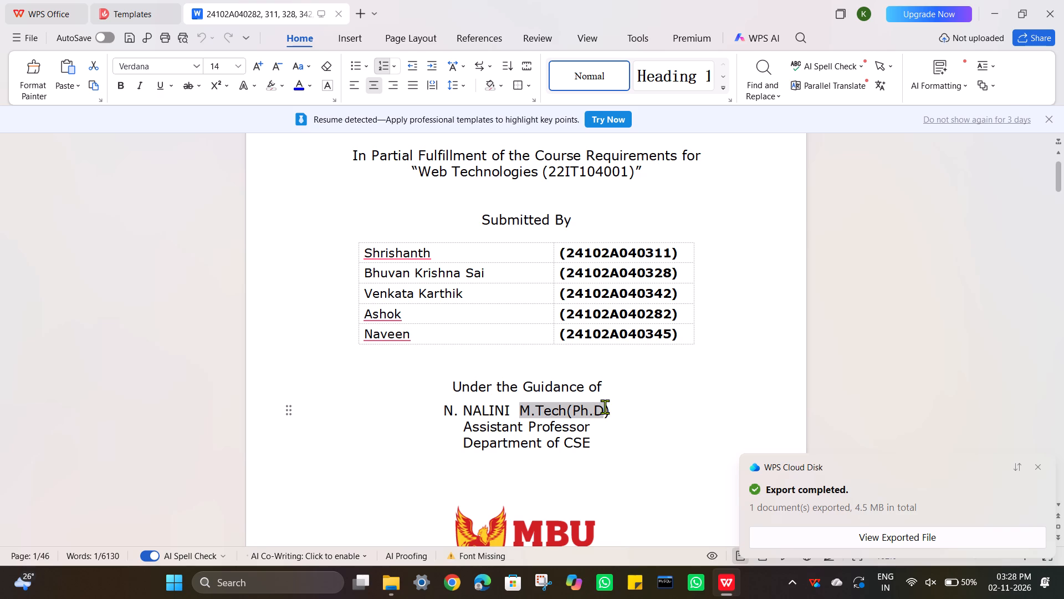
{"action": "left_click_drag", "start_coordinate": [605, 407], "coordinate": [605, 407]}
{"action": "left_click_drag", "start_coordinate": [605, 407], "coordinate": [612, 407]}
{"action": "left_click", "coordinate": [522, 407]}
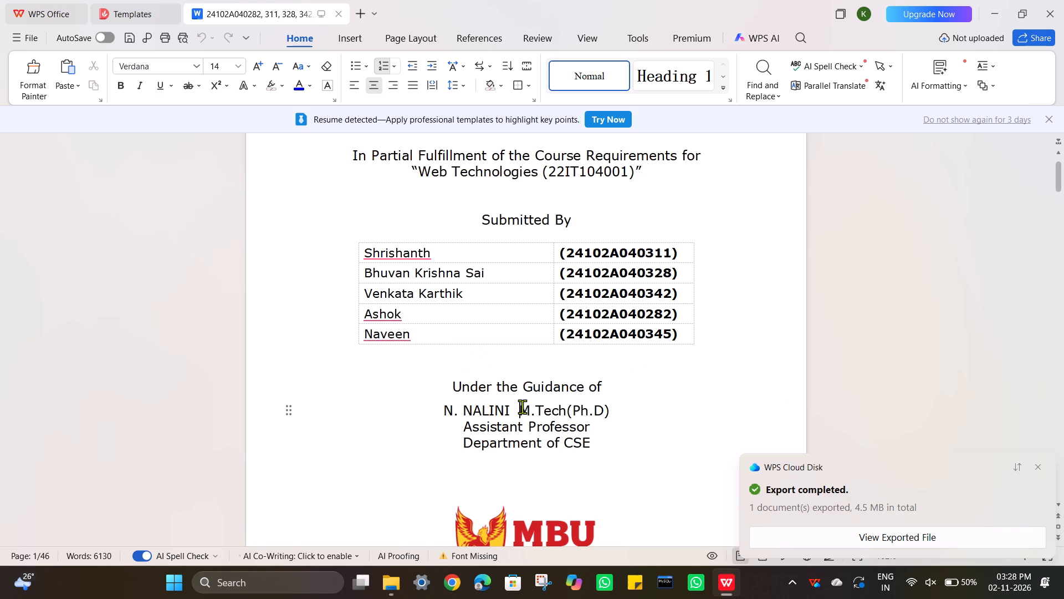
{"action": "left_click_drag", "start_coordinate": [522, 407], "coordinate": [611, 407]}
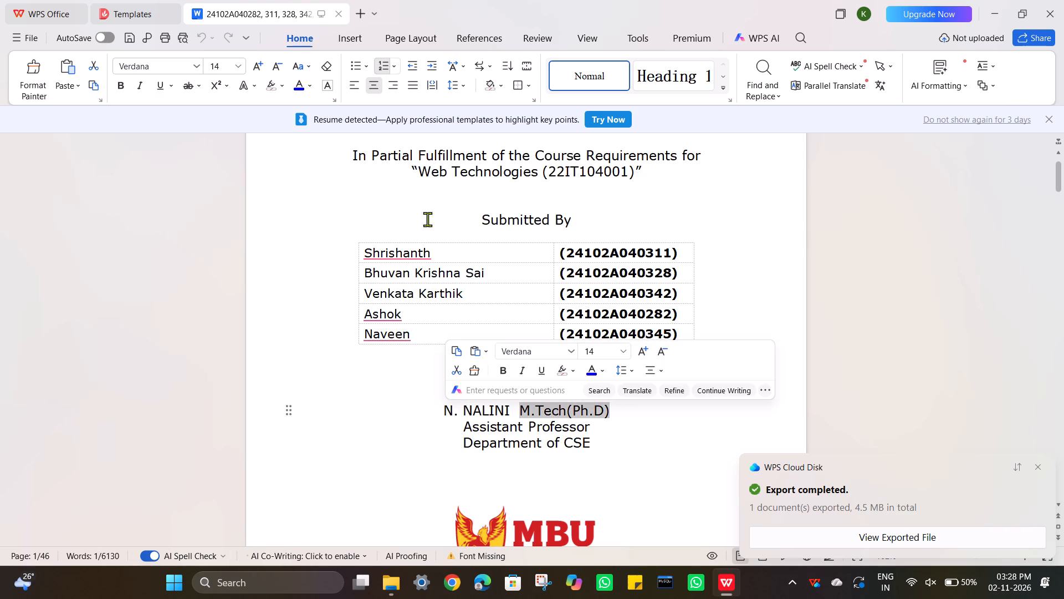
{"action": "left_click", "coordinate": [235, 67]}
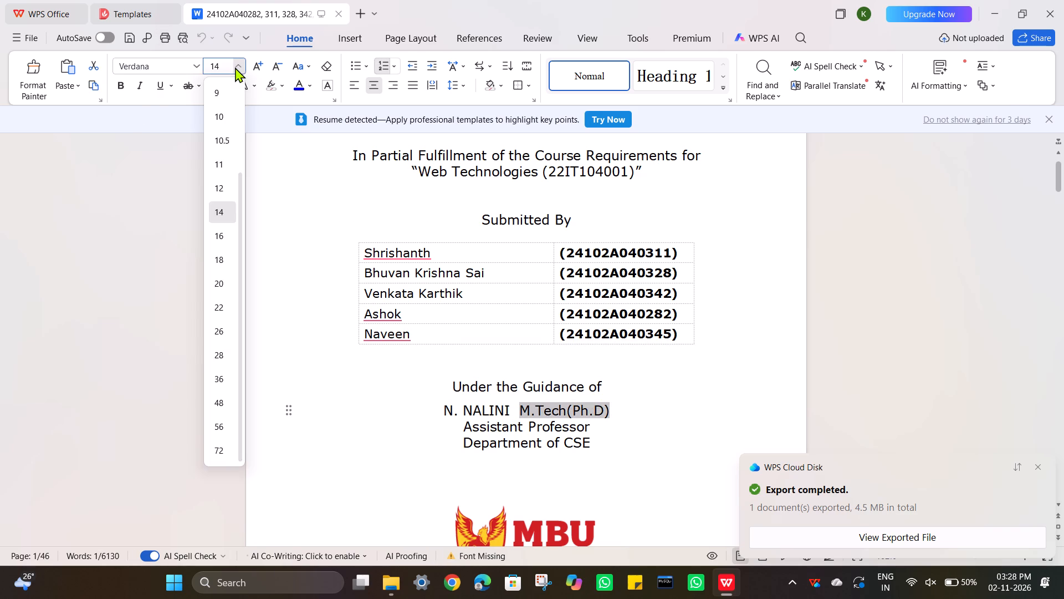
{"action": "left_click", "coordinate": [226, 161]}
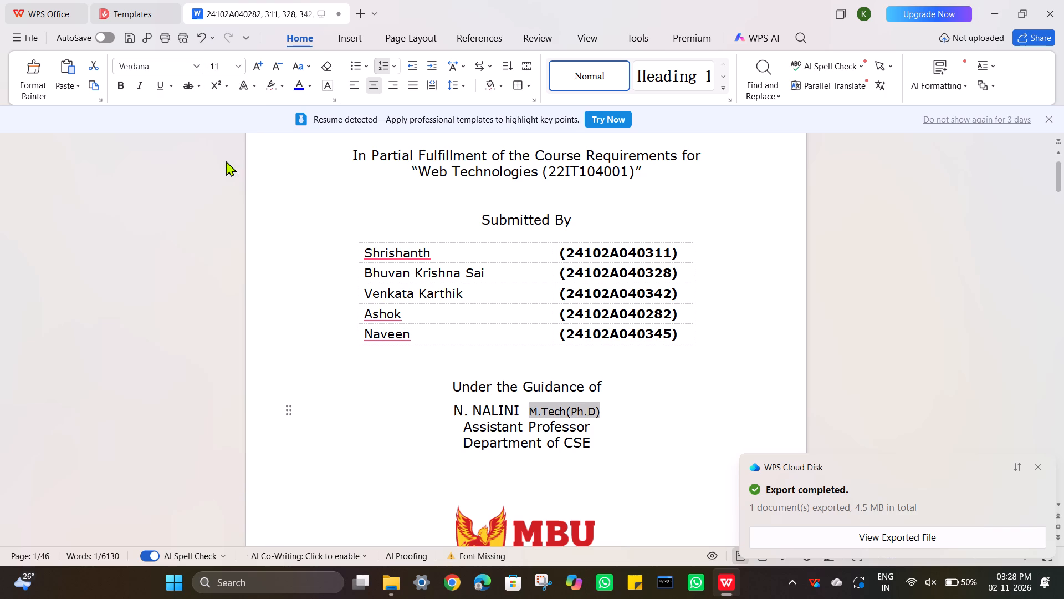
{"action": "left_click", "coordinate": [638, 426]}
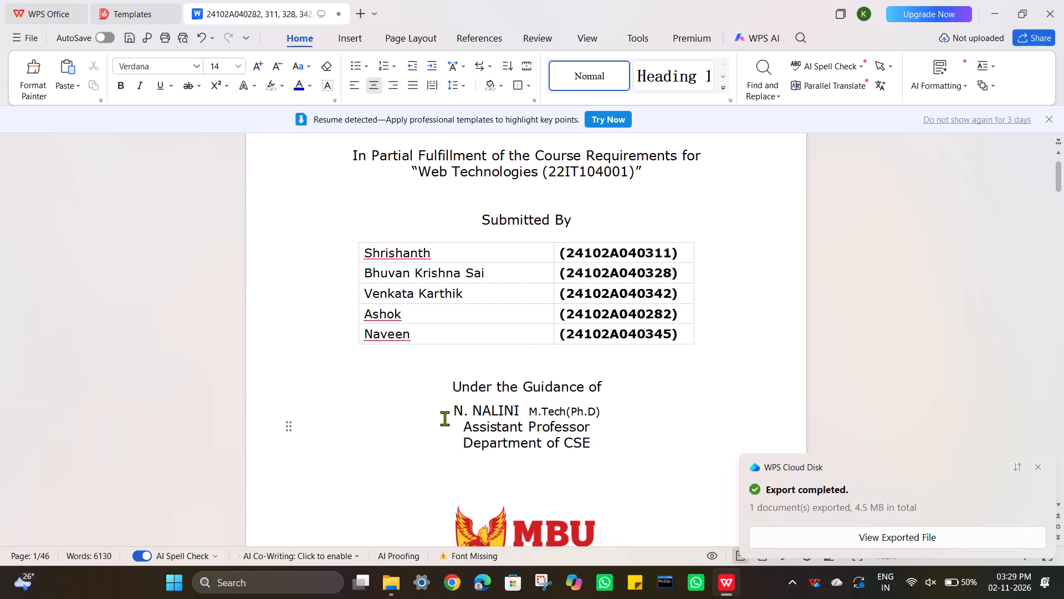
{"action": "left_click", "coordinate": [453, 408]}
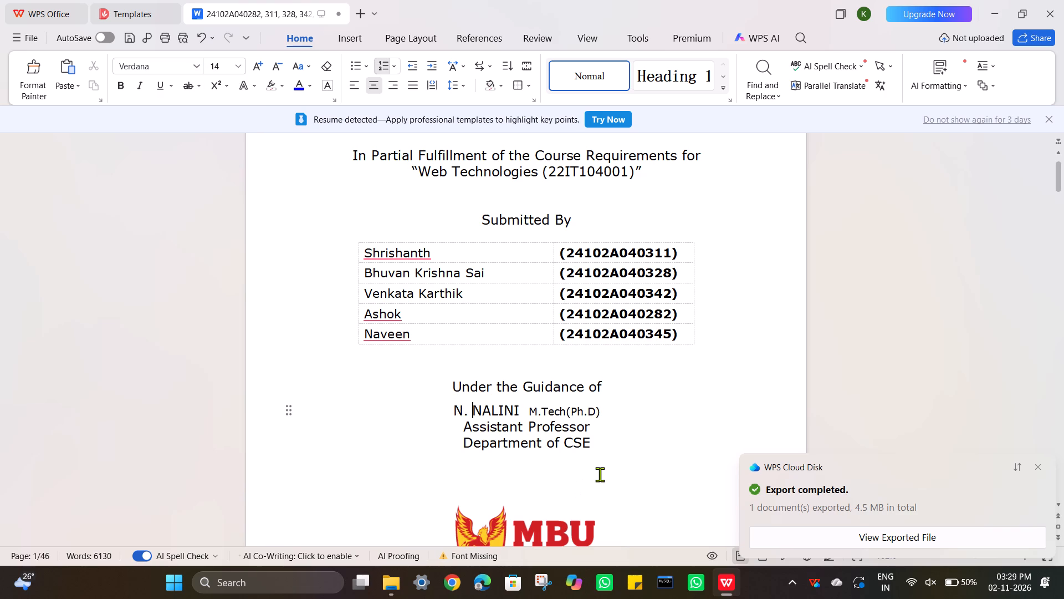
{"action": "left_click", "coordinate": [564, 413]}
Review the front pages from the cover through vision and mission, program outcomes and course outcomes to the certificate page.
{"action": "scroll", "coordinate": [510, 444], "scroll_direction": "down", "scroll_amount": 3}
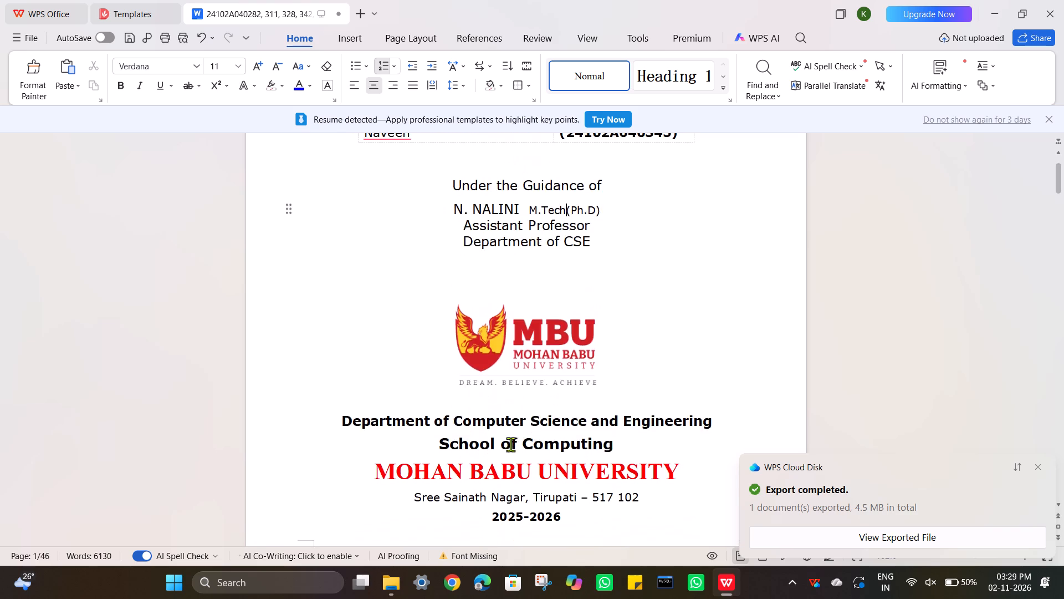
{"action": "scroll", "coordinate": [510, 444], "scroll_direction": "down", "scroll_amount": 5}
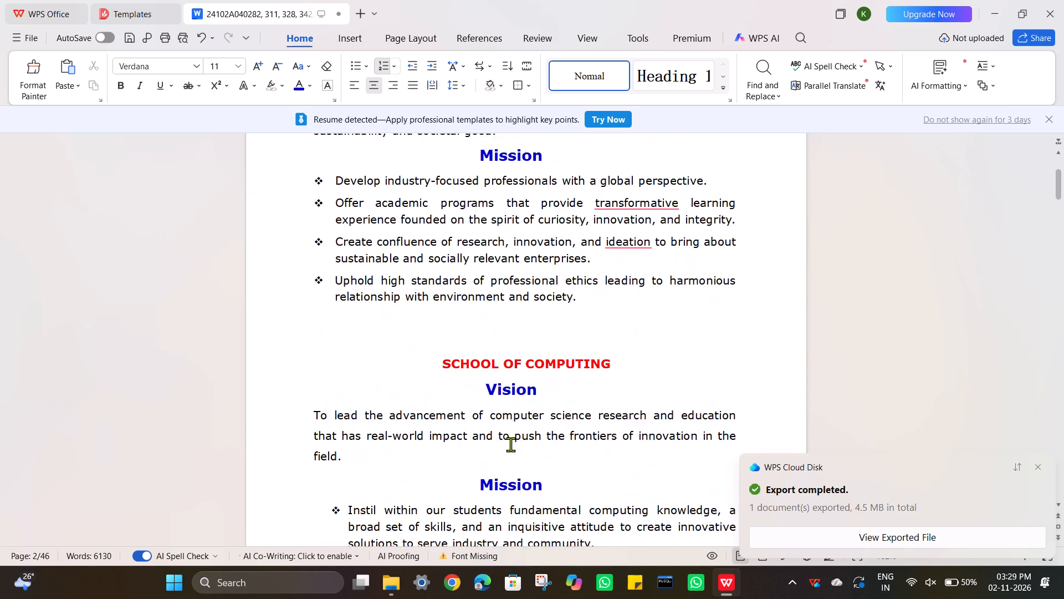
{"action": "scroll", "coordinate": [510, 444], "scroll_direction": "down", "scroll_amount": 5}
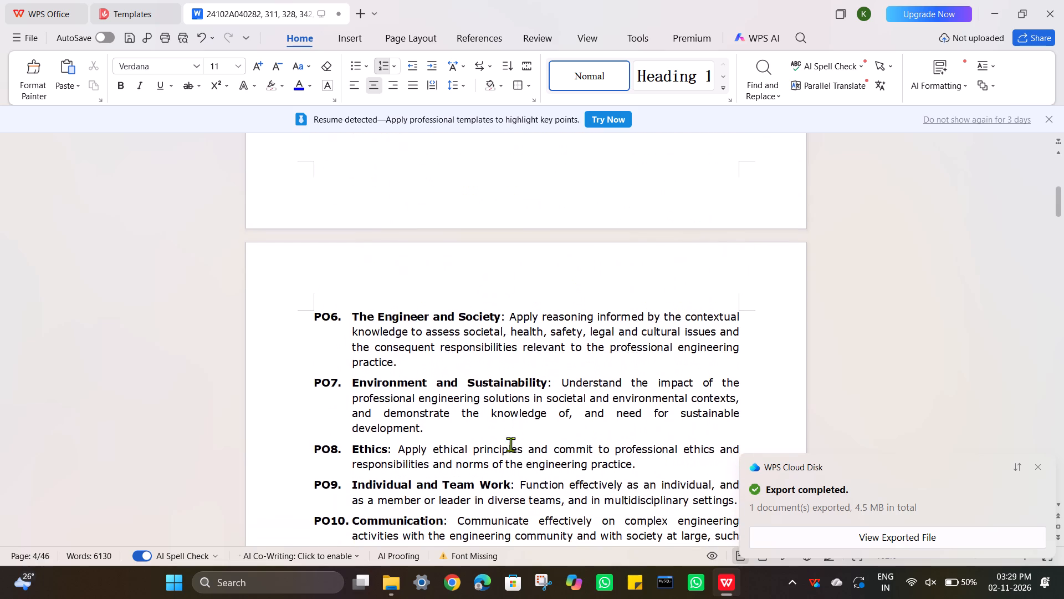
{"action": "scroll", "coordinate": [510, 444], "scroll_direction": "down", "scroll_amount": 4}
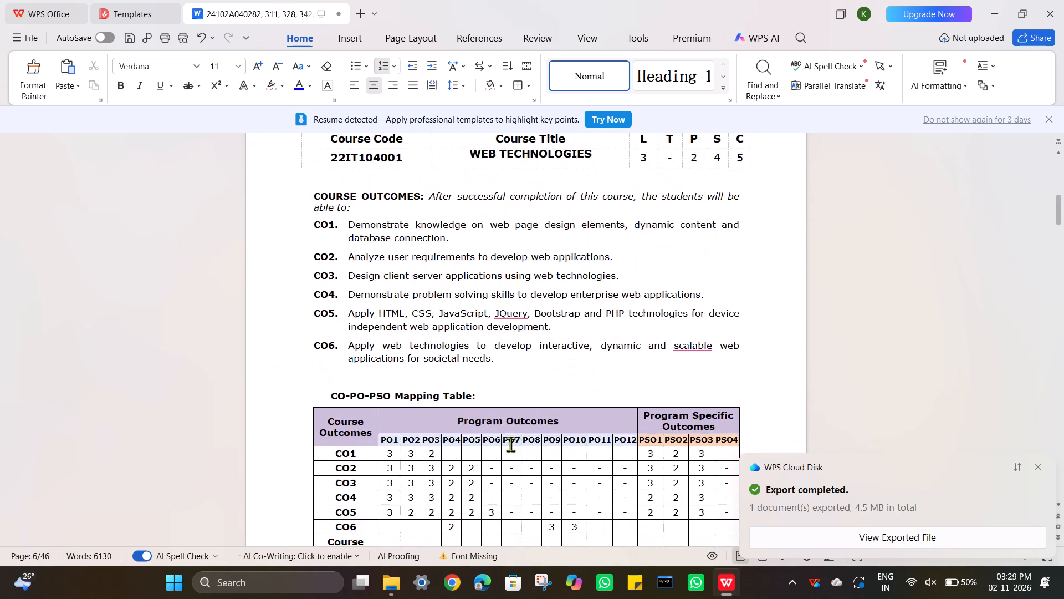
{"action": "scroll", "coordinate": [510, 444], "scroll_direction": "down", "scroll_amount": 3}
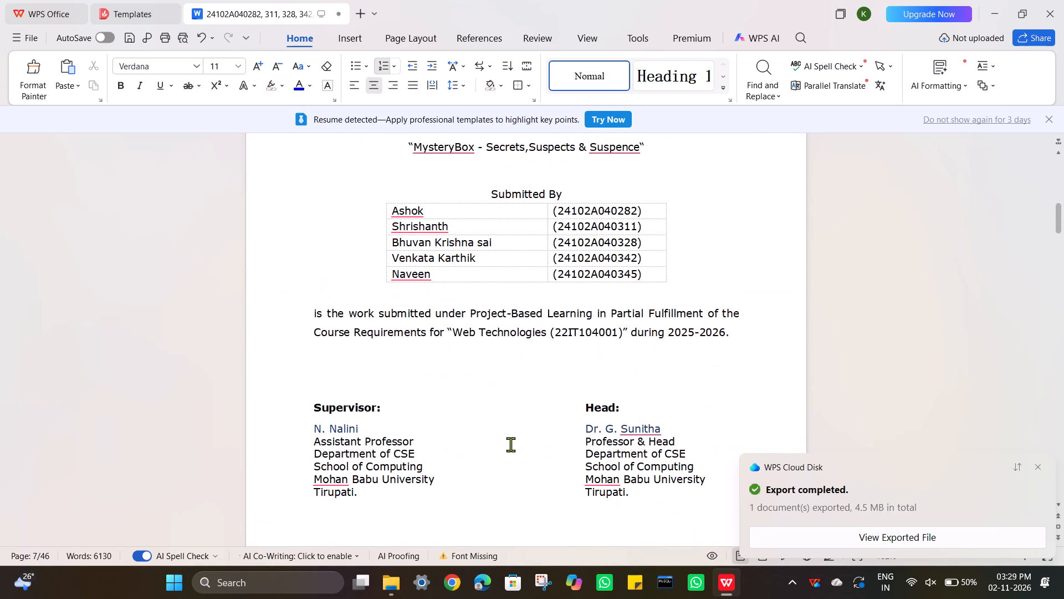
{"action": "scroll", "coordinate": [510, 444], "scroll_direction": "down", "scroll_amount": 1}
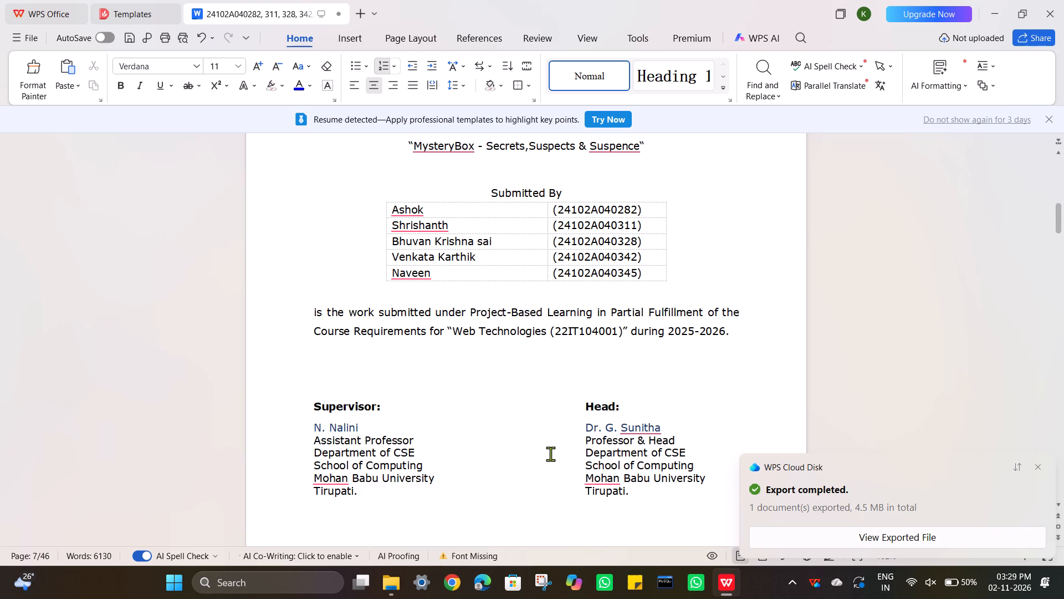
{"action": "scroll", "coordinate": [550, 454], "scroll_direction": "down", "scroll_amount": 1}
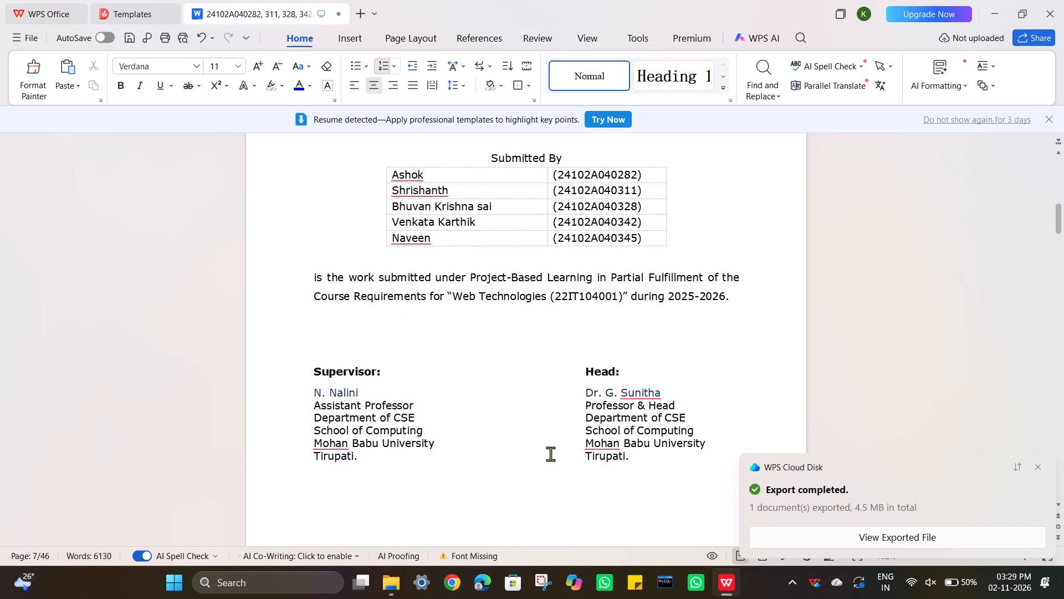
Compare the academic year on the cover page with the one in the certificate page's submission statement.
{"action": "scroll", "coordinate": [550, 454], "scroll_direction": "up", "scroll_amount": 9}
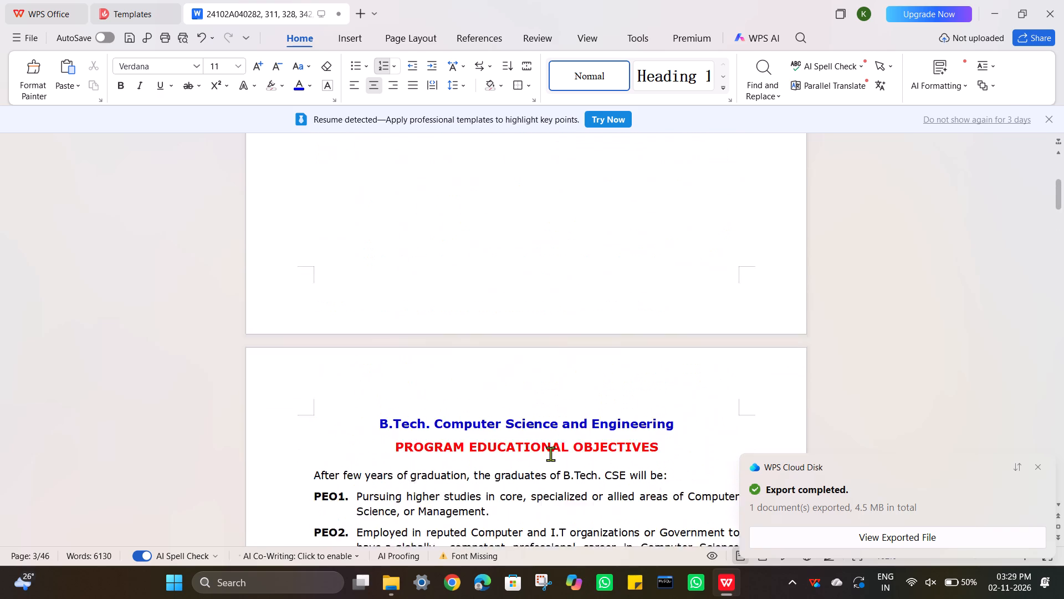
{"action": "scroll", "coordinate": [550, 454], "scroll_direction": "up", "scroll_amount": 4}
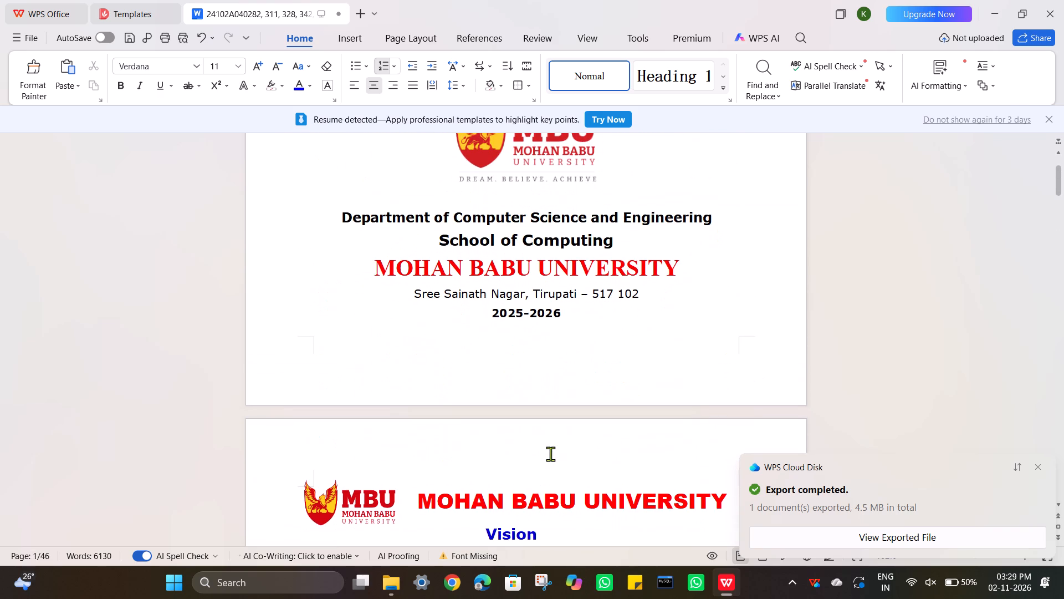
{"action": "left_click", "coordinate": [520, 314]}
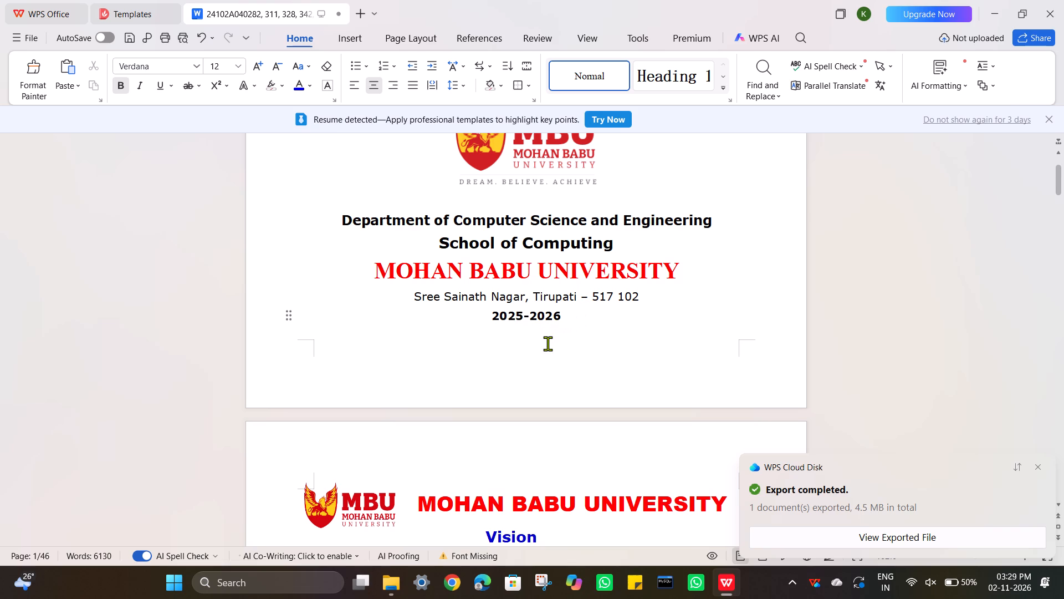
{"action": "scroll", "coordinate": [548, 343], "scroll_direction": "down", "scroll_amount": 4}
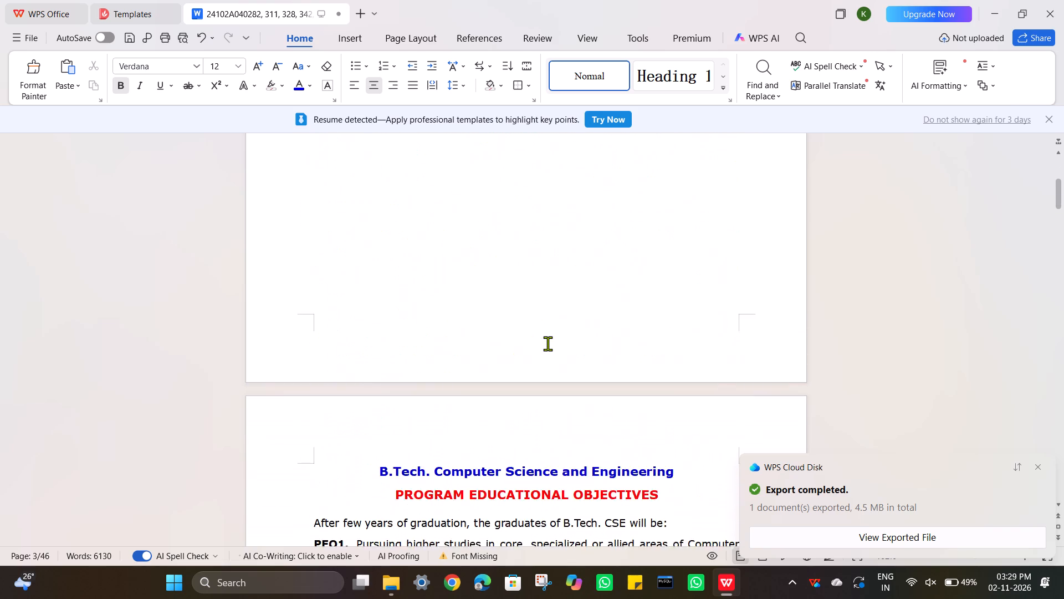
{"action": "scroll", "coordinate": [548, 343], "scroll_direction": "down", "scroll_amount": 5}
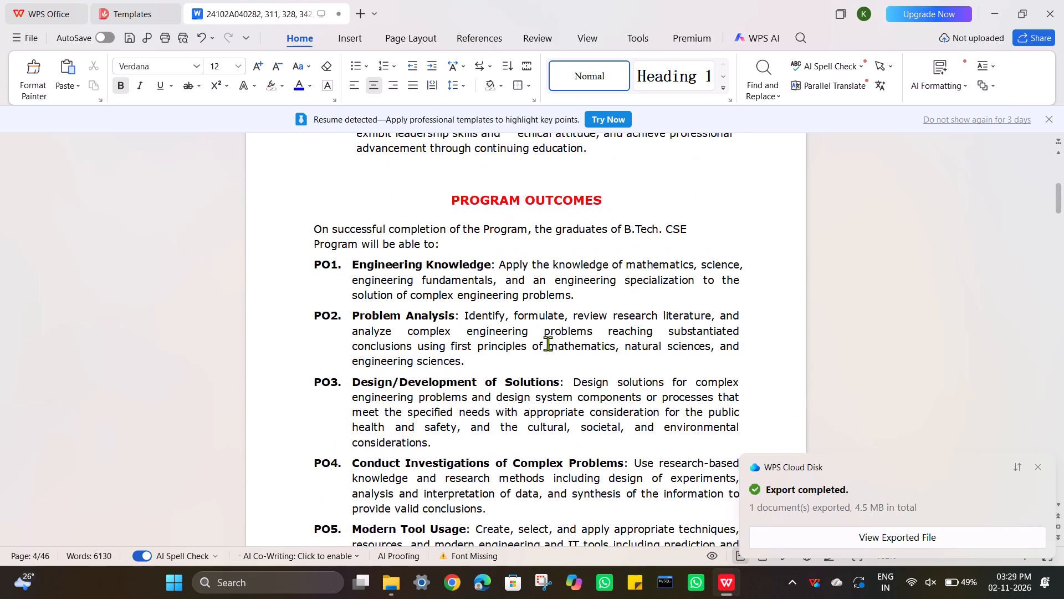
{"action": "scroll", "coordinate": [548, 343], "scroll_direction": "down", "scroll_amount": 5}
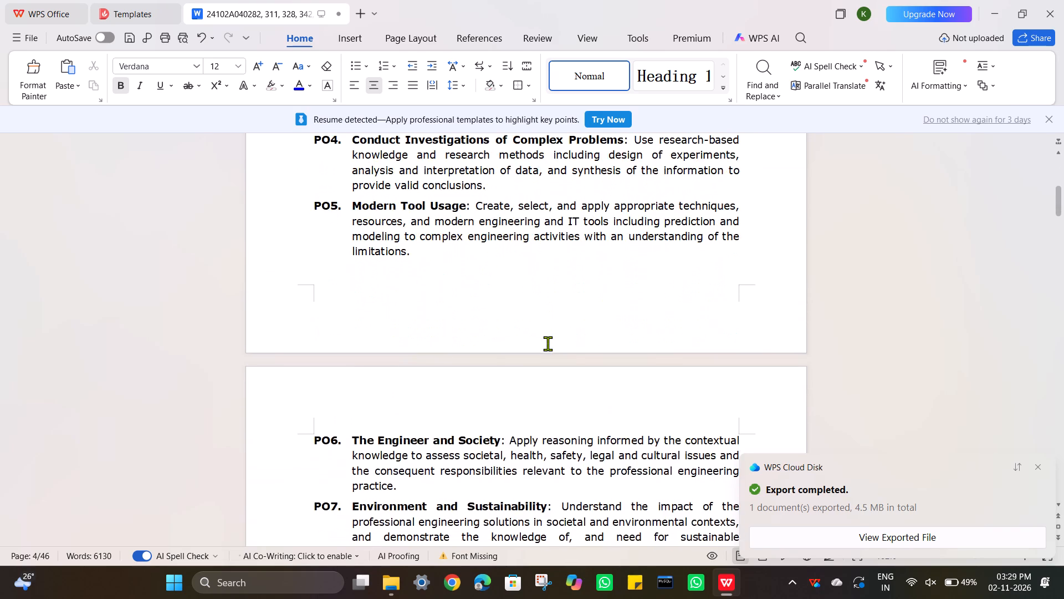
{"action": "scroll", "coordinate": [548, 343], "scroll_direction": "down", "scroll_amount": 5}
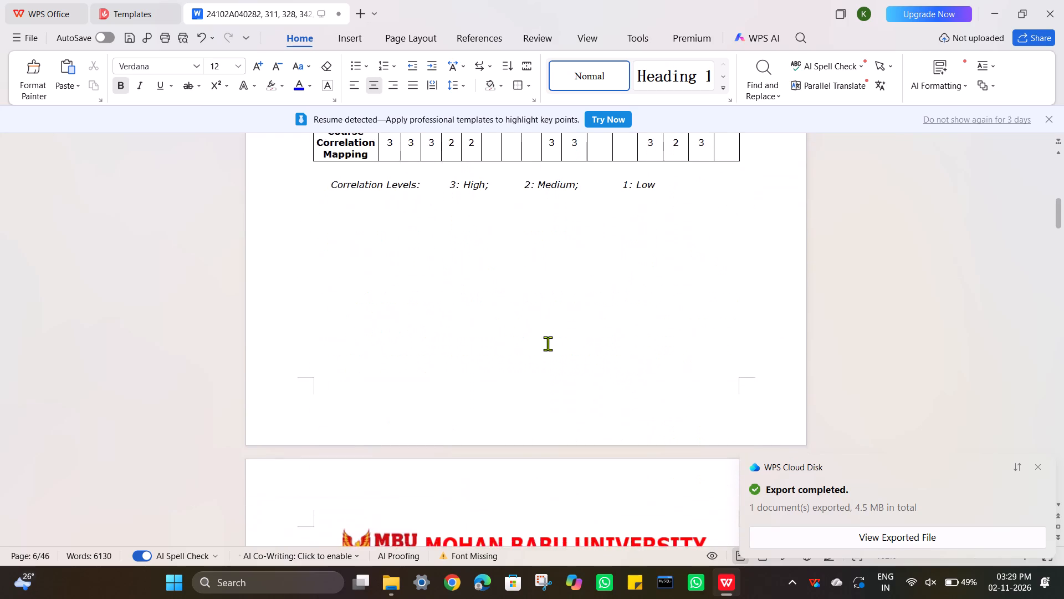
{"action": "scroll", "coordinate": [548, 343], "scroll_direction": "down", "scroll_amount": 3}
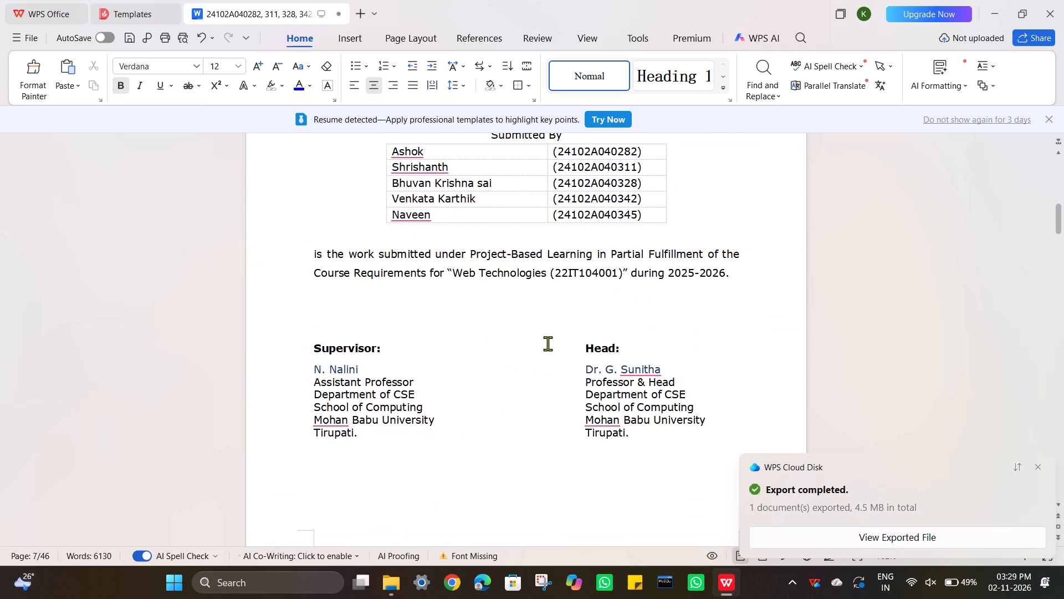
{"action": "scroll", "coordinate": [548, 343], "scroll_direction": "up", "scroll_amount": 1}
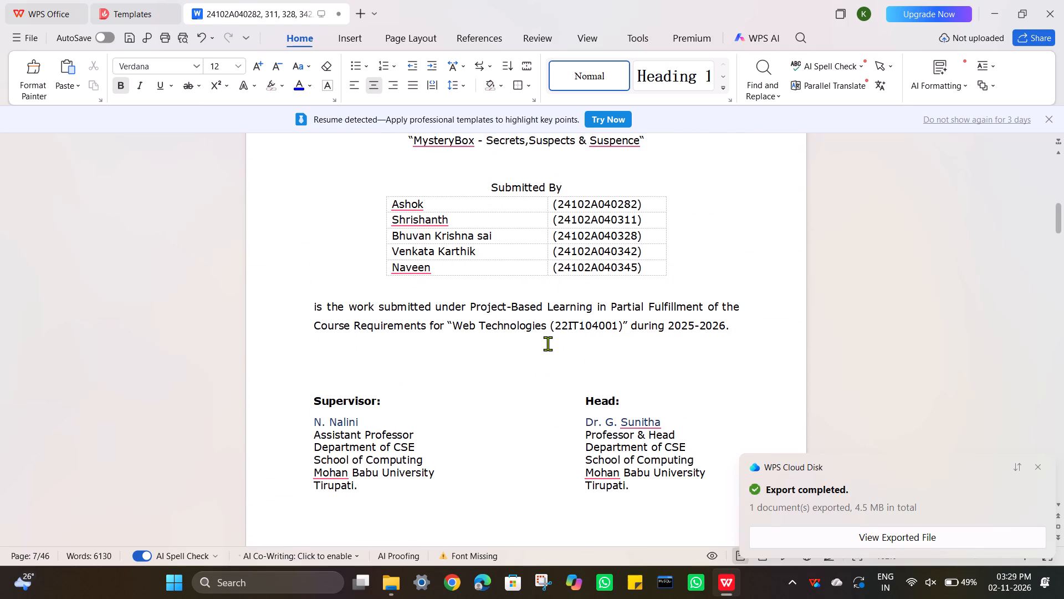
{"action": "left_click", "coordinate": [681, 333]}
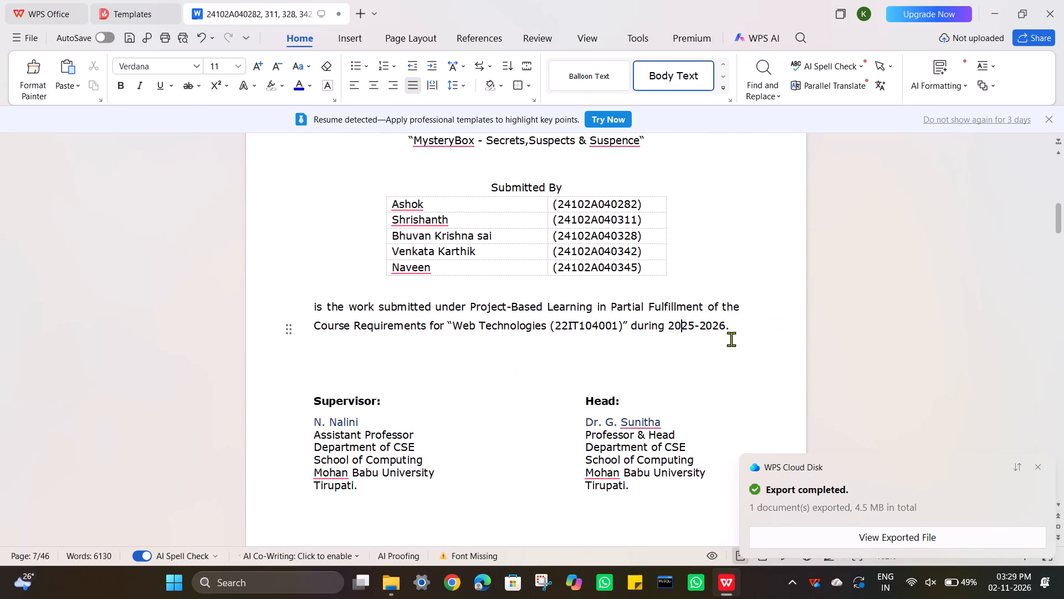
Review the certificate signatories, the Acknowledgements page with its officials' names, and the Table of Contents.
{"action": "scroll", "coordinate": [707, 351], "scroll_direction": "down", "scroll_amount": 2}
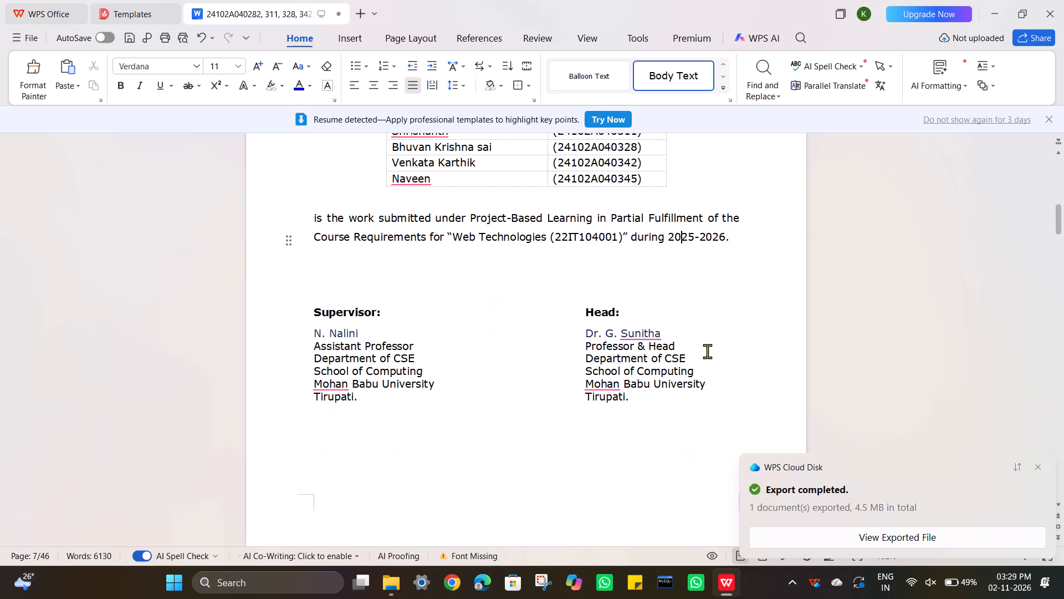
{"action": "scroll", "coordinate": [707, 351], "scroll_direction": "down", "scroll_amount": 3}
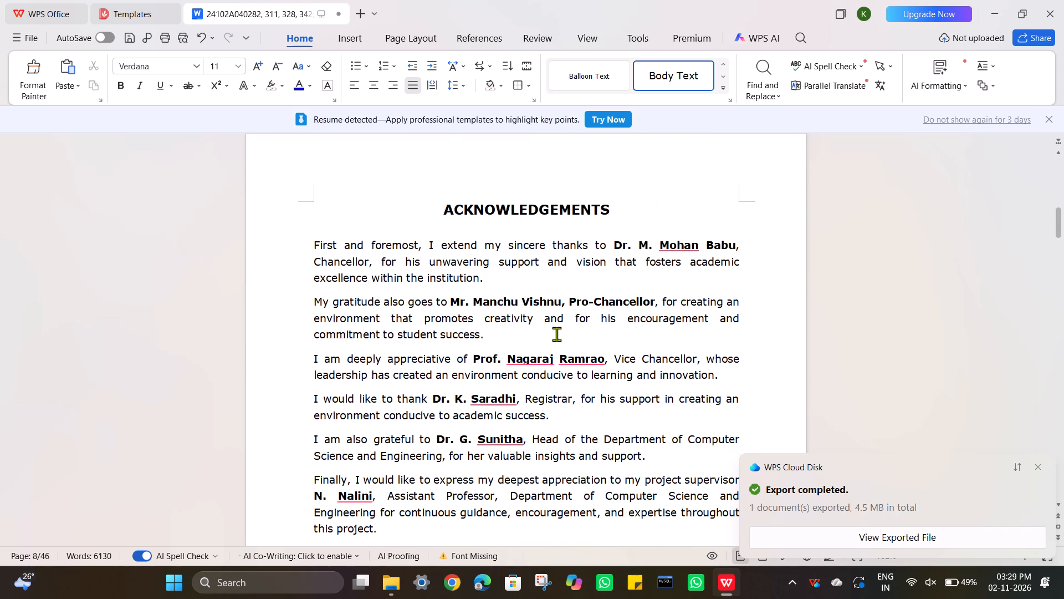
{"action": "left_click", "coordinate": [562, 353]}
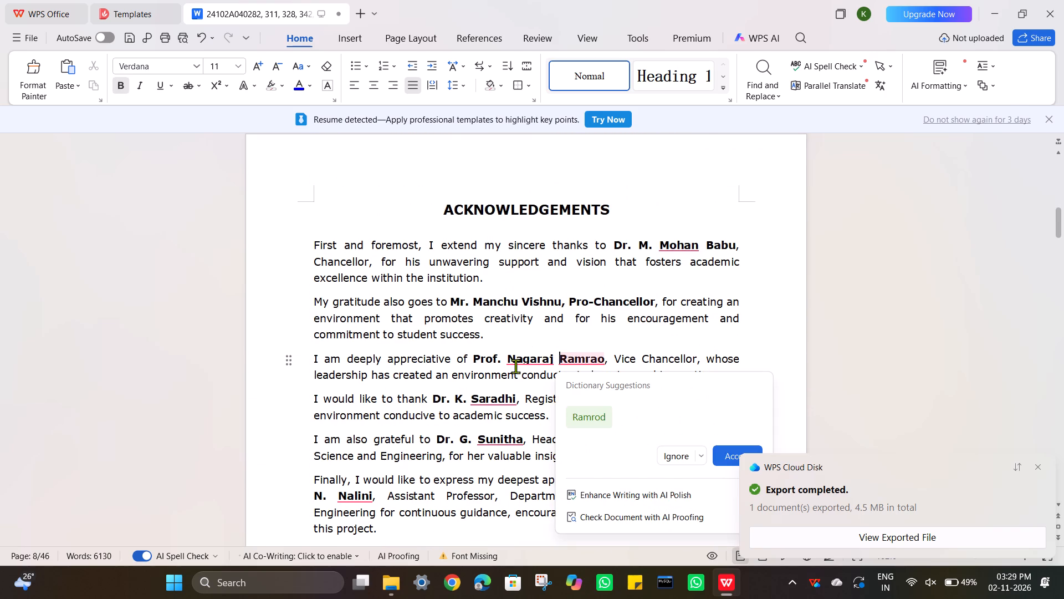
{"action": "left_click", "coordinate": [515, 366]}
{"action": "left_click", "coordinate": [541, 337]}
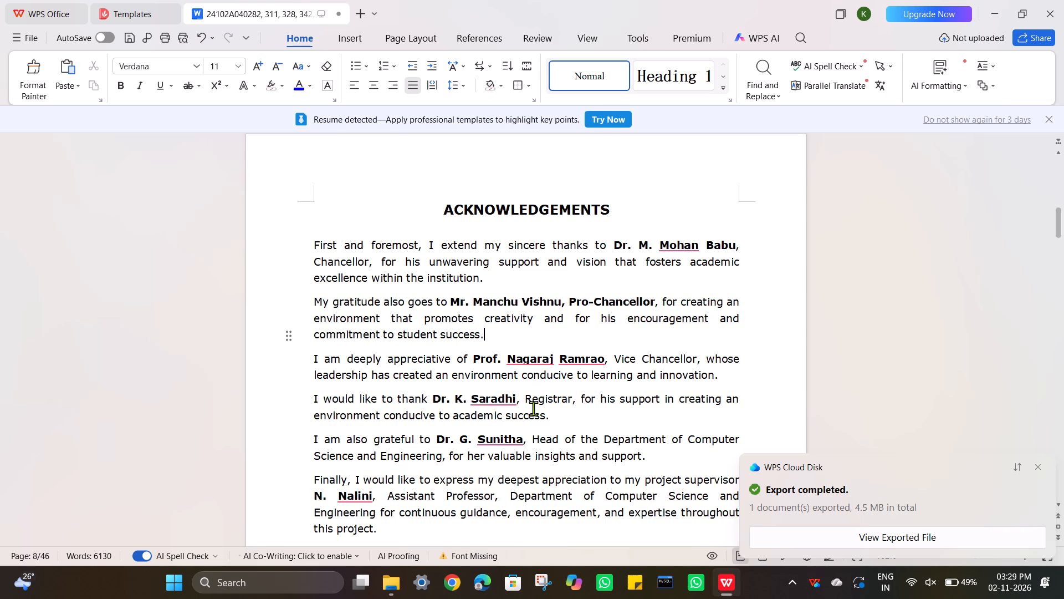
{"action": "scroll", "coordinate": [533, 408], "scroll_direction": "down", "scroll_amount": 4}
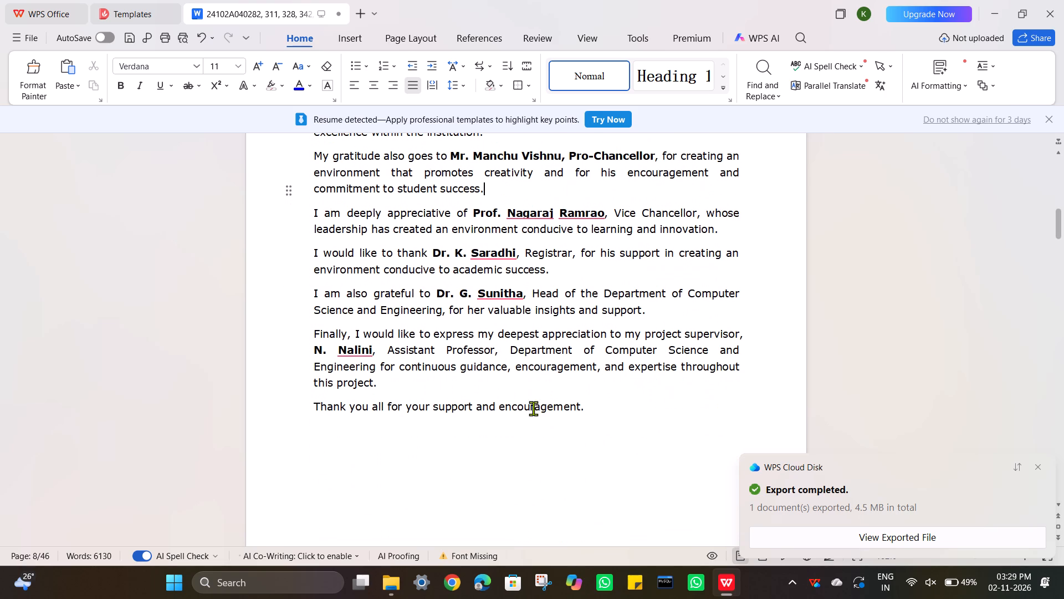
{"action": "scroll", "coordinate": [533, 408], "scroll_direction": "down", "scroll_amount": 3}
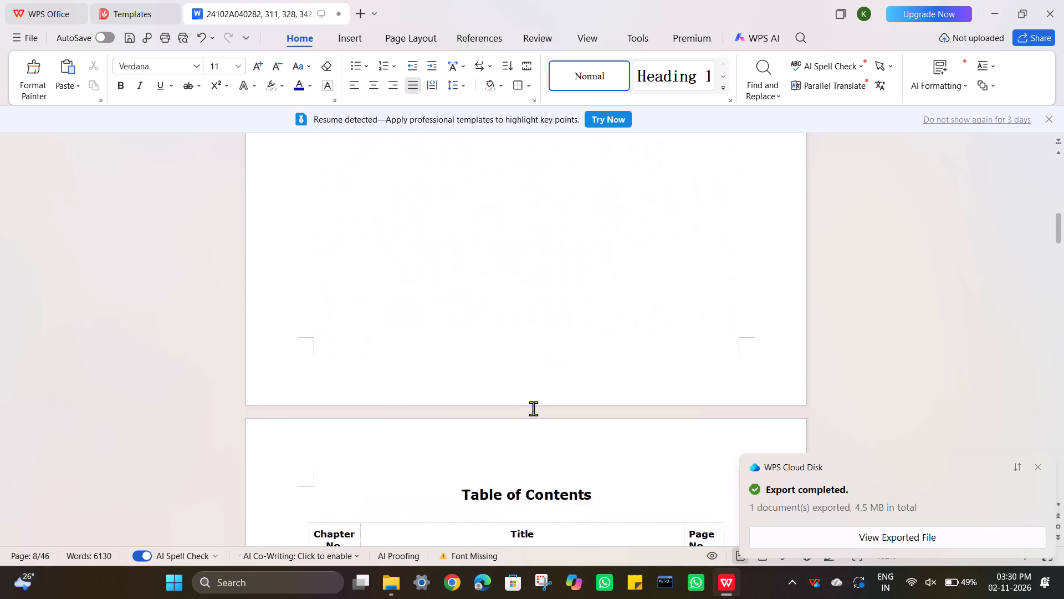
{"action": "scroll", "coordinate": [533, 408], "scroll_direction": "down", "scroll_amount": 3}
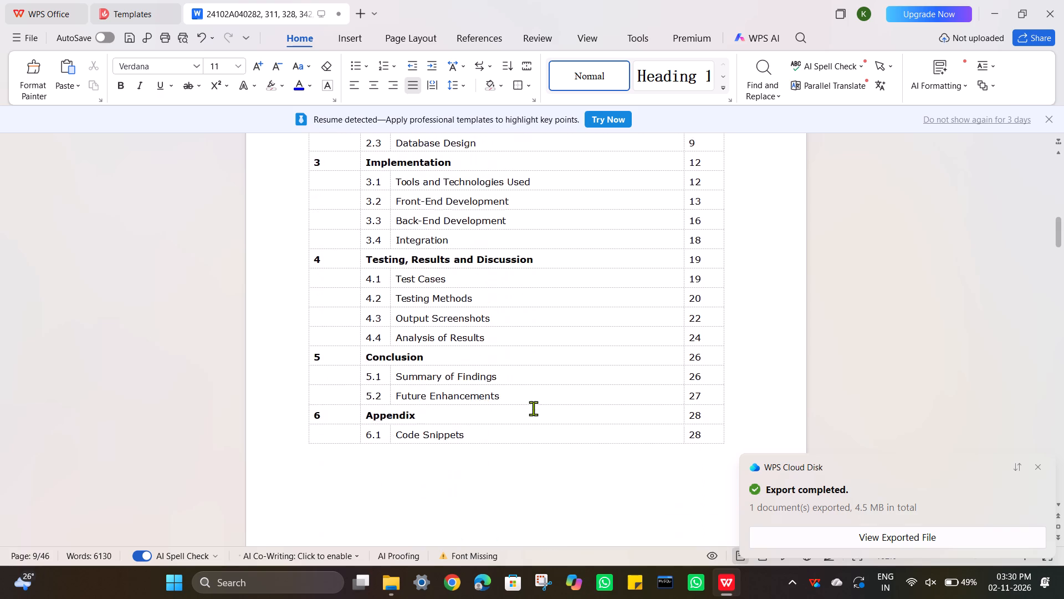
Review the end of the Table of Contents, the Abstract, and the Introduction's objectives and scope.
{"action": "scroll", "coordinate": [533, 408], "scroll_direction": "down", "scroll_amount": 2}
{"action": "scroll", "coordinate": [533, 408], "scroll_direction": "up", "scroll_amount": 1}
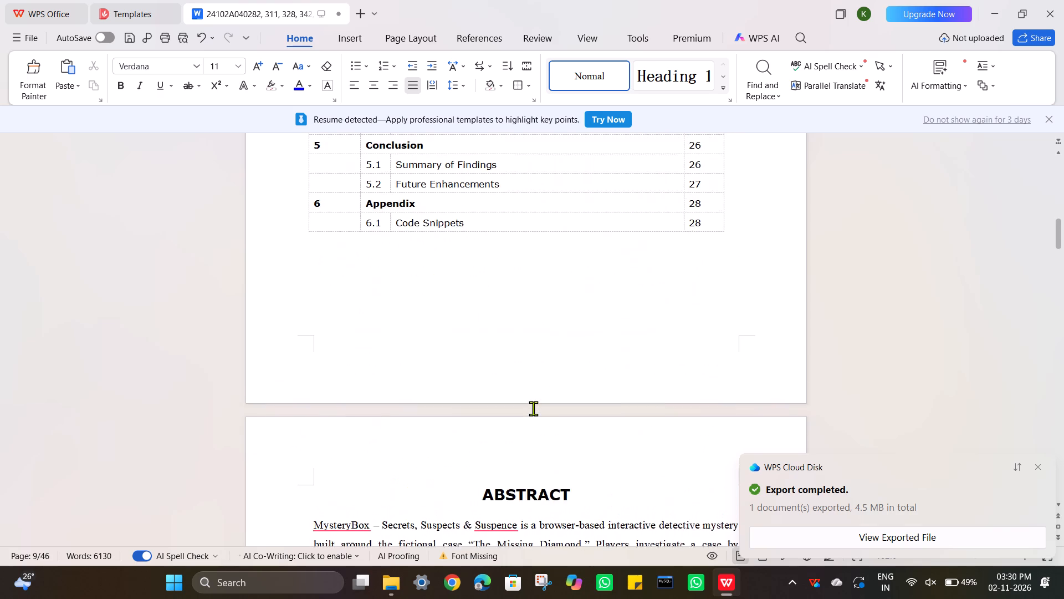
{"action": "scroll", "coordinate": [533, 408], "scroll_direction": "down", "scroll_amount": 4}
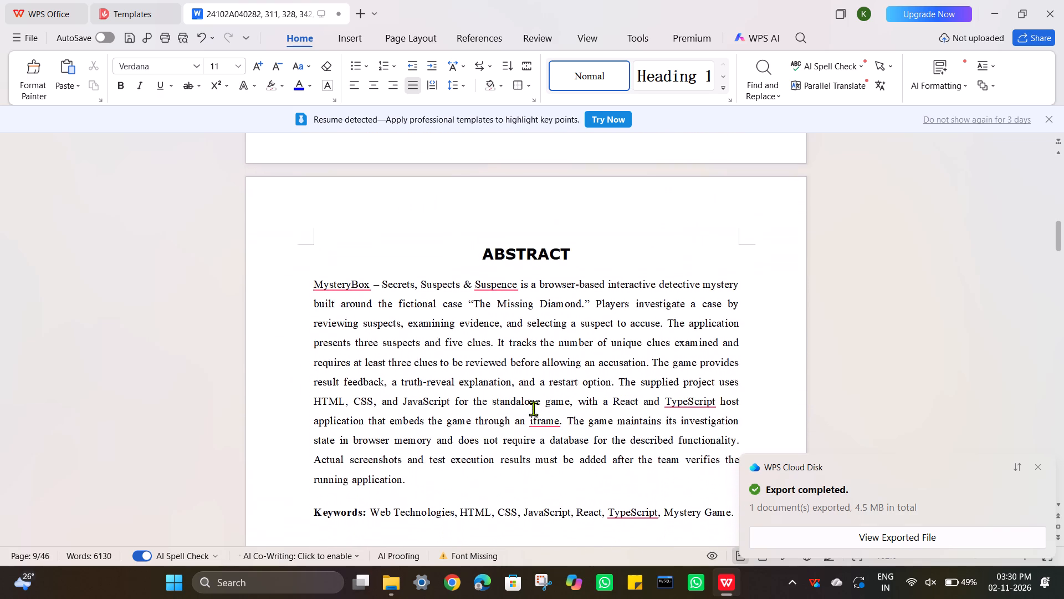
{"action": "scroll", "coordinate": [533, 408], "scroll_direction": "down", "scroll_amount": 4}
{"action": "scroll", "coordinate": [533, 408], "scroll_direction": "up", "scroll_amount": 1}
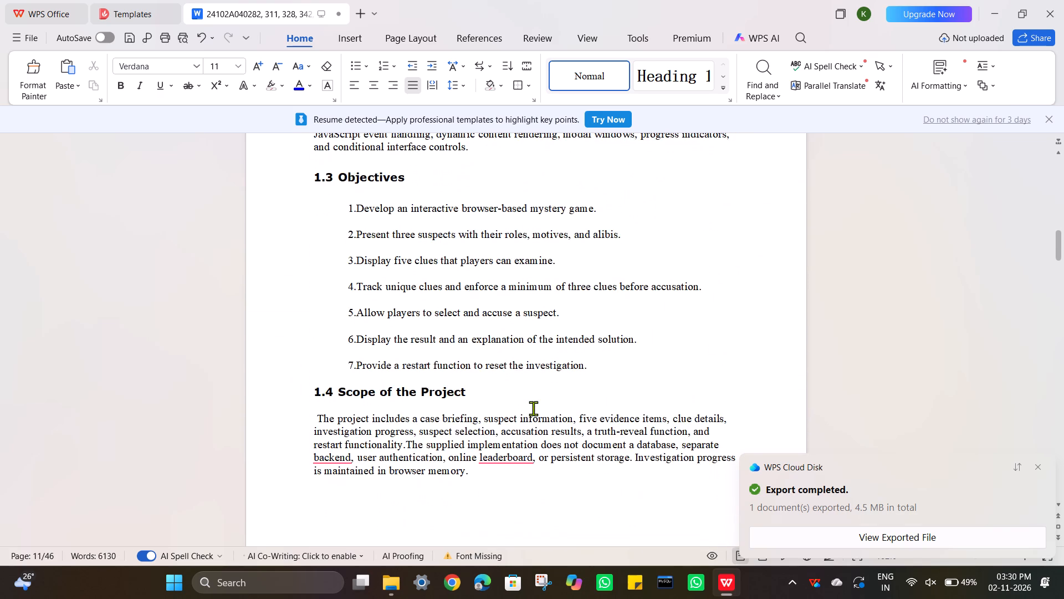
{"action": "scroll", "coordinate": [533, 408], "scroll_direction": "up", "scroll_amount": 1}
{"action": "scroll", "coordinate": [533, 408], "scroll_direction": "down", "scroll_amount": 3}
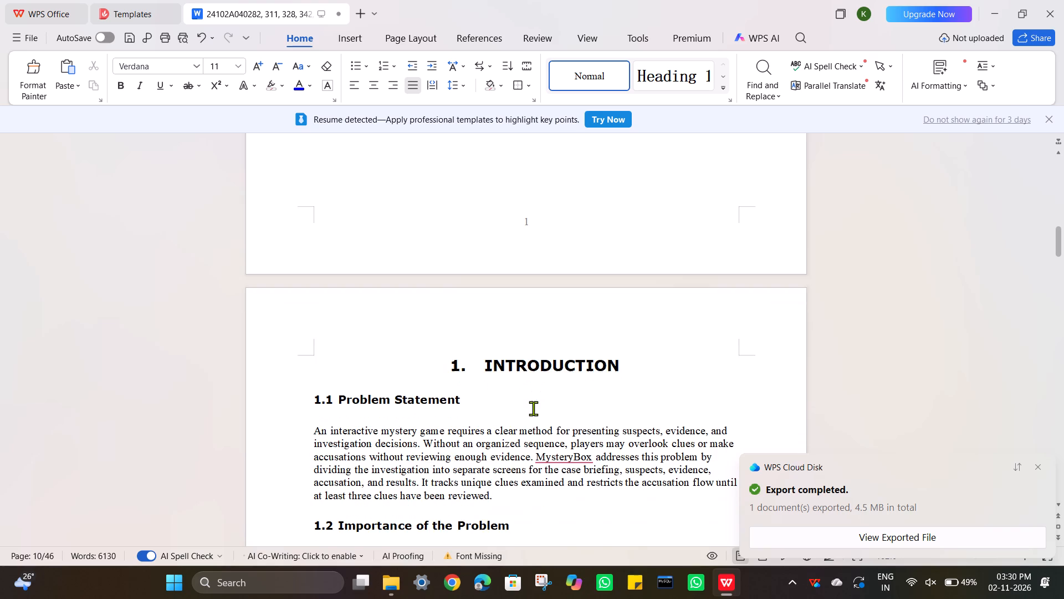
Justify the paragraph under 1.1 Problem Statement in the Introduction.
{"action": "scroll", "coordinate": [533, 408], "scroll_direction": "down", "scroll_amount": 2}
{"action": "left_click", "coordinate": [399, 409]}
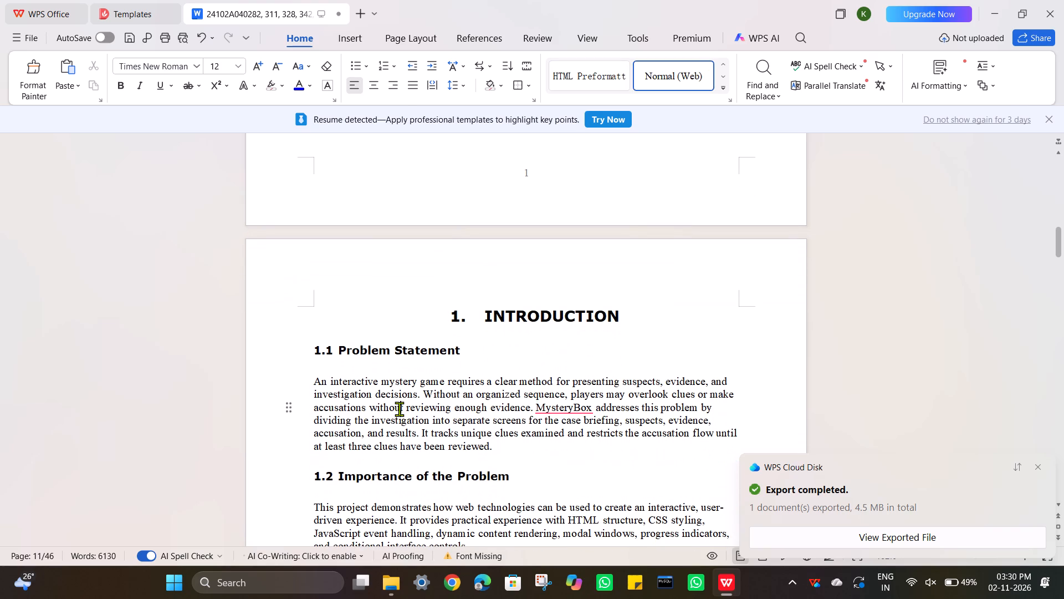
{"action": "left_click", "coordinate": [315, 377]}
{"action": "left_click_drag", "start_coordinate": [315, 377], "coordinate": [534, 439]}
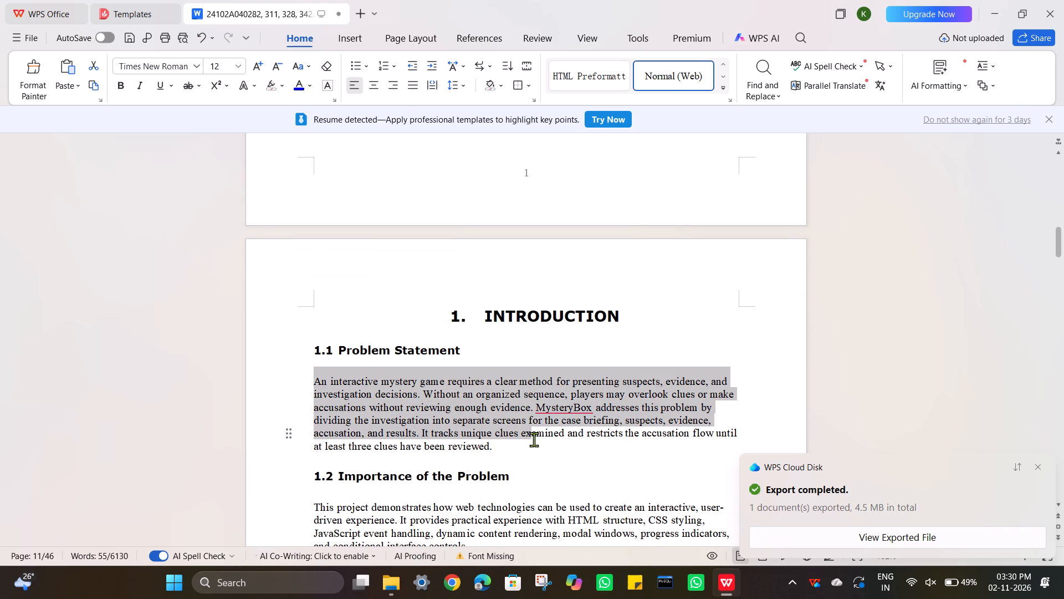
{"action": "left_click_drag", "start_coordinate": [534, 439], "coordinate": [534, 443]}
{"action": "left_click", "coordinate": [409, 81]}
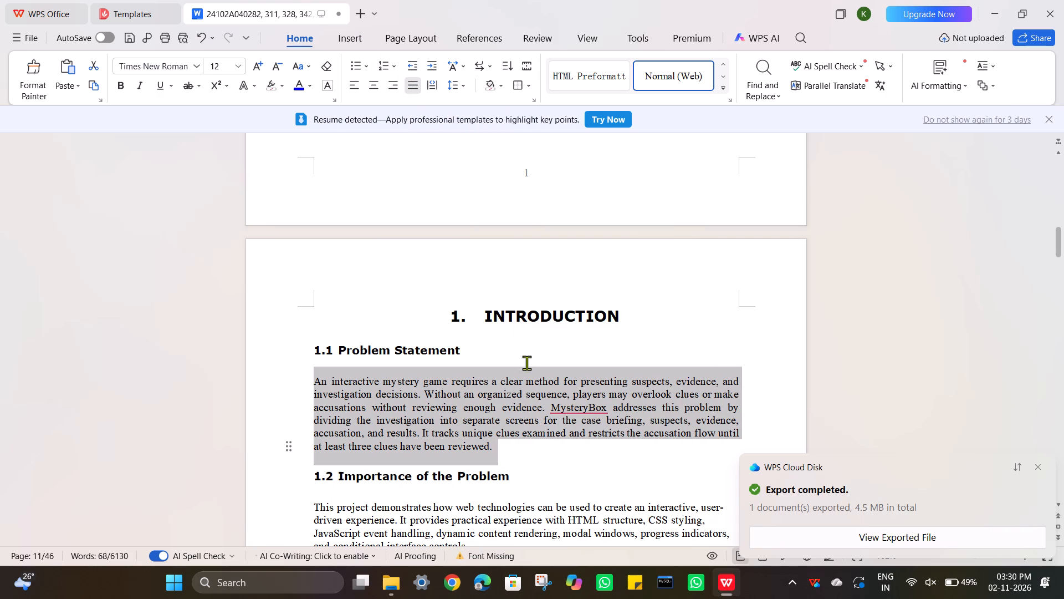
{"action": "left_click", "coordinate": [539, 383]}
Check the text formatting of sections 1.2 Importance of the Problem, 1.3 Objectives and 1.4 Scope of the Project.
{"action": "scroll", "coordinate": [539, 383], "scroll_direction": "down", "scroll_amount": 3}
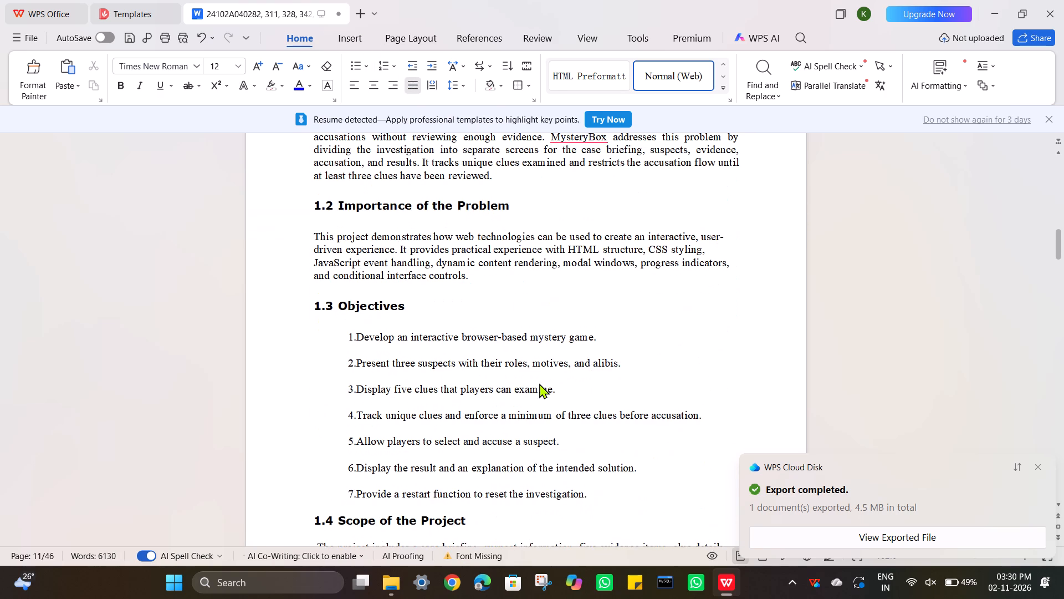
{"action": "scroll", "coordinate": [539, 383], "scroll_direction": "down", "scroll_amount": 5}
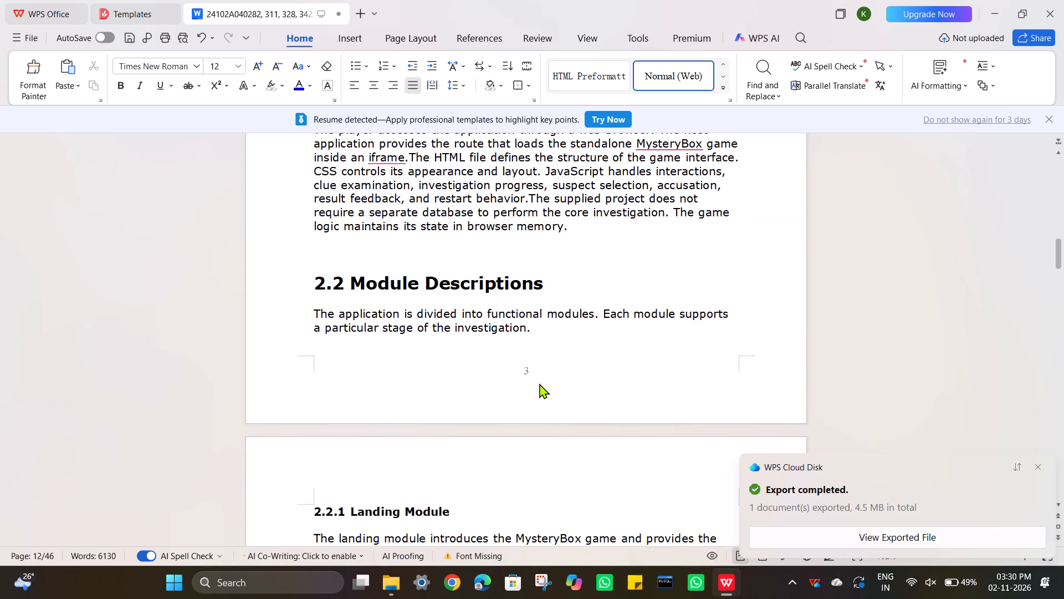
{"action": "scroll", "coordinate": [539, 383], "scroll_direction": "up", "scroll_amount": 5}
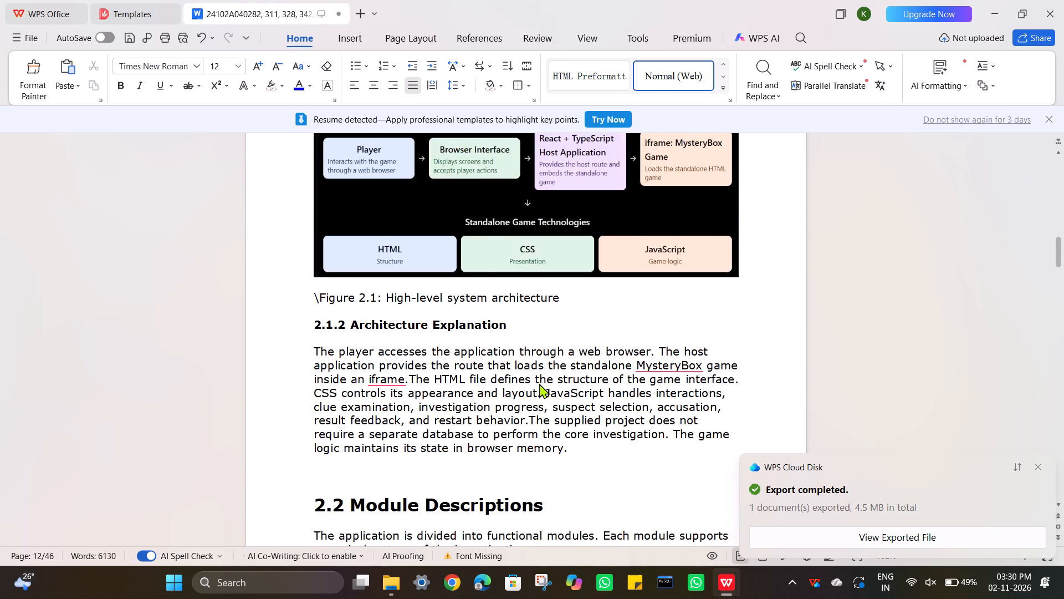
{"action": "scroll", "coordinate": [539, 383], "scroll_direction": "up", "scroll_amount": 3}
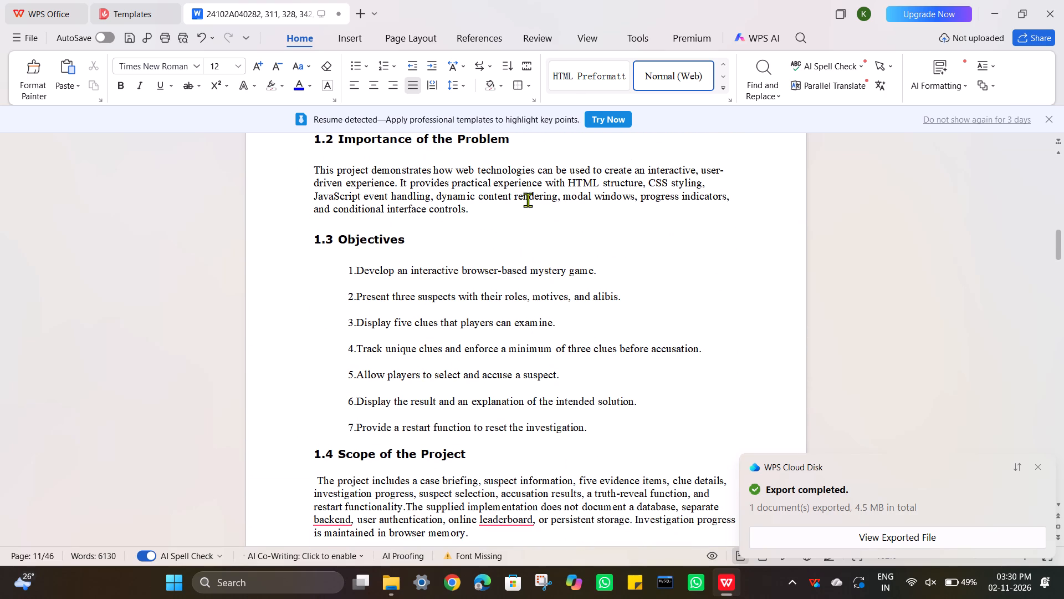
{"action": "left_click", "coordinate": [531, 189]}
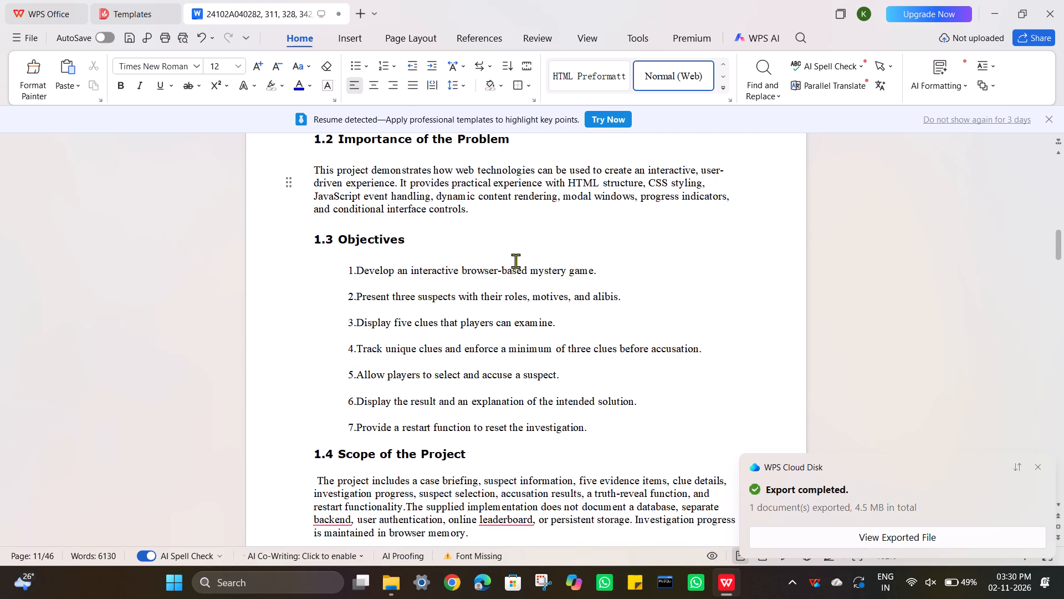
{"action": "left_click", "coordinate": [514, 282]}
{"action": "scroll", "coordinate": [514, 282], "scroll_direction": "down", "scroll_amount": 2}
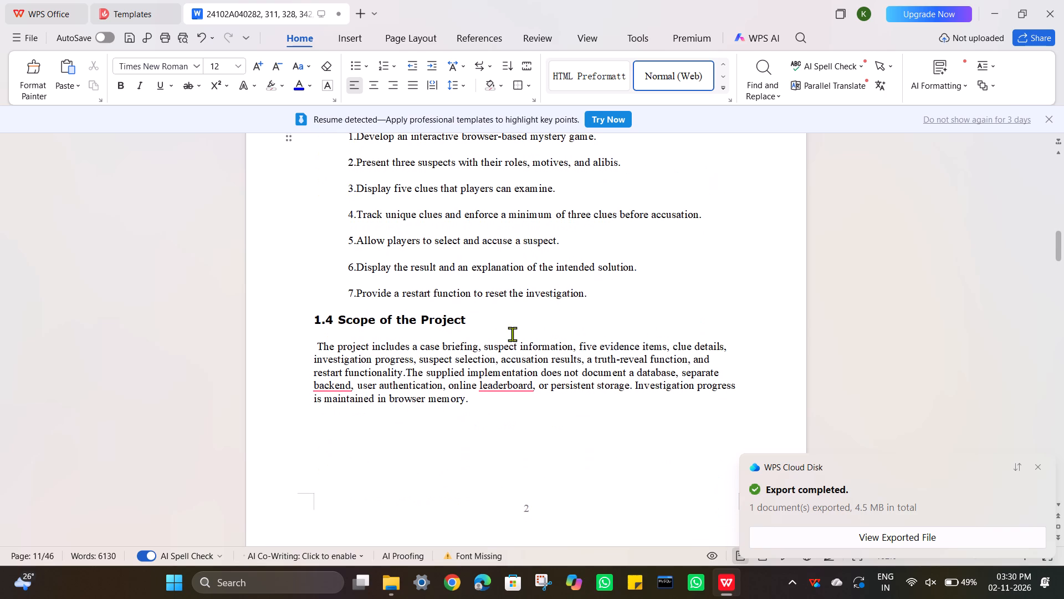
{"action": "left_click", "coordinate": [511, 358]}
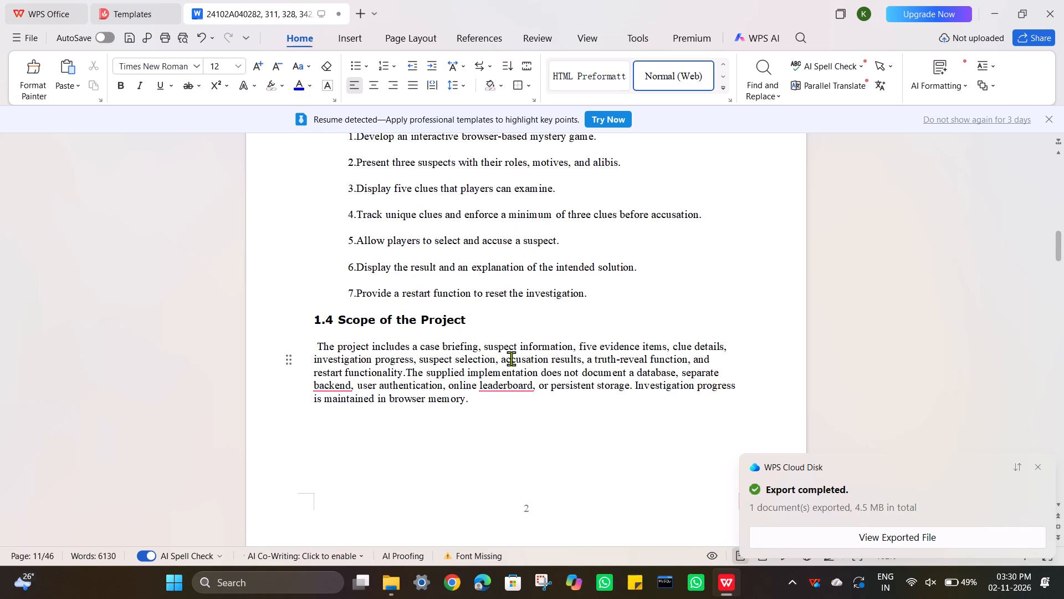
{"action": "left_click", "coordinate": [511, 358]}
Review the System Design chapter from 2.1 System Architecture and its diagram through module descriptions 2.2.1 to 2.2.5.
{"action": "scroll", "coordinate": [511, 358], "scroll_direction": "down", "scroll_amount": 4}
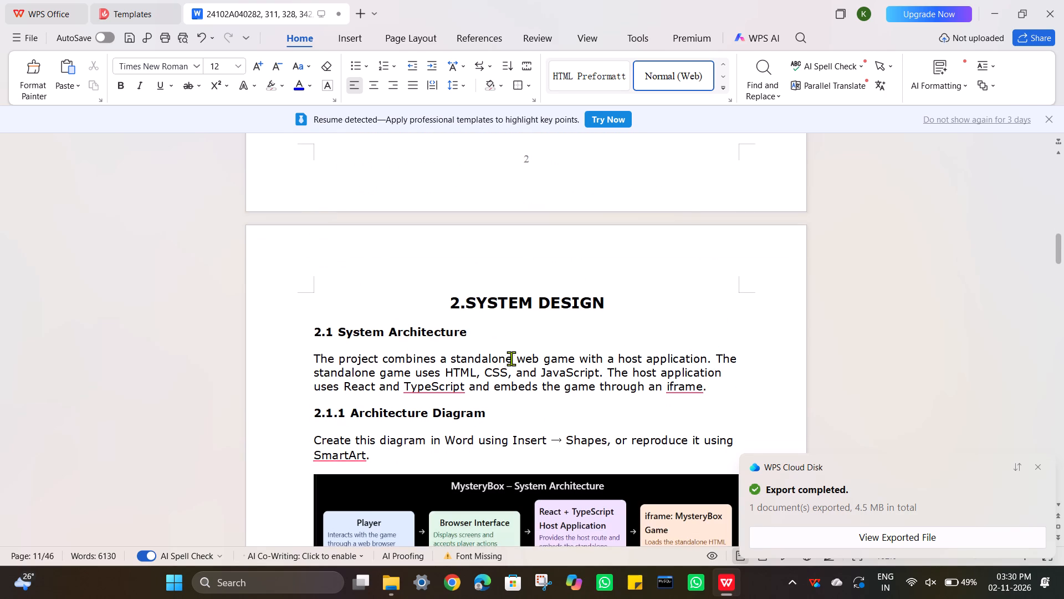
{"action": "left_click", "coordinate": [508, 363]}
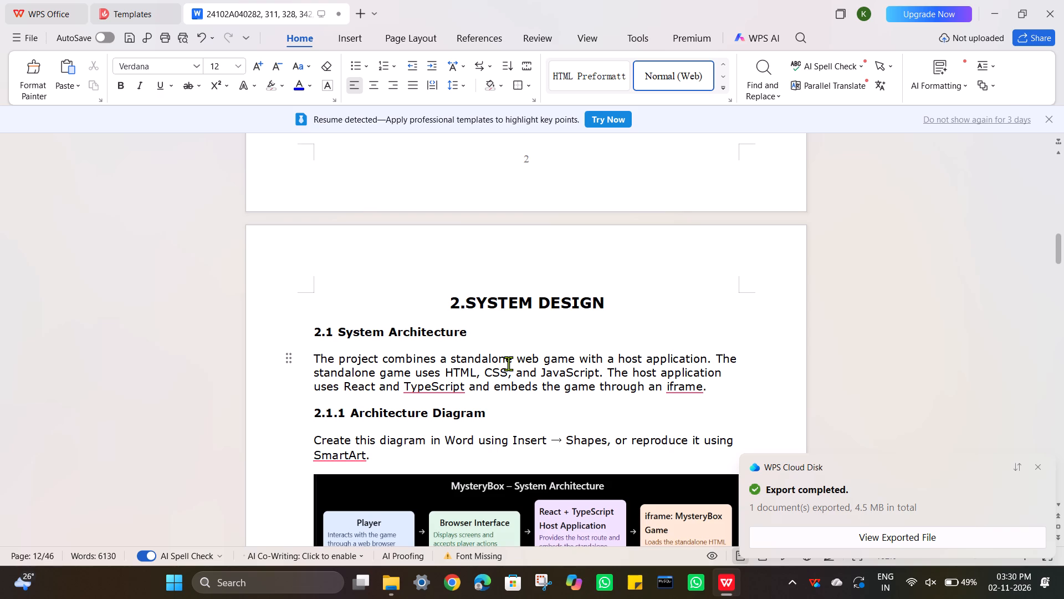
{"action": "scroll", "coordinate": [508, 363], "scroll_direction": "down", "scroll_amount": 4}
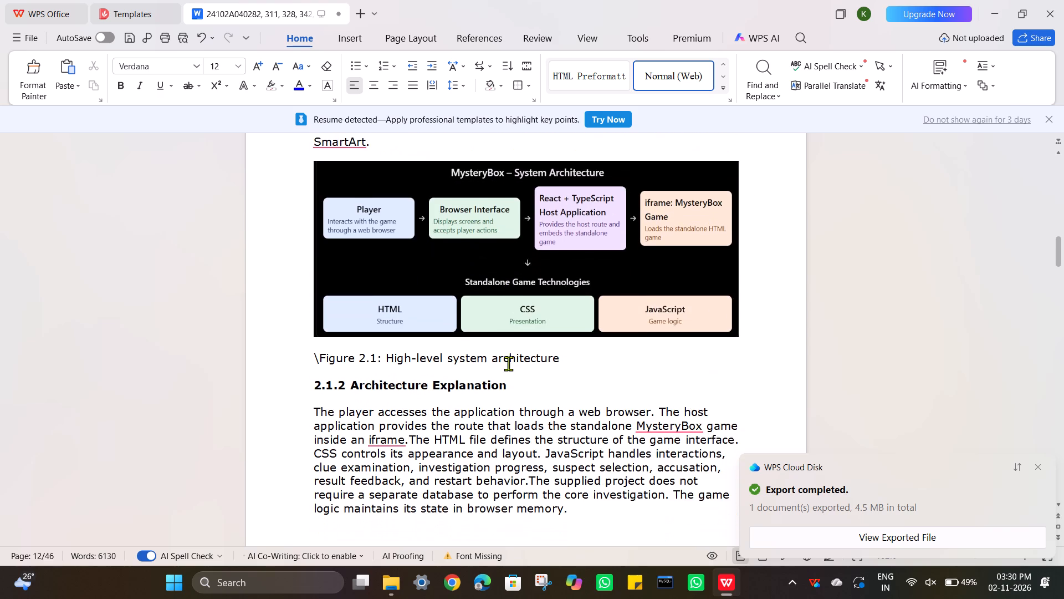
{"action": "scroll", "coordinate": [508, 363], "scroll_direction": "down", "scroll_amount": 1}
{"action": "left_click", "coordinate": [505, 388]}
{"action": "scroll", "coordinate": [505, 388], "scroll_direction": "down", "scroll_amount": 1}
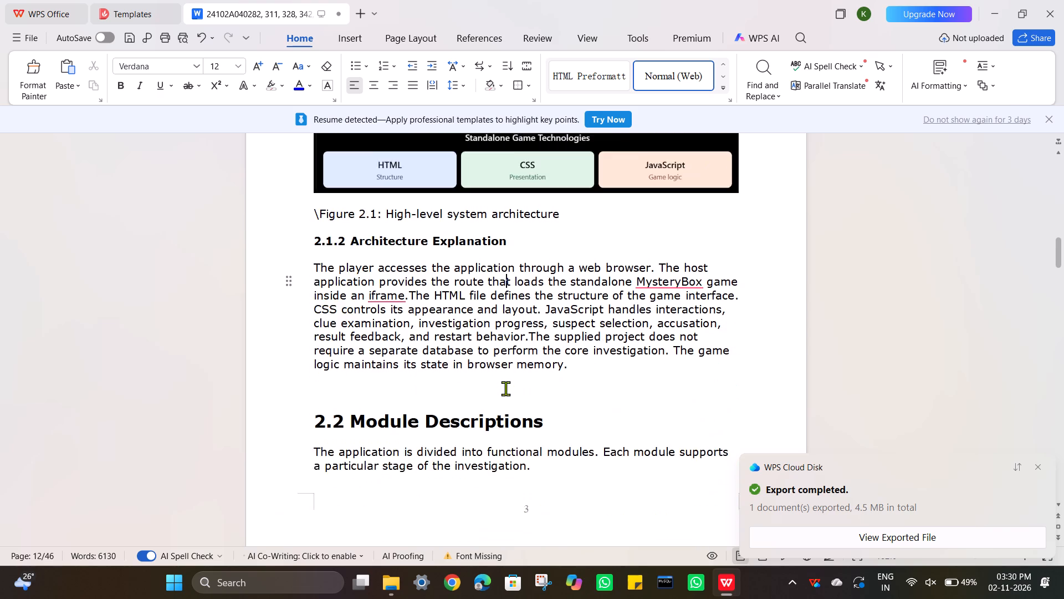
{"action": "scroll", "coordinate": [505, 388], "scroll_direction": "down", "scroll_amount": 5}
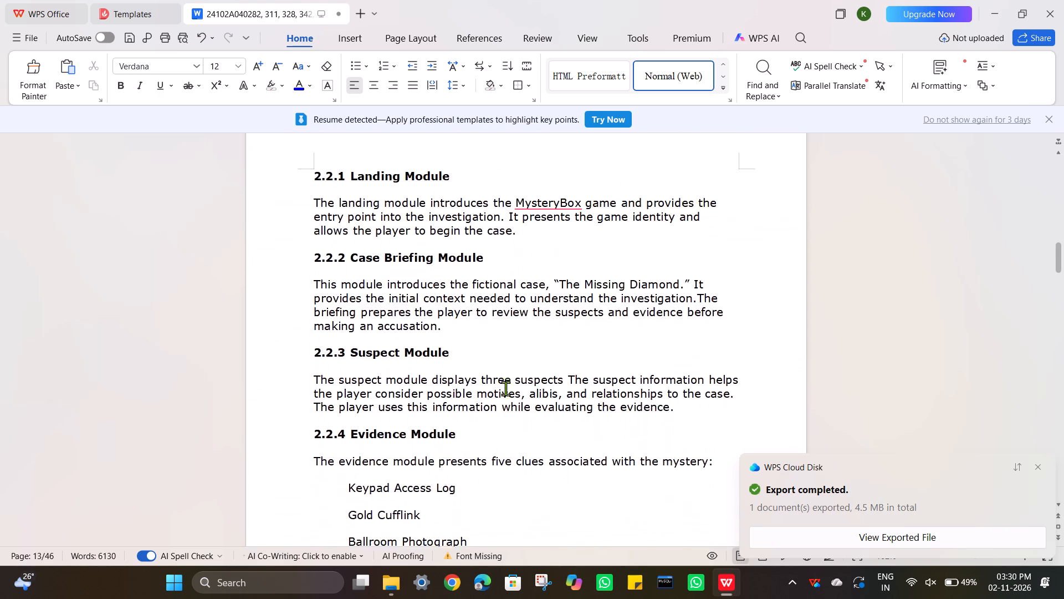
{"action": "scroll", "coordinate": [505, 388], "scroll_direction": "down", "scroll_amount": 3}
Review the pages from 2.2.6 Accusation Module through Data Design and Implementation to the Testing, Results and Discussion chapter.
{"action": "right_click", "coordinate": [505, 388]}
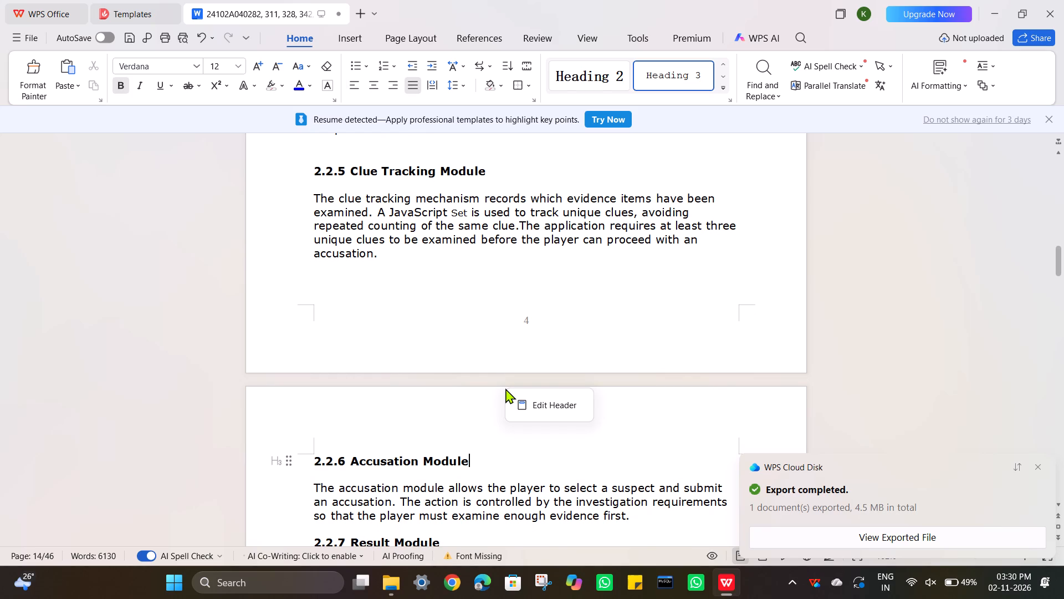
{"action": "scroll", "coordinate": [505, 388], "scroll_direction": "down", "scroll_amount": 4}
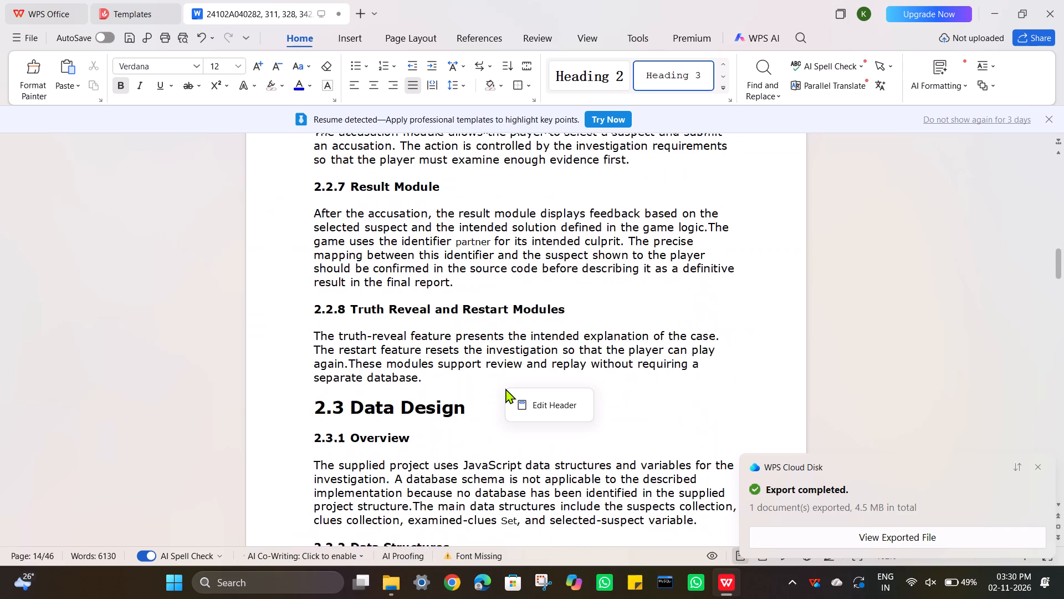
{"action": "scroll", "coordinate": [505, 388], "scroll_direction": "down", "scroll_amount": 5}
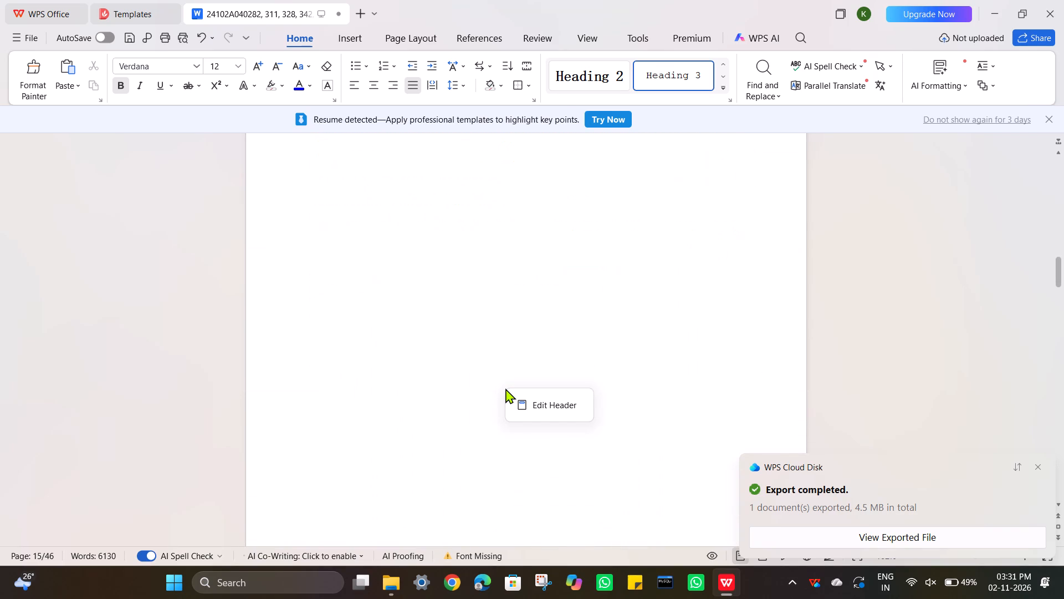
{"action": "scroll", "coordinate": [505, 388], "scroll_direction": "down", "scroll_amount": 5}
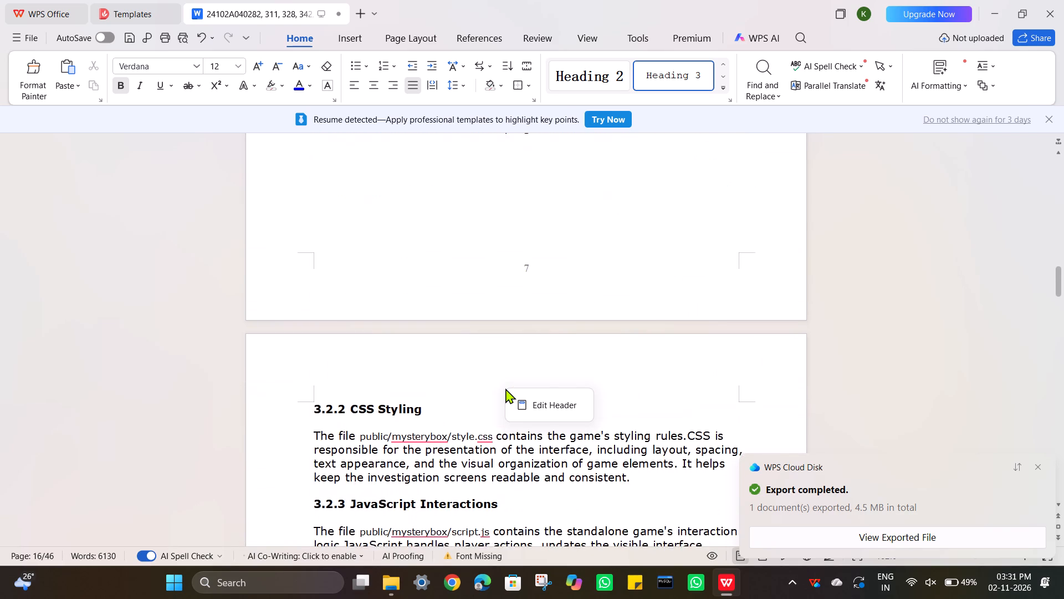
{"action": "scroll", "coordinate": [505, 388], "scroll_direction": "down", "scroll_amount": 5}
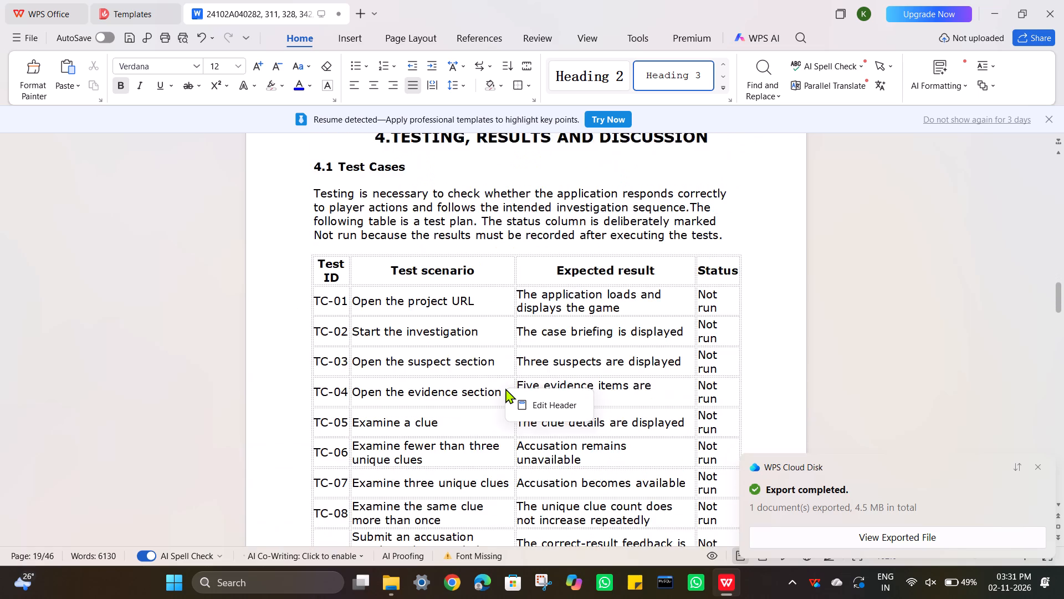
Apply all borders to the whole test case table in section 4.1.
{"action": "scroll", "coordinate": [505, 388], "scroll_direction": "down", "scroll_amount": 1}
{"action": "scroll", "coordinate": [505, 388], "scroll_direction": "up", "scroll_amount": 2}
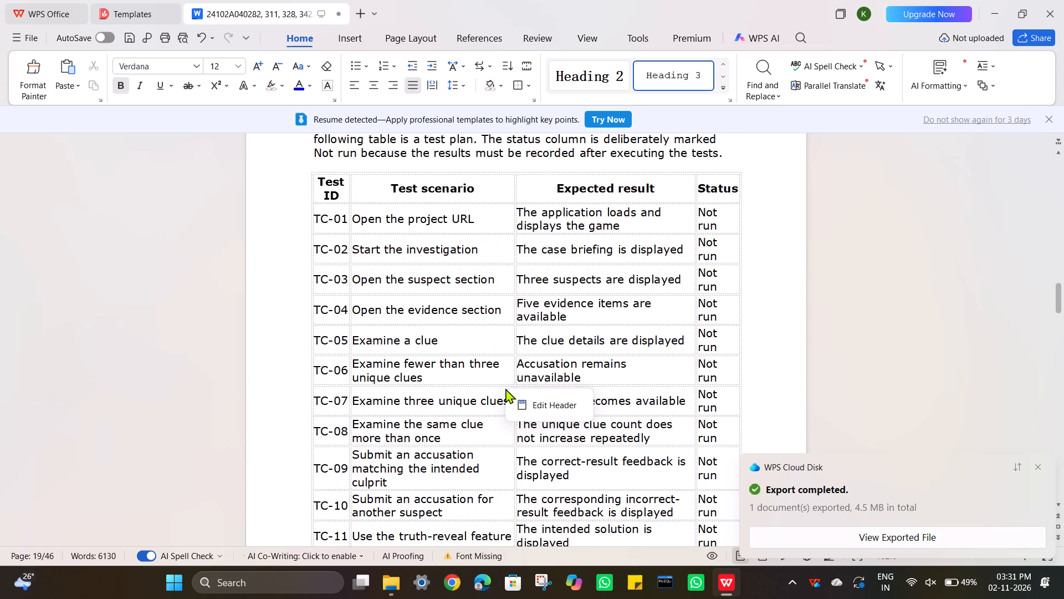
{"action": "scroll", "coordinate": [505, 388], "scroll_direction": "up", "scroll_amount": 1}
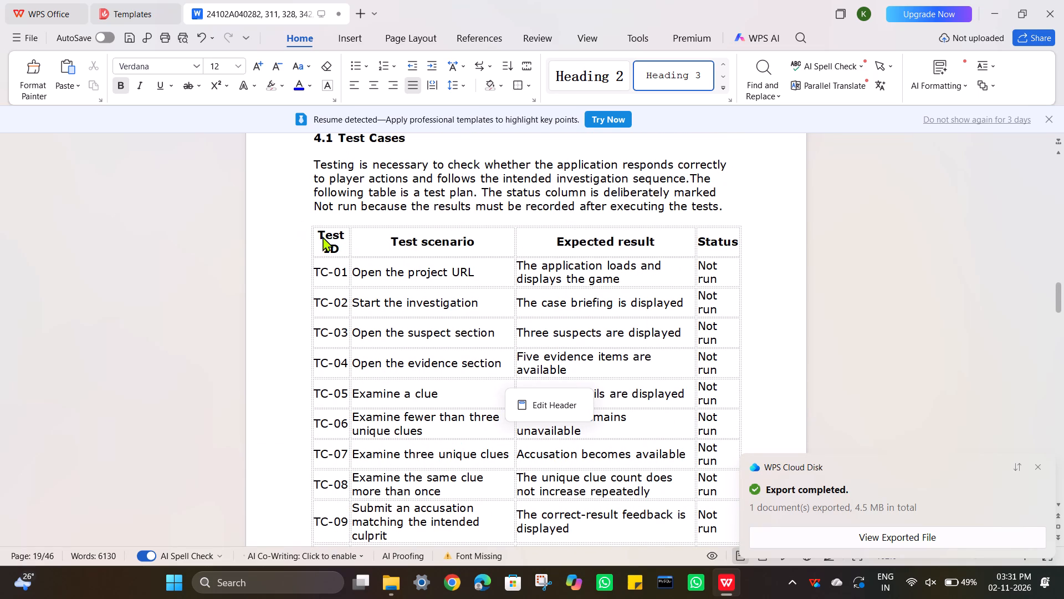
{"action": "left_click", "coordinate": [323, 236]}
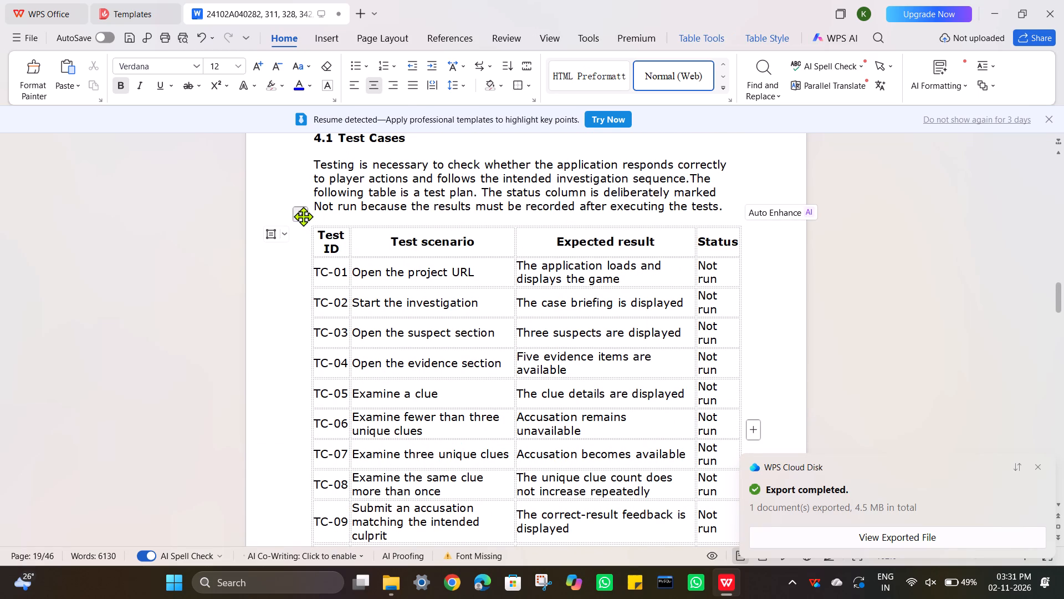
{"action": "double_click", "coordinate": [303, 216]}
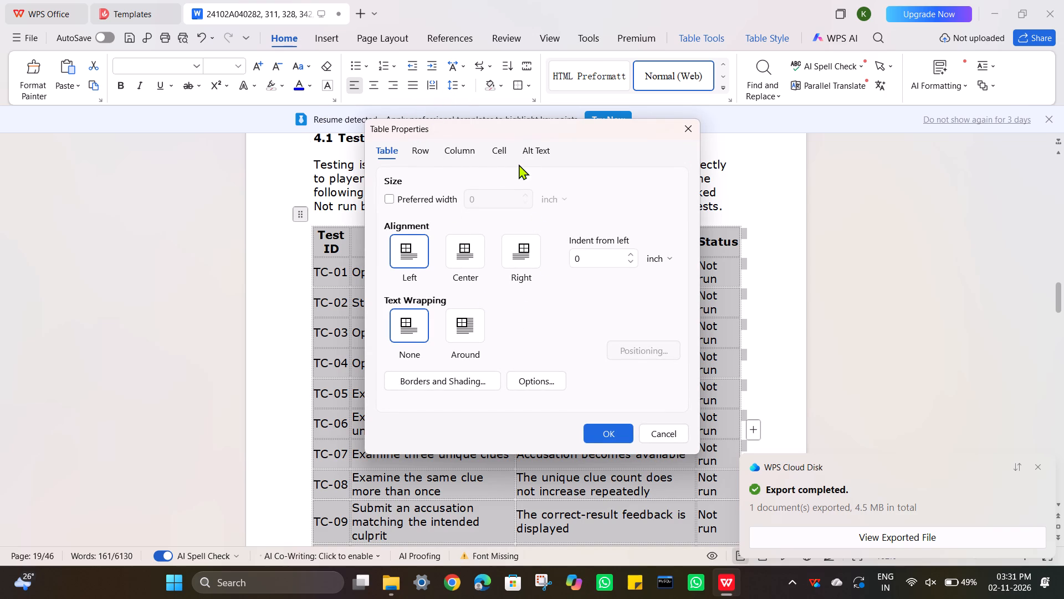
{"action": "left_click", "coordinate": [692, 134]}
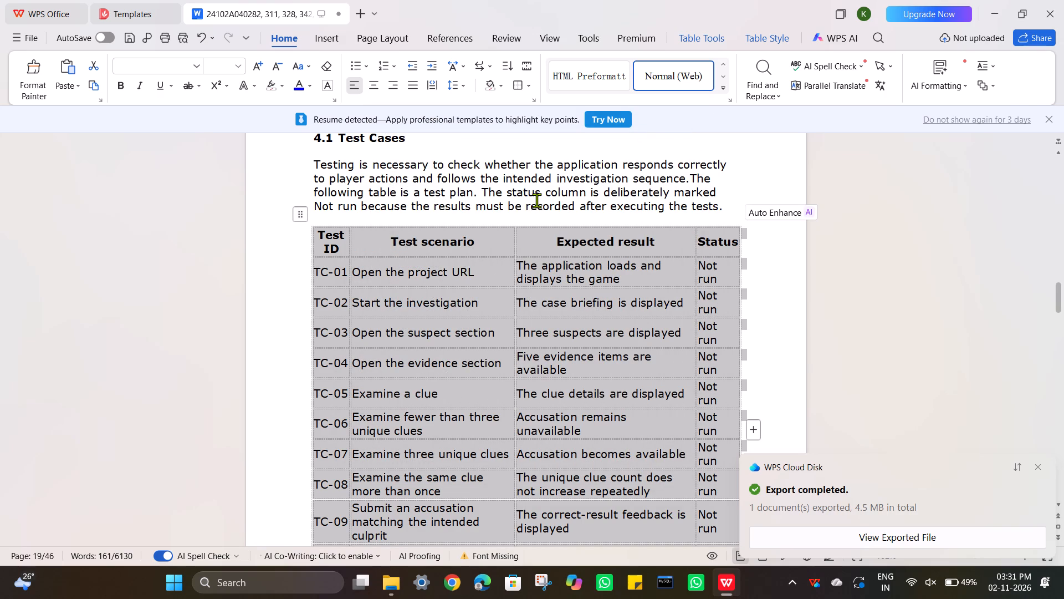
{"action": "left_click", "coordinate": [531, 85]}
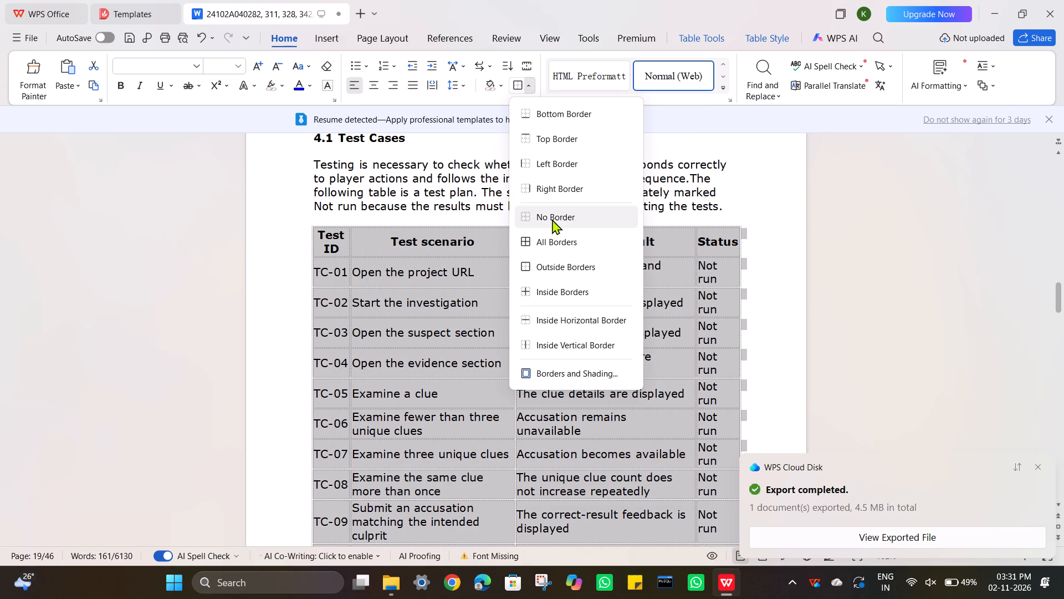
{"action": "left_click", "coordinate": [545, 240]}
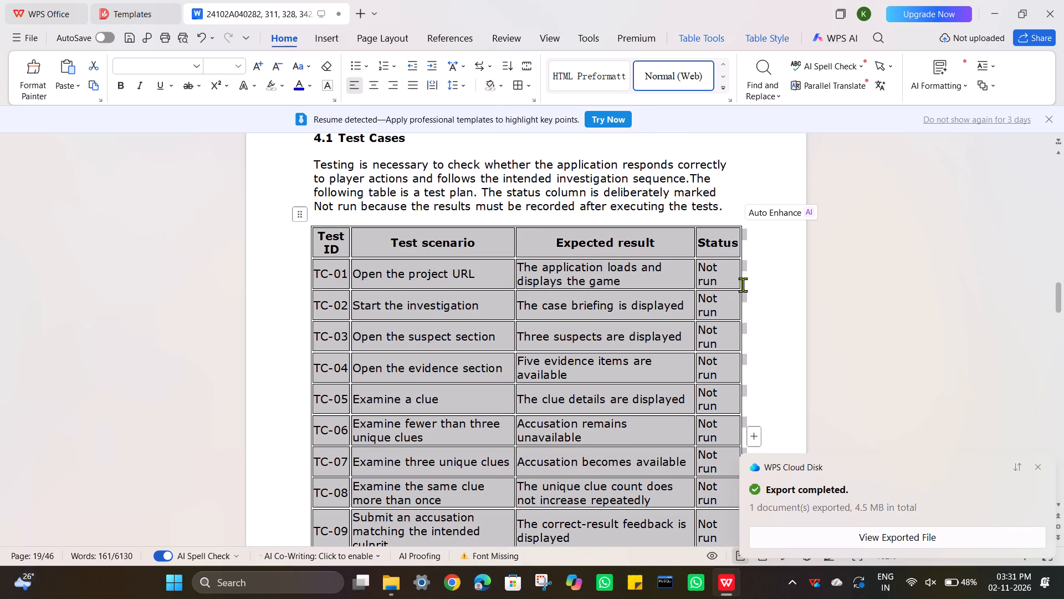
{"action": "left_click", "coordinate": [771, 303]}
Justify the paragraph under "10. Backend and Leaderboard Integration" in the future enhancements section.
{"action": "scroll", "coordinate": [771, 303], "scroll_direction": "down", "scroll_amount": 4}
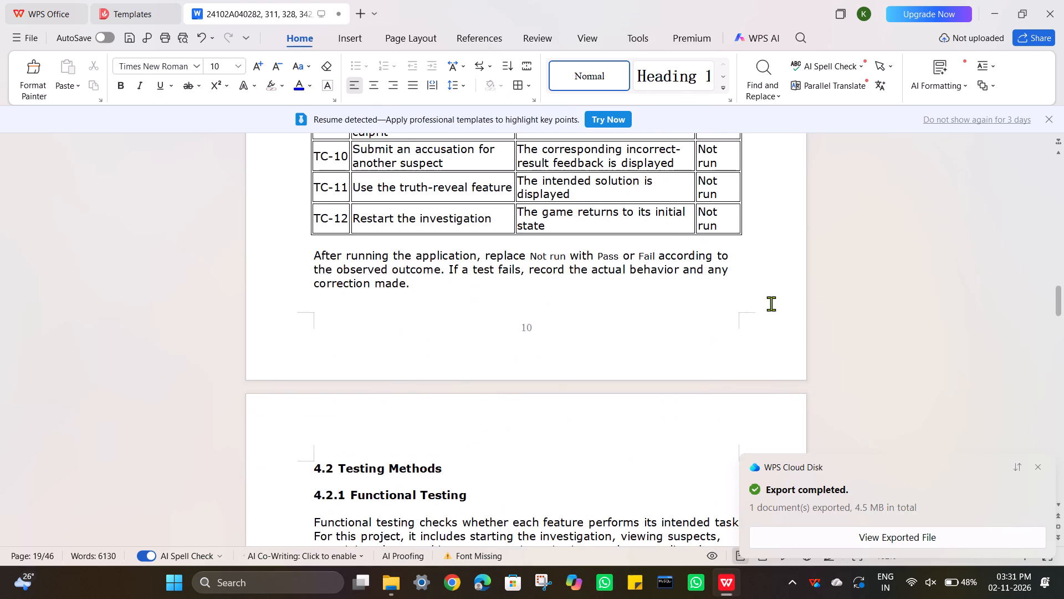
{"action": "scroll", "coordinate": [771, 303], "scroll_direction": "down", "scroll_amount": 5}
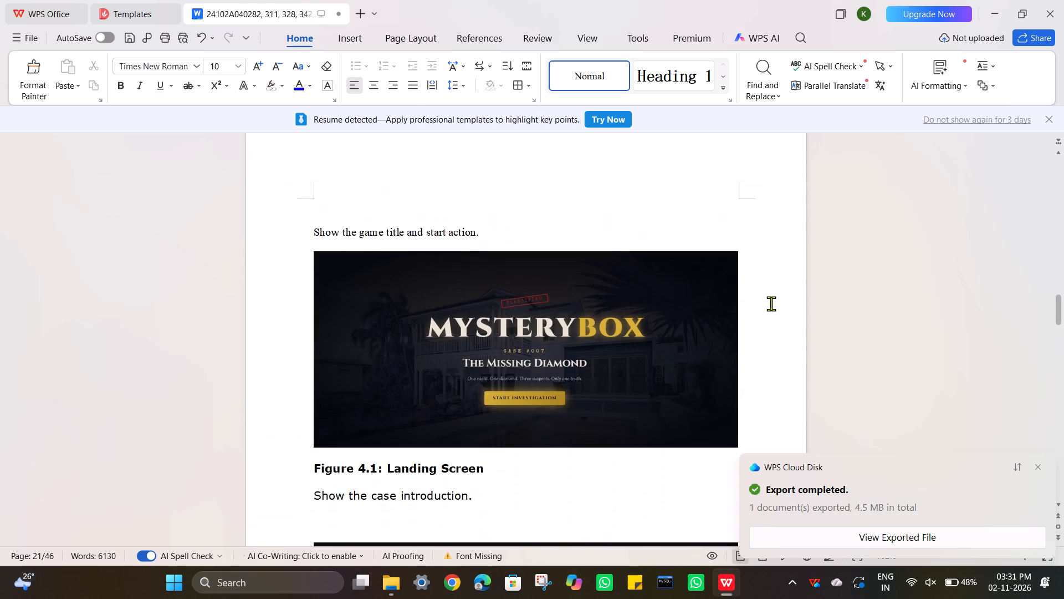
{"action": "scroll", "coordinate": [771, 303], "scroll_direction": "down", "scroll_amount": 6}
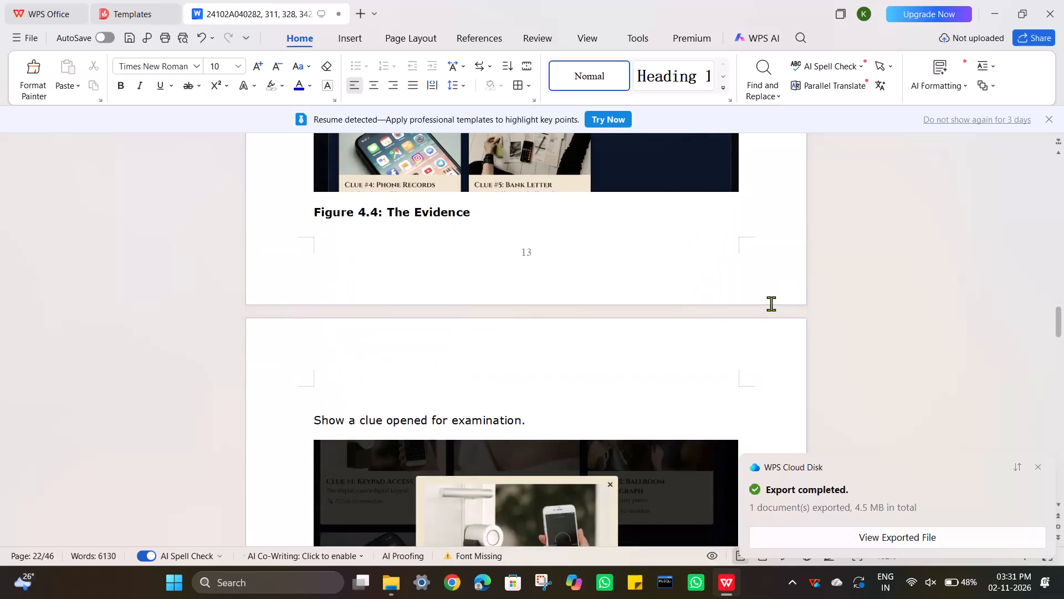
{"action": "scroll", "coordinate": [771, 303], "scroll_direction": "down", "scroll_amount": 5}
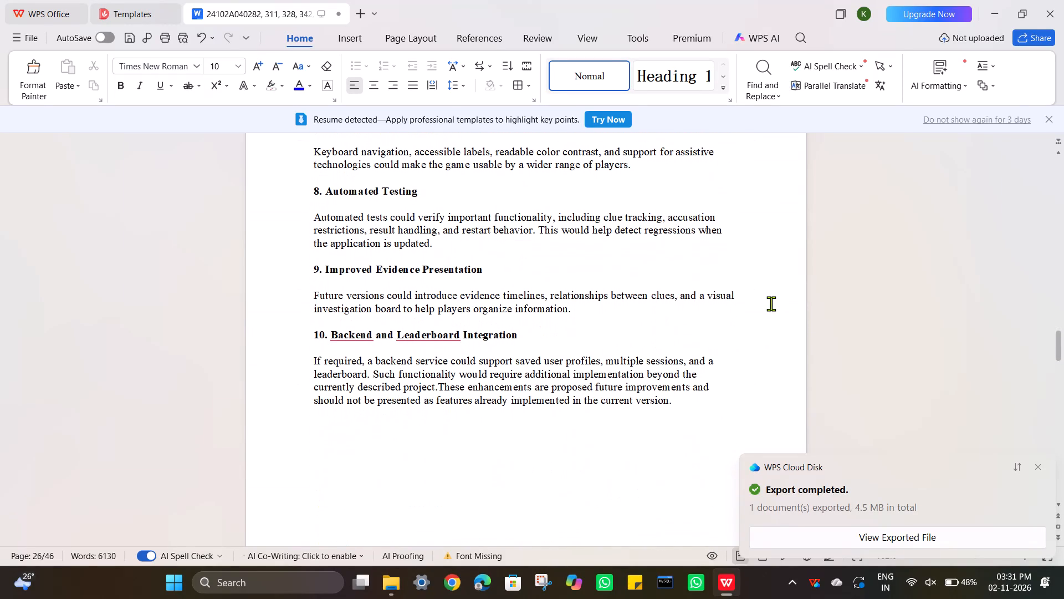
{"action": "left_click_drag", "start_coordinate": [314, 359], "coordinate": [698, 398]}
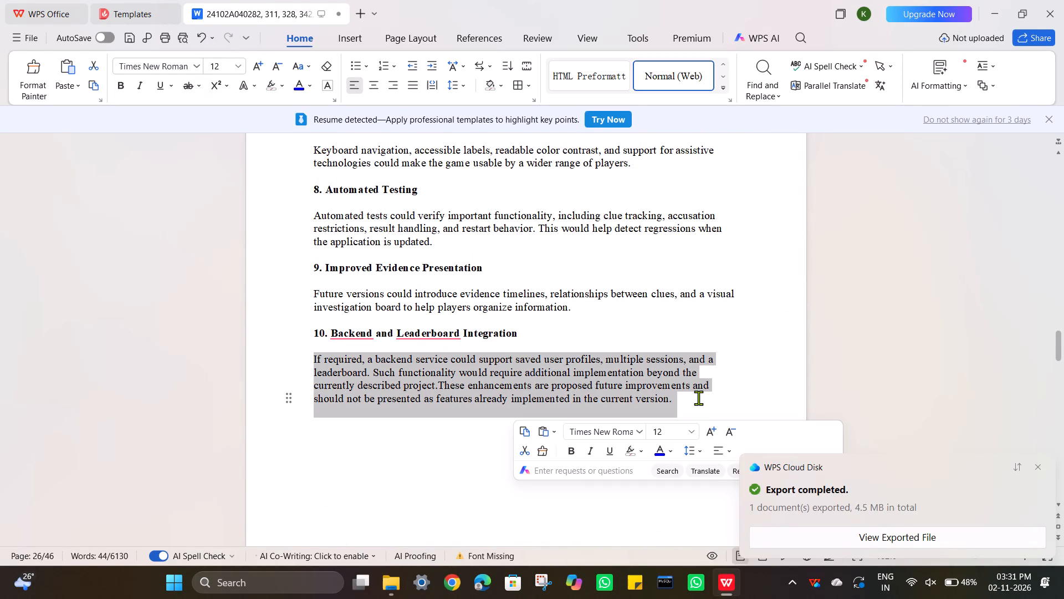
{"action": "left_click", "coordinate": [415, 87]}
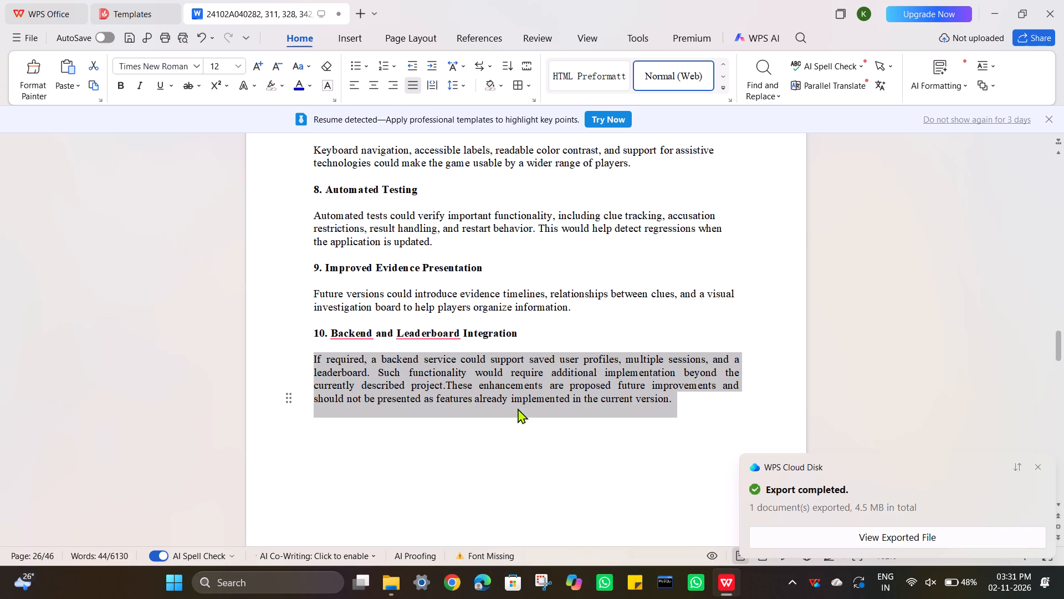
{"action": "left_click", "coordinate": [522, 422]}
Look over the Appendix code pages and go back through the Table of Contents and Acknowledgements to the Certificate page.
{"action": "scroll", "coordinate": [522, 422], "scroll_direction": "down", "scroll_amount": 5}
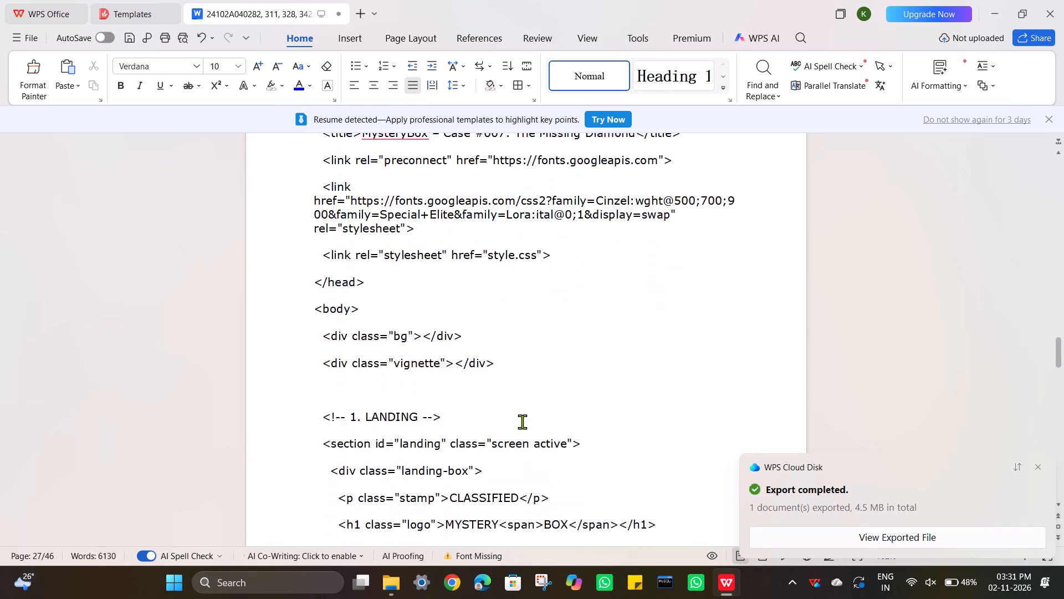
{"action": "scroll", "coordinate": [522, 422], "scroll_direction": "down", "scroll_amount": 5}
{"action": "scroll", "coordinate": [522, 422], "scroll_direction": "up", "scroll_amount": 4}
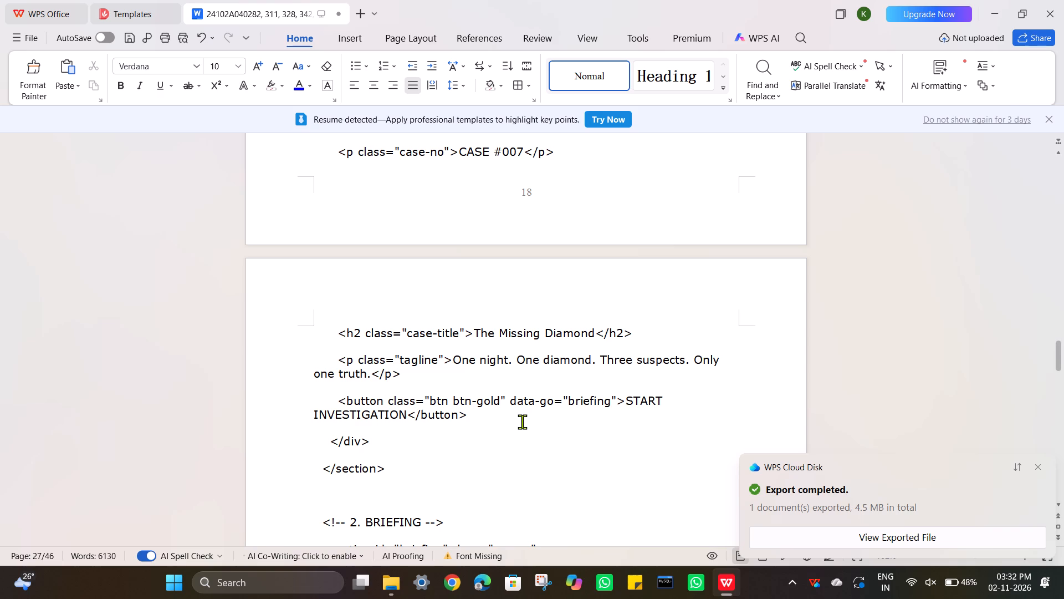
{"action": "scroll", "coordinate": [522, 422], "scroll_direction": "up", "scroll_amount": 6}
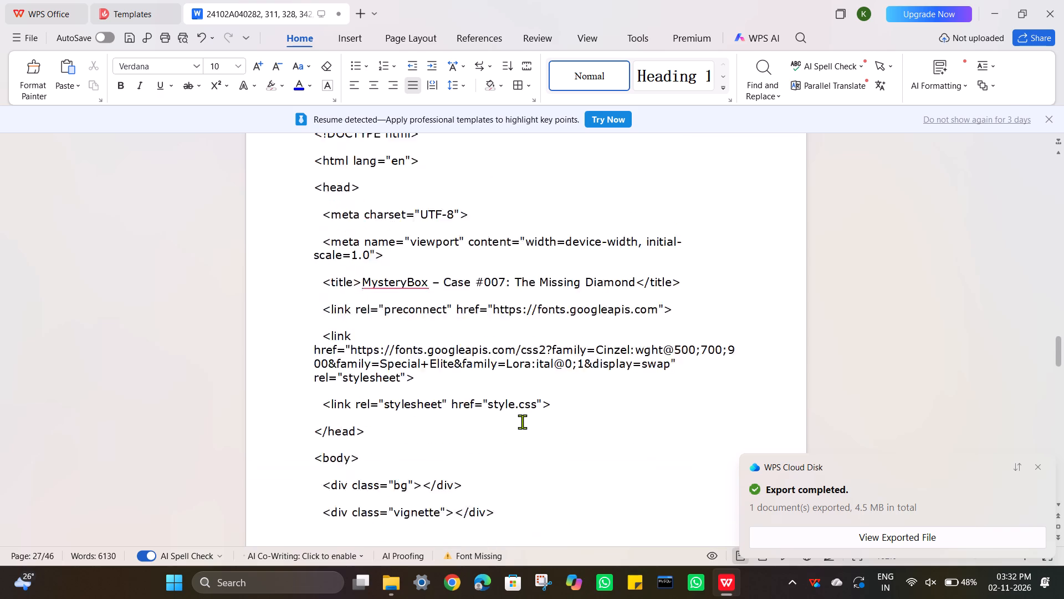
{"action": "scroll", "coordinate": [522, 422], "scroll_direction": "up", "scroll_amount": 5}
{"action": "scroll", "coordinate": [522, 422], "scroll_direction": "up", "scroll_amount": 19}
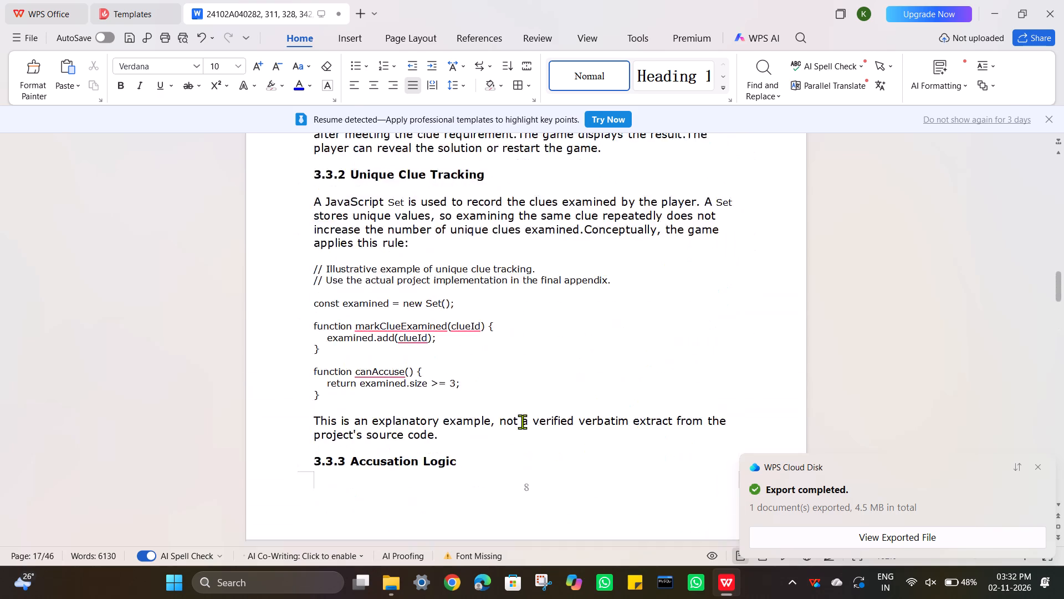
{"action": "scroll", "coordinate": [522, 422], "scroll_direction": "up", "scroll_amount": 16}
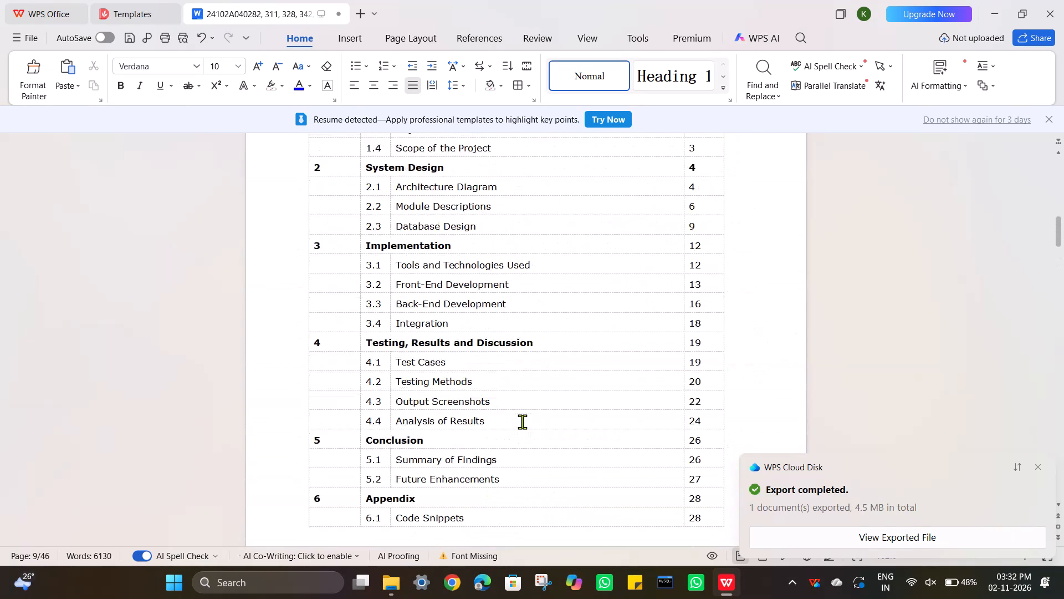
{"action": "scroll", "coordinate": [522, 422], "scroll_direction": "up", "scroll_amount": 1}
{"action": "scroll", "coordinate": [522, 422], "scroll_direction": "down", "scroll_amount": 7}
{"action": "scroll", "coordinate": [522, 422], "scroll_direction": "up", "scroll_amount": 1}
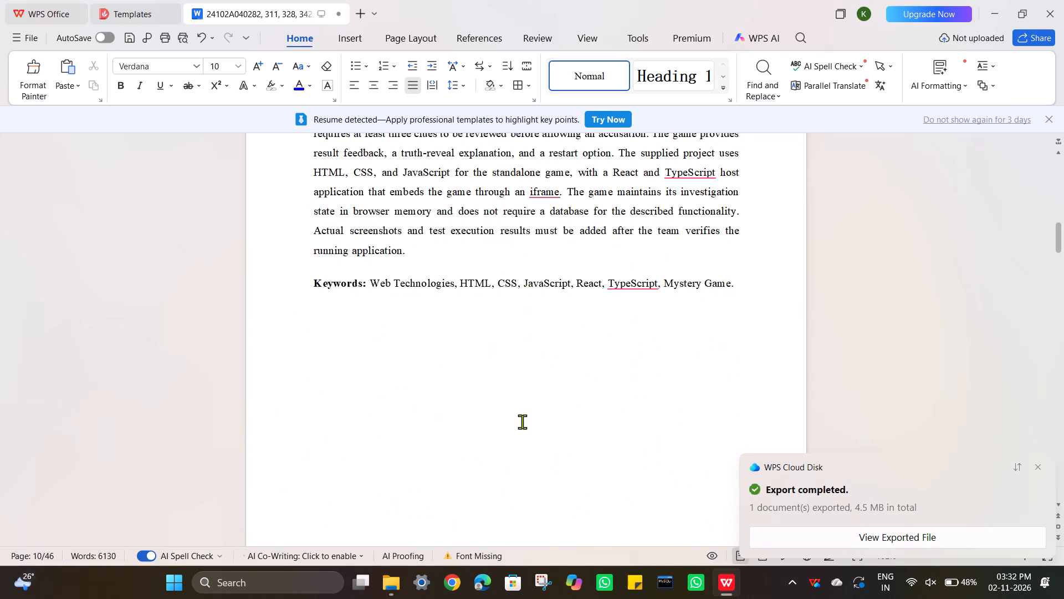
{"action": "scroll", "coordinate": [522, 422], "scroll_direction": "up", "scroll_amount": 1}
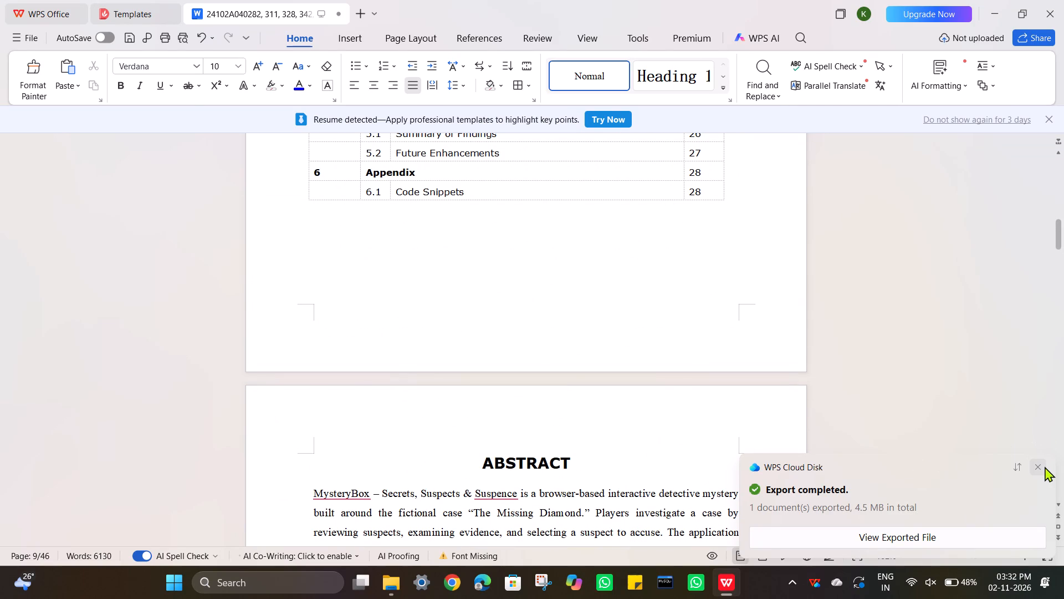
{"action": "left_click", "coordinate": [1043, 469]}
{"action": "scroll", "coordinate": [872, 391], "scroll_direction": "up", "scroll_amount": 6}
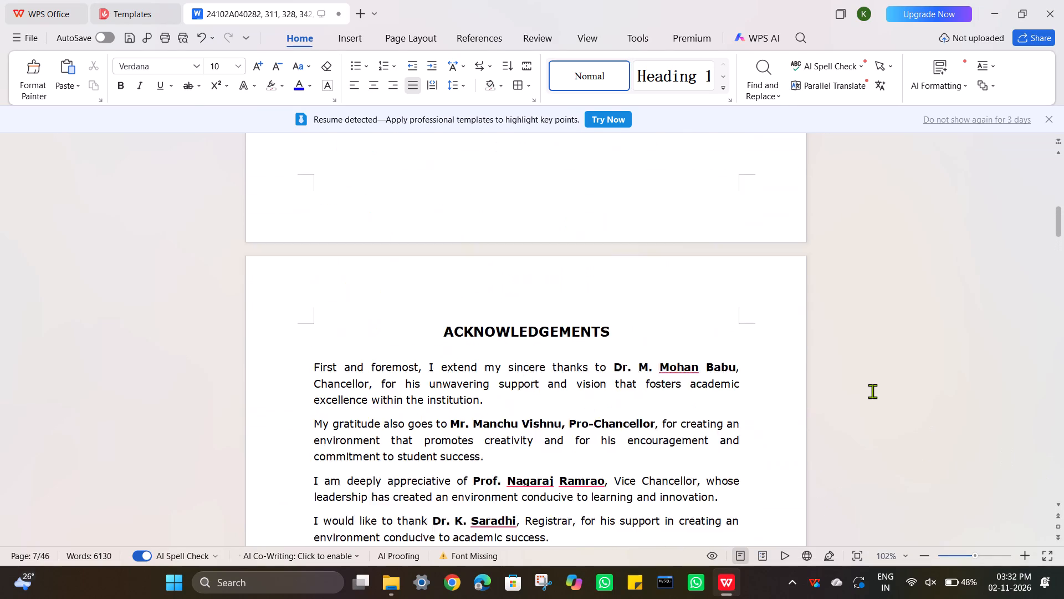
{"action": "scroll", "coordinate": [872, 391], "scroll_direction": "up", "scroll_amount": 4}
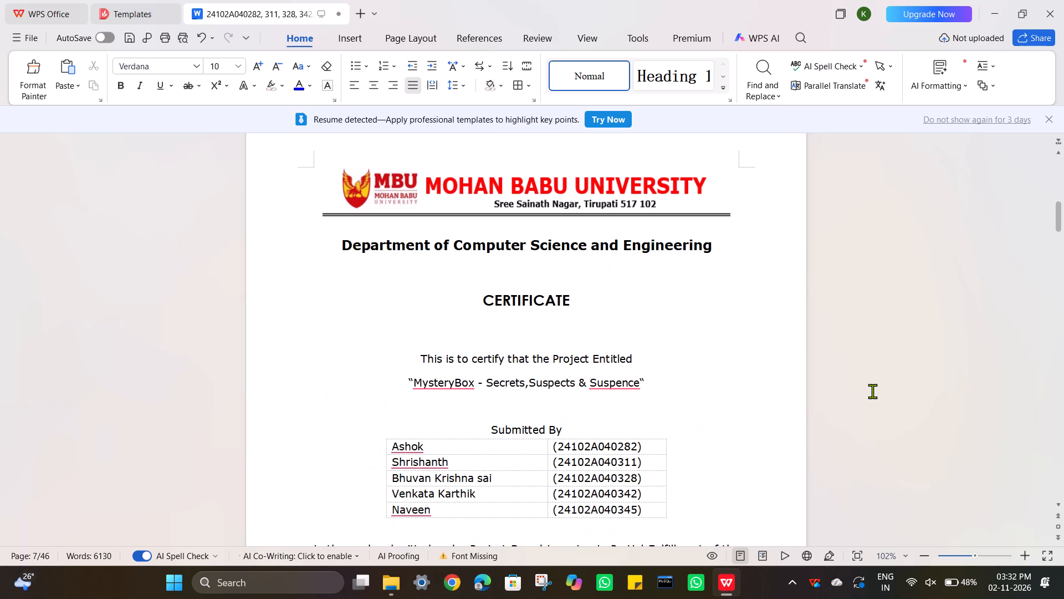
{"action": "left_click", "coordinate": [872, 391]}
Replace the Vice Chancellor's name in the Acknowledgements with the correct one, keeping the "Prof." title and bold formatting.
{"action": "scroll", "coordinate": [872, 391], "scroll_direction": "down", "scroll_amount": 7}
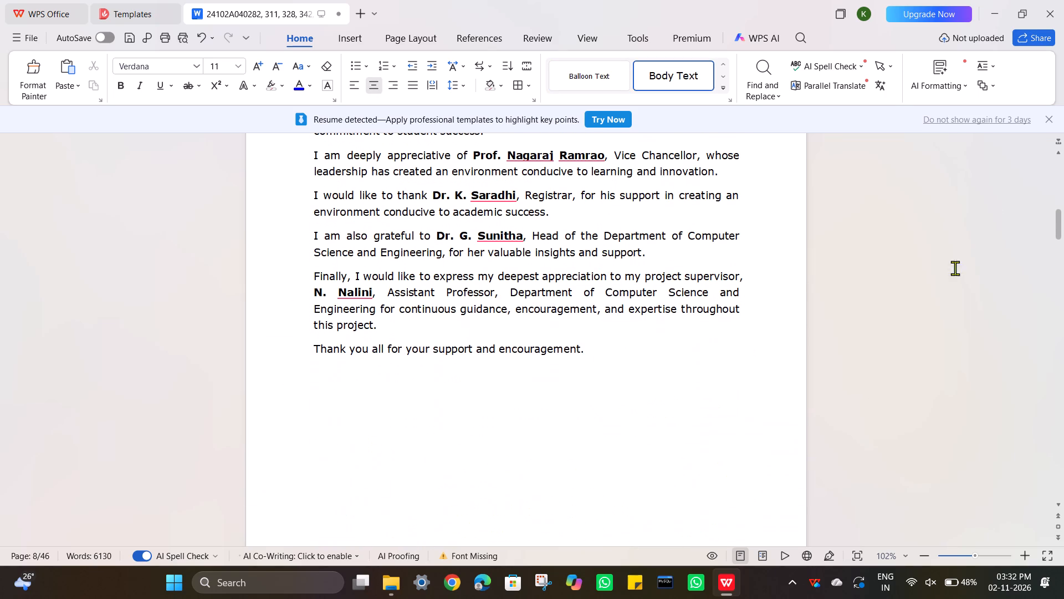
{"action": "left_click", "coordinate": [1049, 118]}
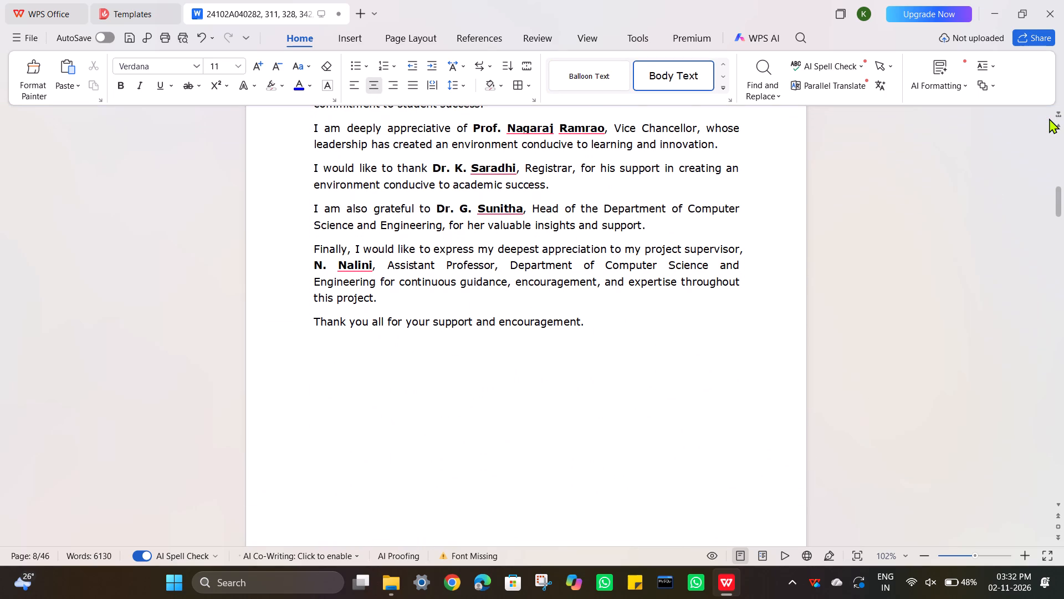
{"action": "scroll", "coordinate": [784, 217], "scroll_direction": "up", "scroll_amount": 1}
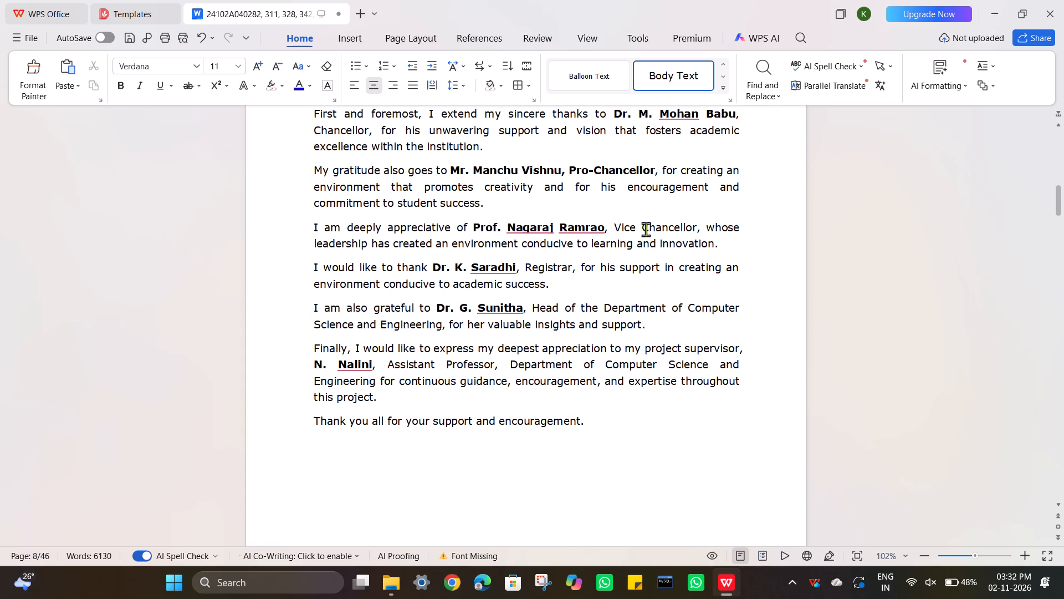
{"action": "left_click", "coordinate": [607, 226]}
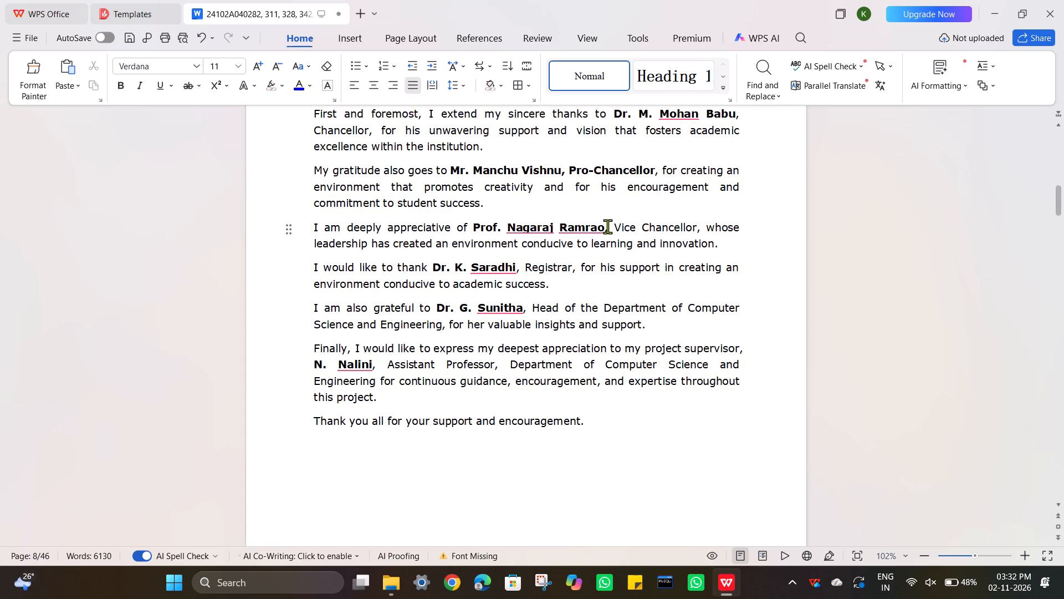
{"action": "key", "text": "Left"}
{"action": "key", "text": "BackSpace"}
{"action": "key", "text": "BackSpace"}
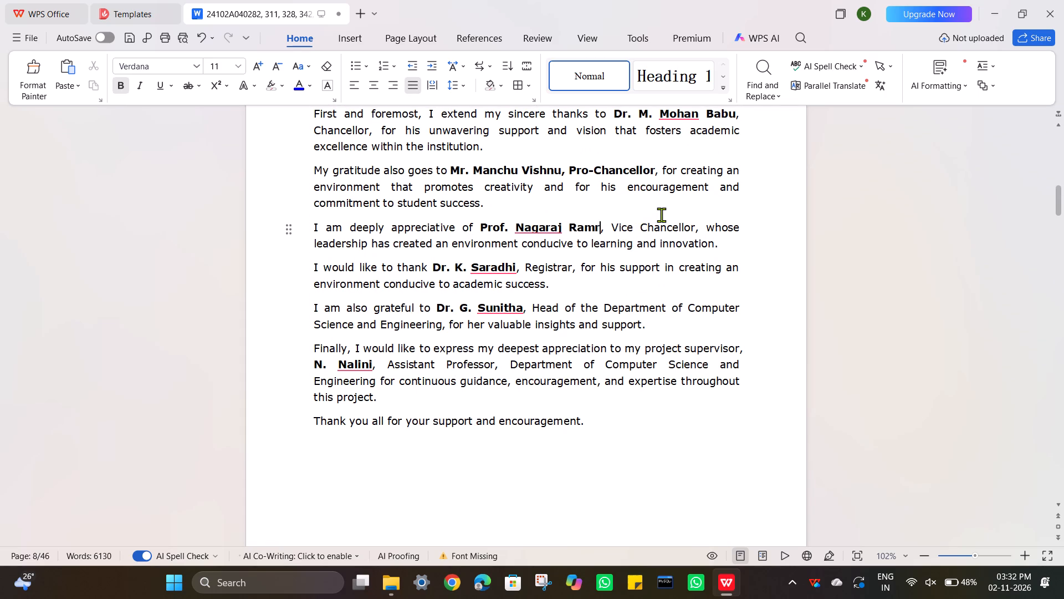
{"action": "key", "text": "BackSpace"}
{"action": "key", "text": "BackSpace"}
{"action": "key", "text": "BackSpace"}
{"action": "key", "text": "BackSpace"}
{"action": "key", "text": "BackSpace"}
{"action": "key", "text": "BackSpace"}
{"action": "key", "text": "BackSpace"}
{"action": "key", "text": "BackSpace"}
{"action": "key", "text": "BackSpace"}
{"action": "key", "text": "BackSpace"}
{"action": "key", "text": "BackSpace"}
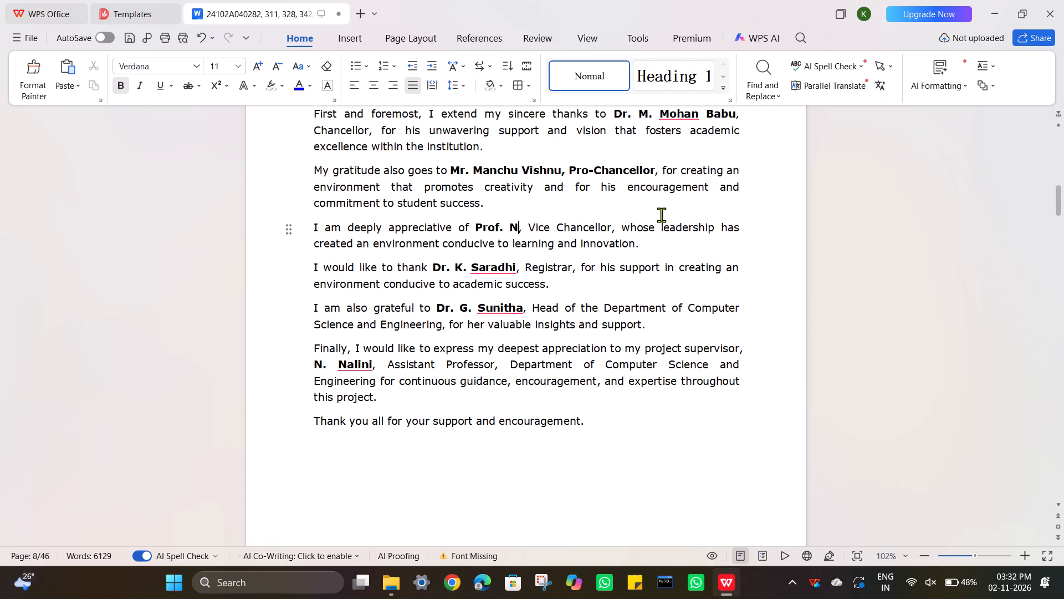
{"action": "key", "text": "BackSpace"}
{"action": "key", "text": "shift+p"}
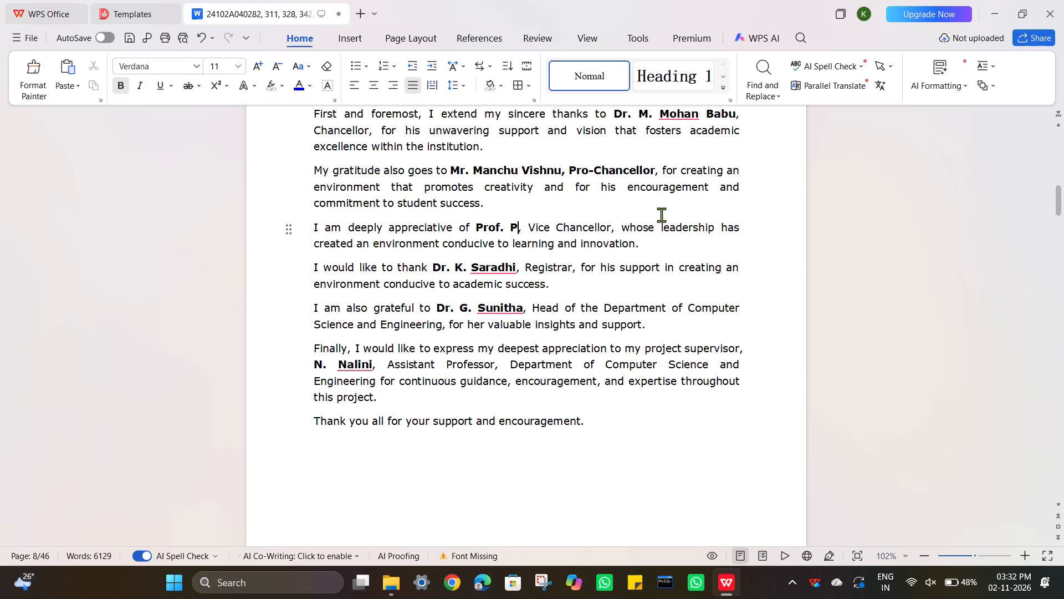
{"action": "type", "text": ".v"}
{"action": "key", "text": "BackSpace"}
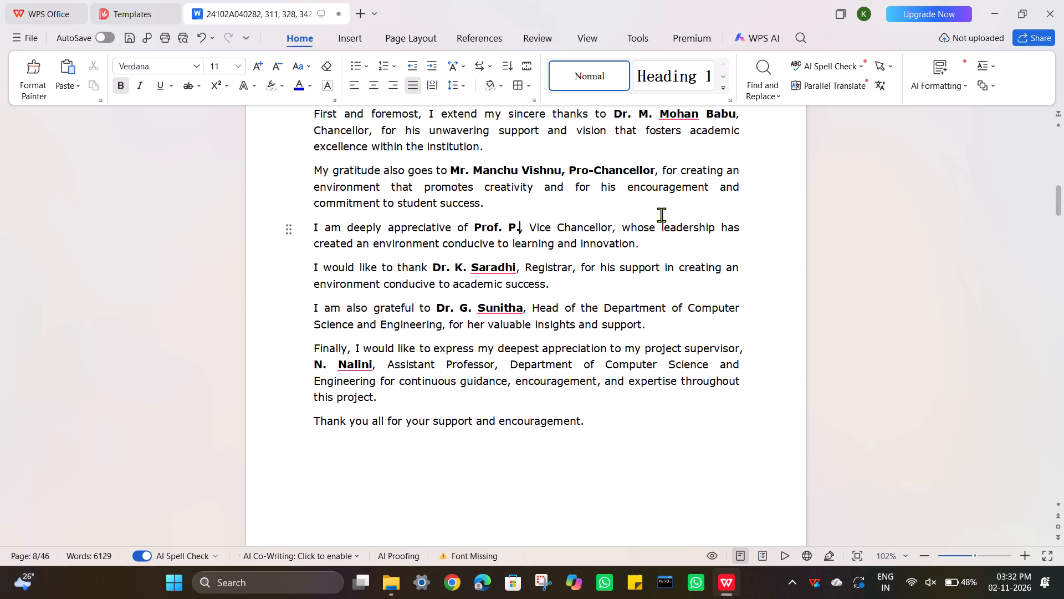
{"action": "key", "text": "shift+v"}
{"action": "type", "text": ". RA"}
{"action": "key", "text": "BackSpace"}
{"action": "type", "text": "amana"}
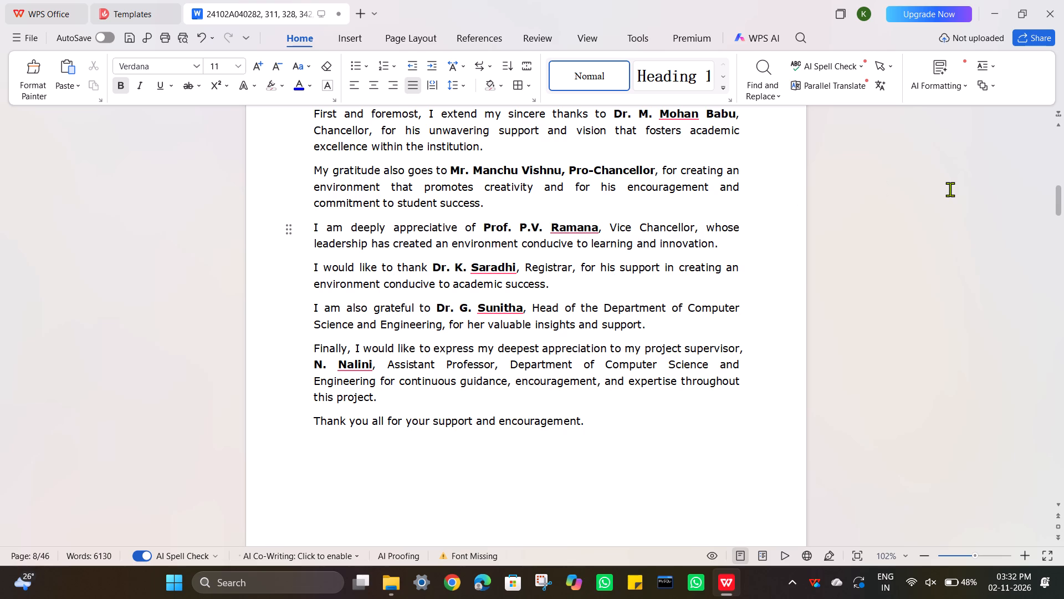
{"action": "left_click", "coordinate": [950, 189]}
Review the front matter backwards from the CO-PO-PSO Mapping Table through Vision and Mission to the cover page.
{"action": "scroll", "coordinate": [950, 189], "scroll_direction": "up", "scroll_amount": 11}
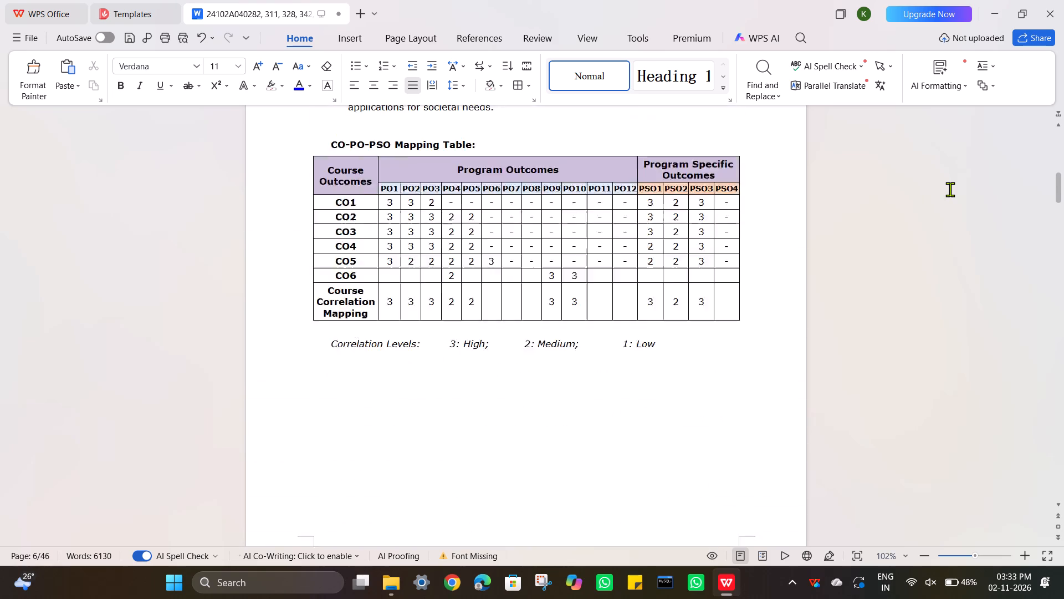
{"action": "scroll", "coordinate": [950, 189], "scroll_direction": "up", "scroll_amount": 14}
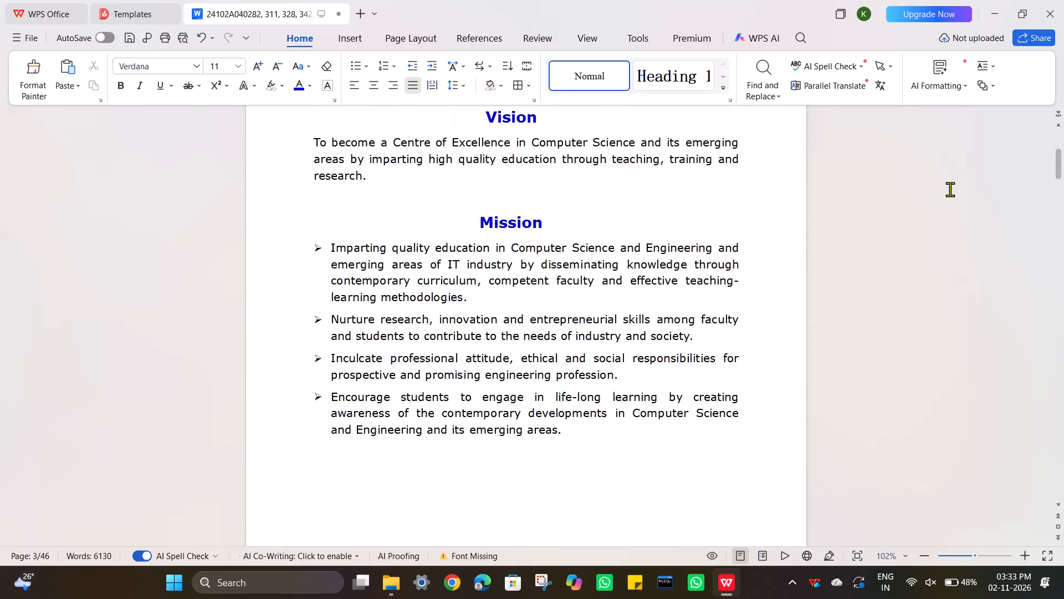
{"action": "scroll", "coordinate": [525, 215], "scroll_direction": "up", "scroll_amount": 10}
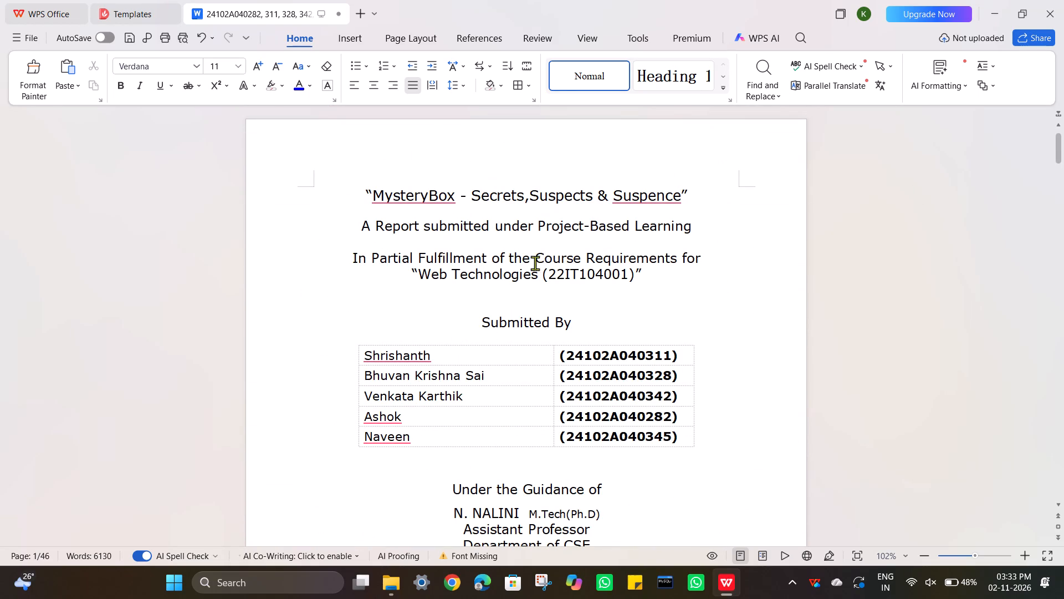
Recheck the pages from the cover through Vision, Mission, program and course outcomes, Acknowledgements and Table of Contents to the Introduction.
{"action": "scroll", "coordinate": [505, 336], "scroll_direction": "down", "scroll_amount": 15}
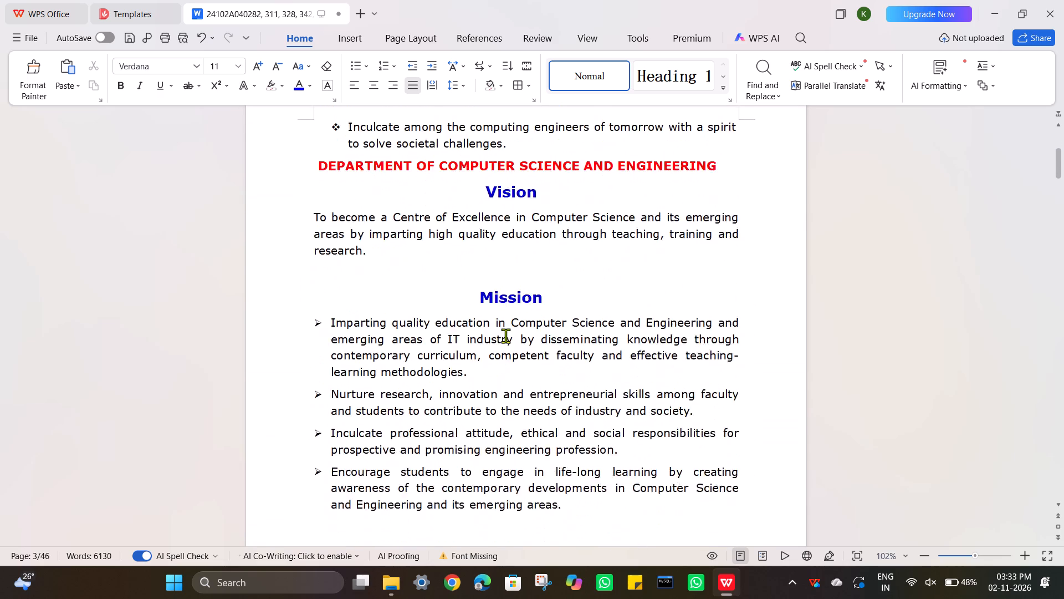
{"action": "scroll", "coordinate": [505, 336], "scroll_direction": "up", "scroll_amount": 7}
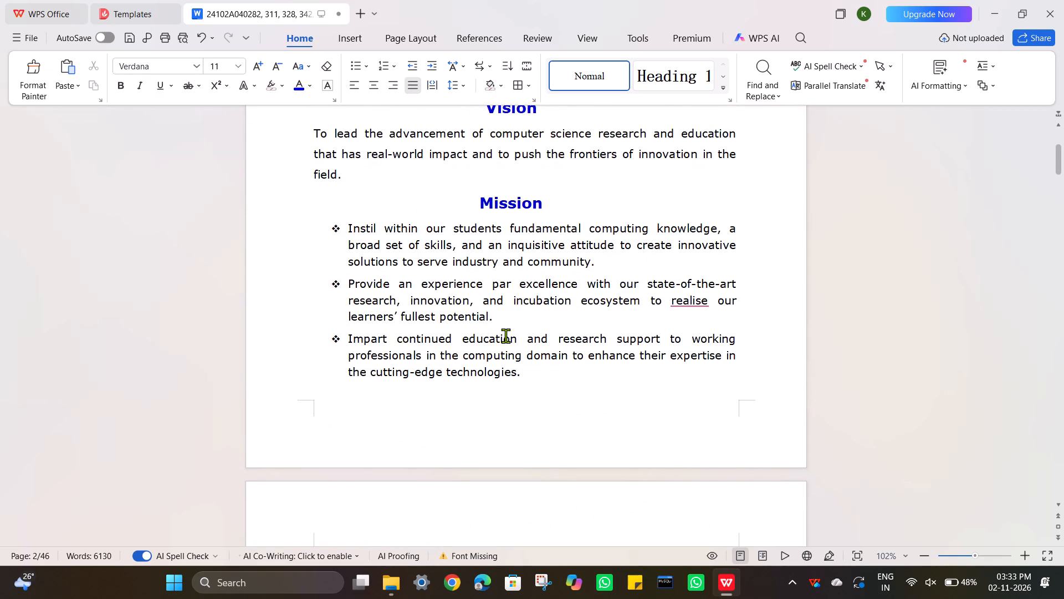
{"action": "scroll", "coordinate": [505, 336], "scroll_direction": "down", "scroll_amount": 7}
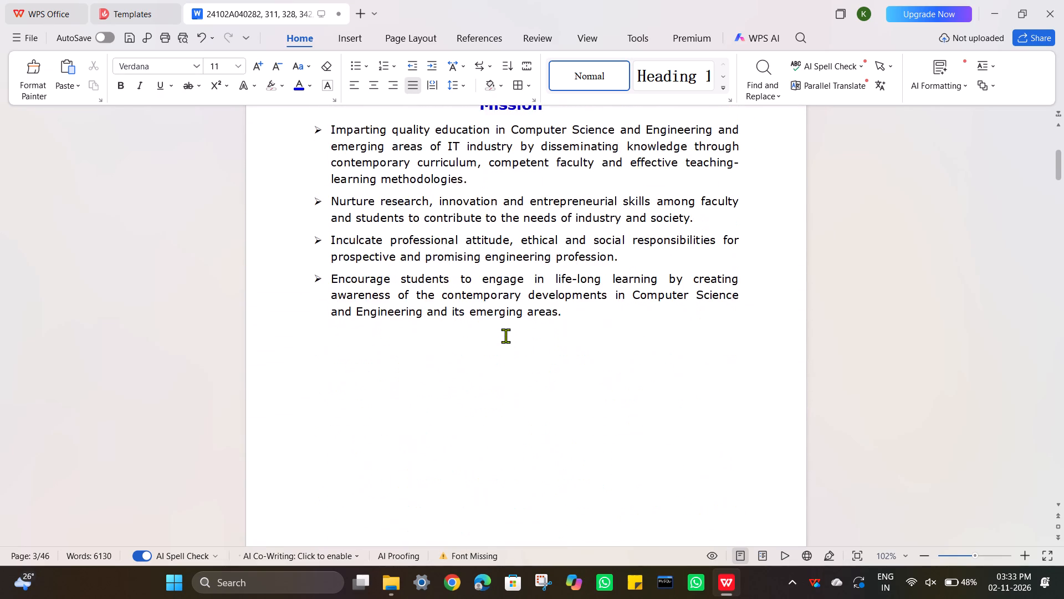
{"action": "scroll", "coordinate": [505, 336], "scroll_direction": "down", "scroll_amount": 11}
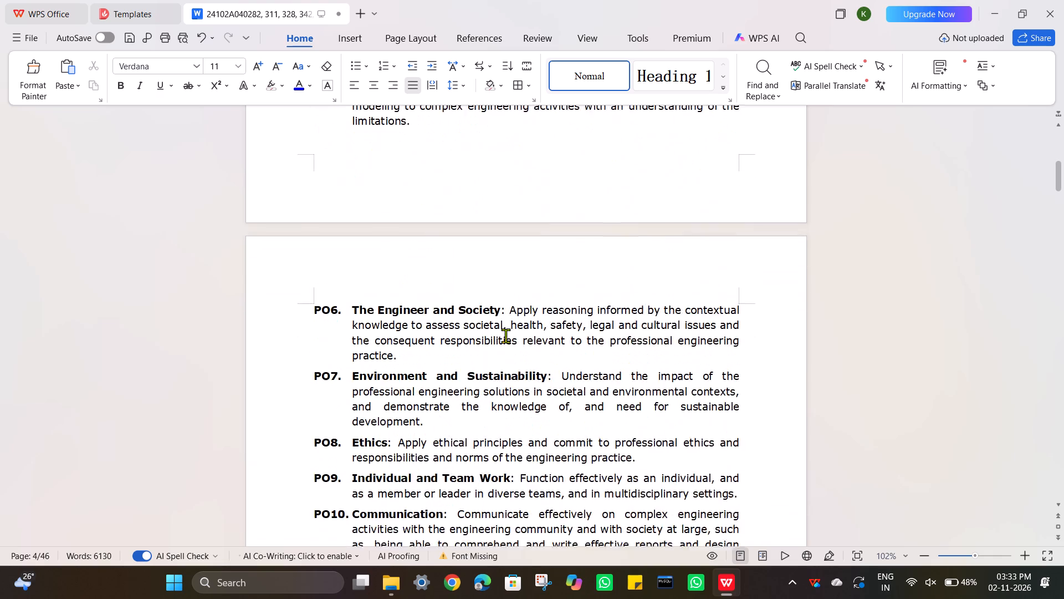
{"action": "scroll", "coordinate": [505, 336], "scroll_direction": "down", "scroll_amount": 6}
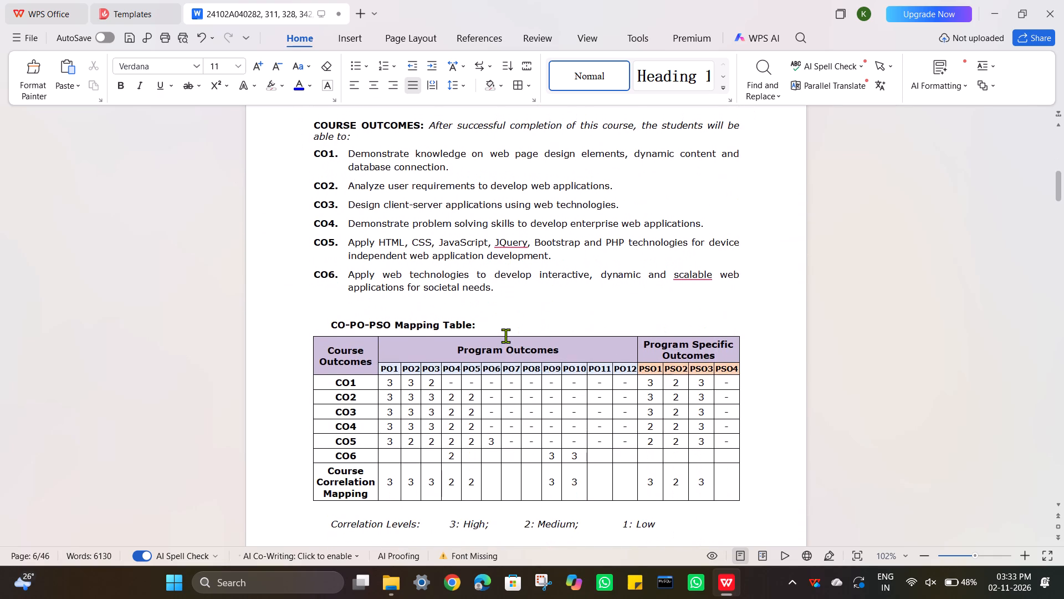
{"action": "scroll", "coordinate": [505, 336], "scroll_direction": "down", "scroll_amount": 11}
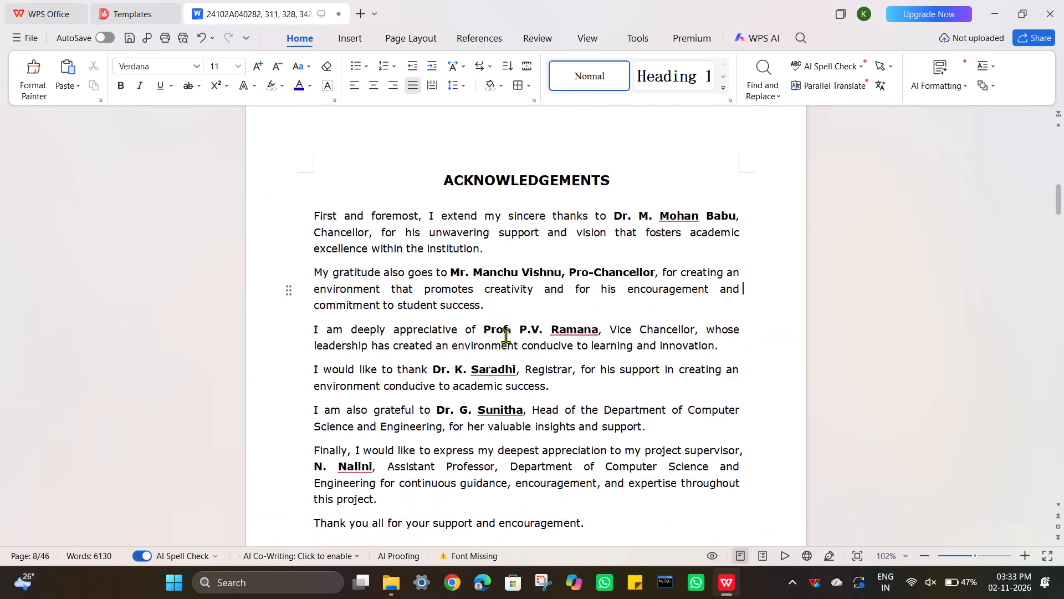
{"action": "scroll", "coordinate": [505, 336], "scroll_direction": "down", "scroll_amount": 8}
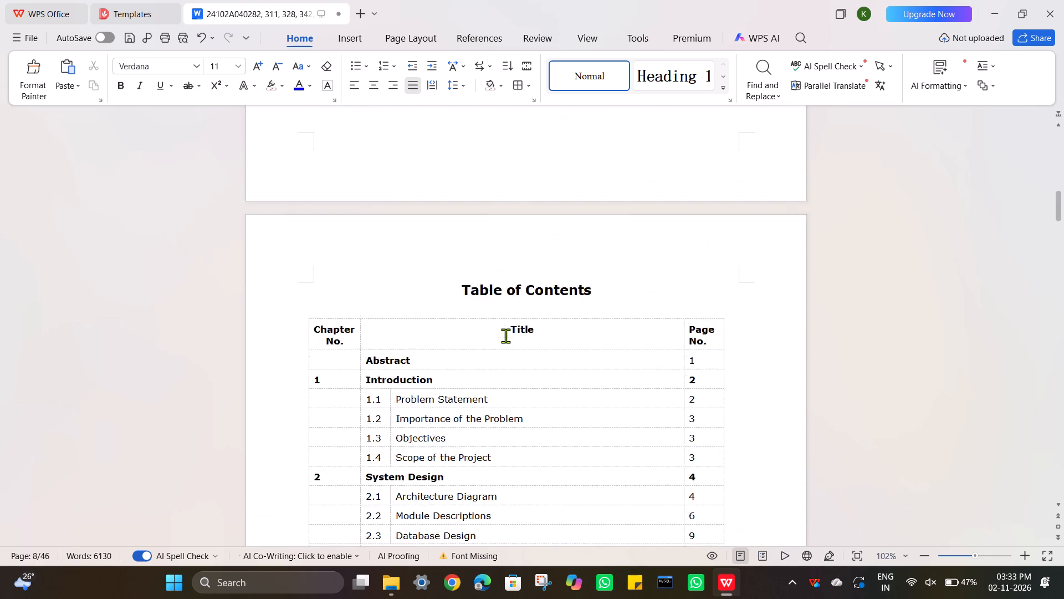
{"action": "scroll", "coordinate": [505, 336], "scroll_direction": "down", "scroll_amount": 5}
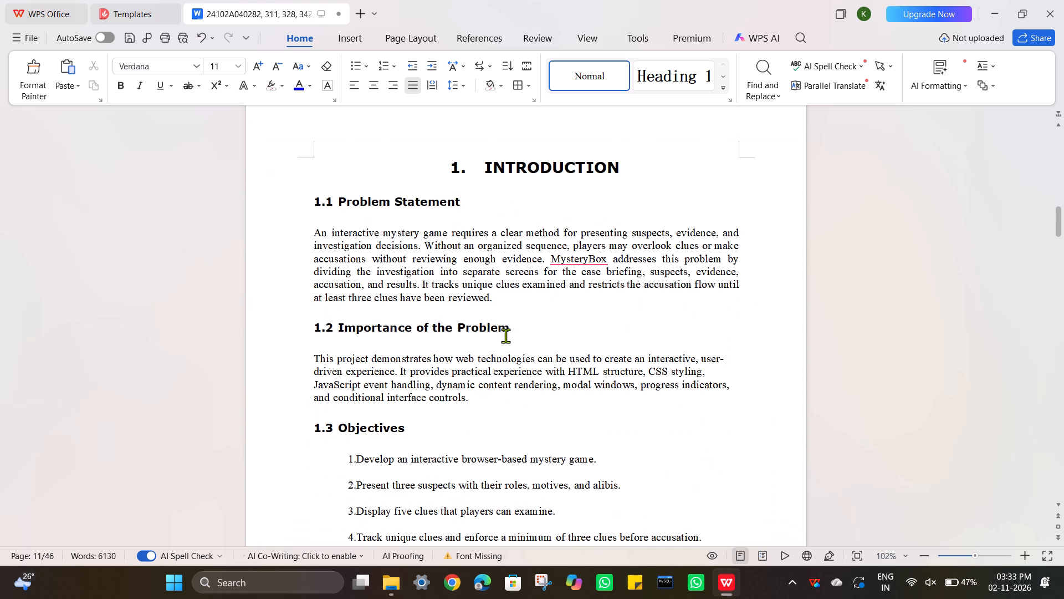
Justify the paragraph under 1.2 Importance of the Problem.
{"action": "scroll", "coordinate": [505, 336], "scroll_direction": "down", "scroll_amount": 3}
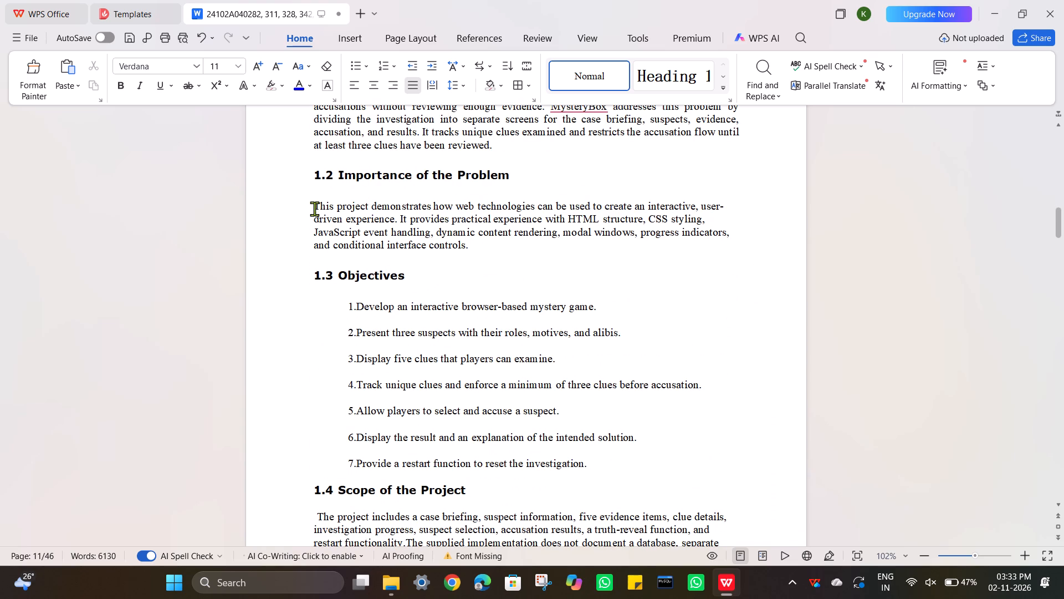
{"action": "left_click_drag", "start_coordinate": [315, 203], "coordinate": [473, 257]}
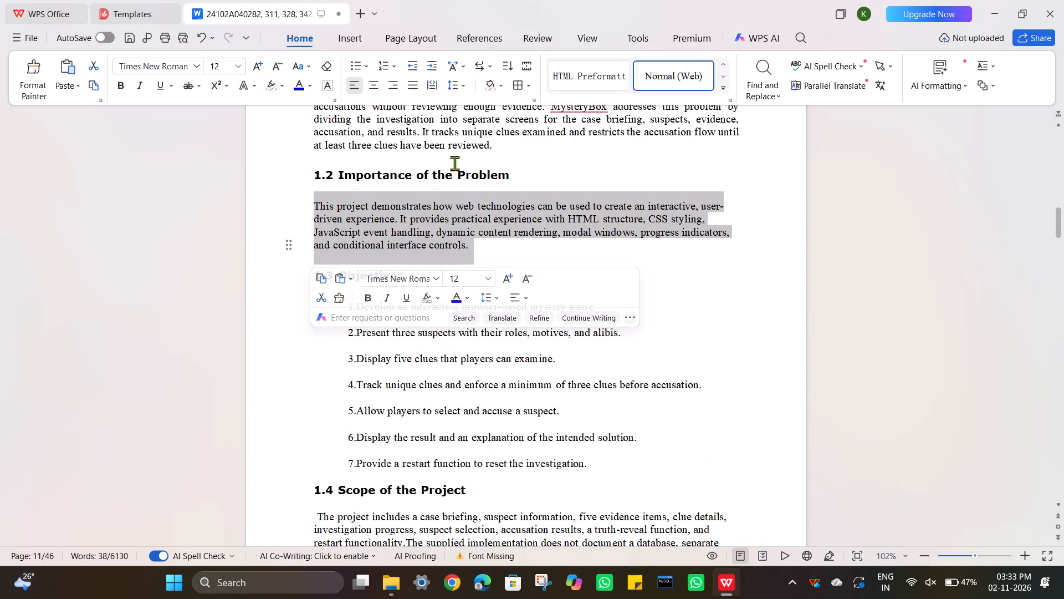
{"action": "left_click", "coordinate": [416, 80]}
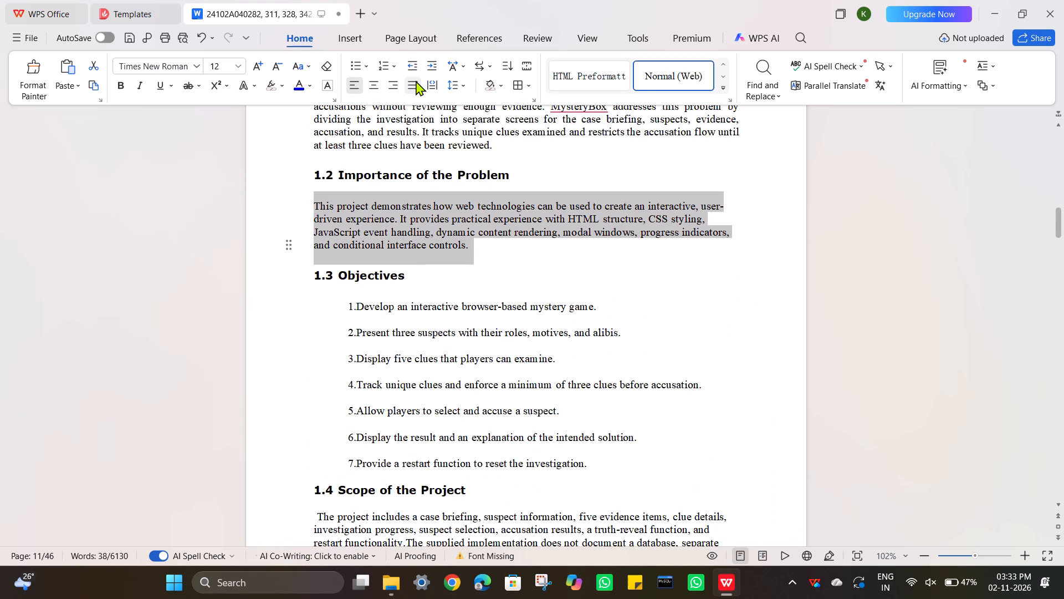
{"action": "left_click", "coordinate": [877, 322]}
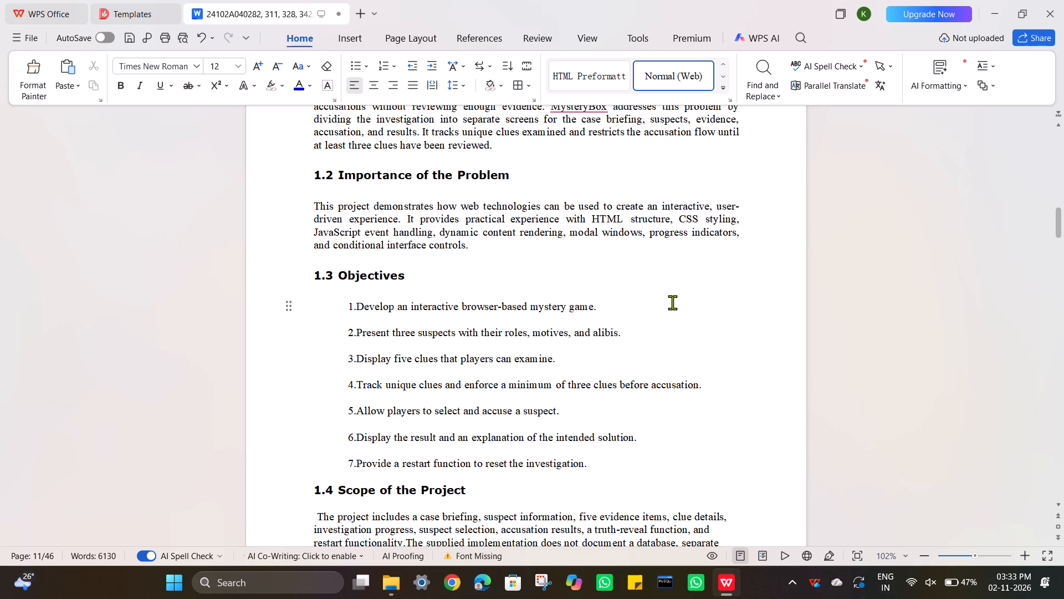
Justify the paragraph under 1.4 Scope of the Project.
{"action": "scroll", "coordinate": [669, 299], "scroll_direction": "down", "scroll_amount": 5}
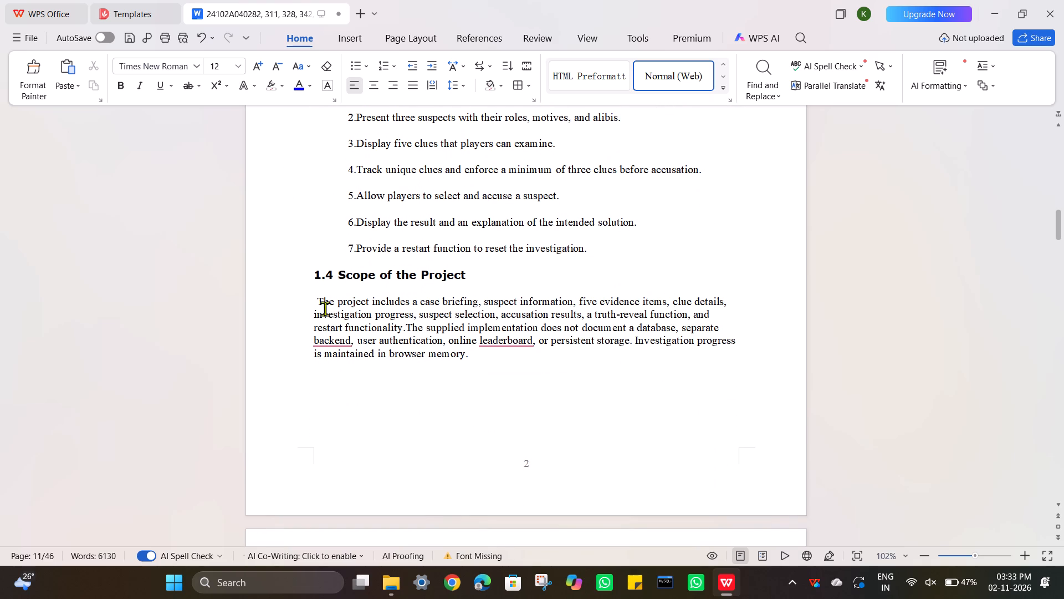
{"action": "left_click_drag", "start_coordinate": [317, 300], "coordinate": [472, 351]}
{"action": "left_click", "coordinate": [411, 86]}
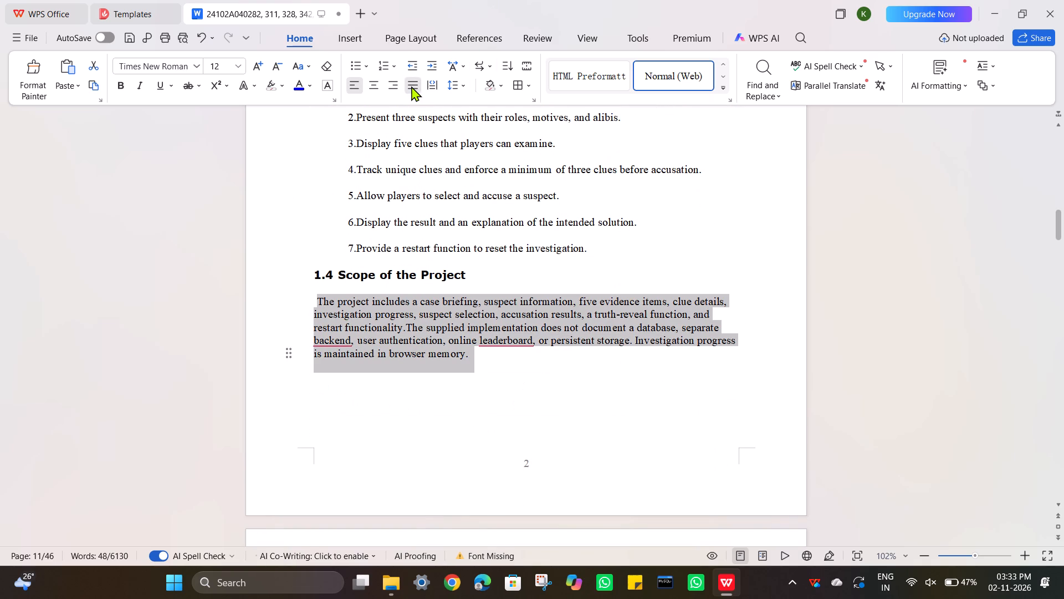
{"action": "left_click", "coordinate": [411, 86]}
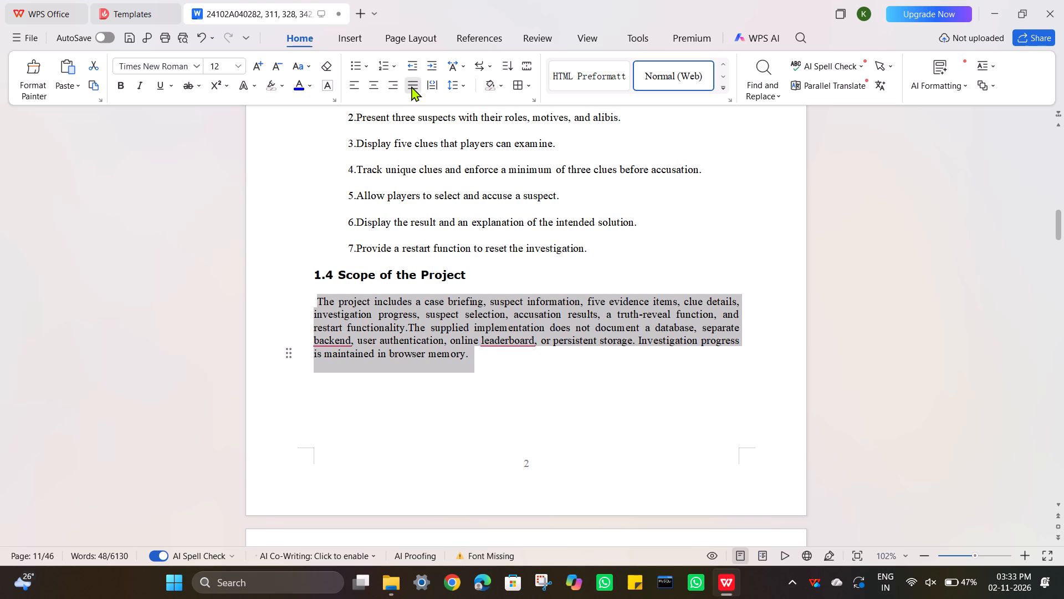
{"action": "left_click", "coordinate": [411, 86]}
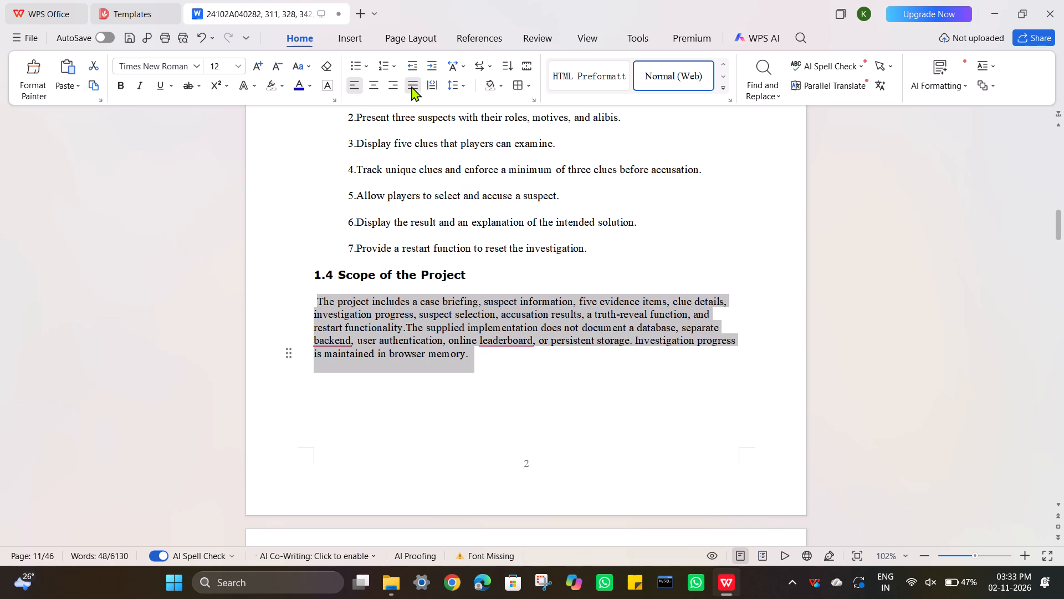
{"action": "left_click", "coordinate": [472, 454]}
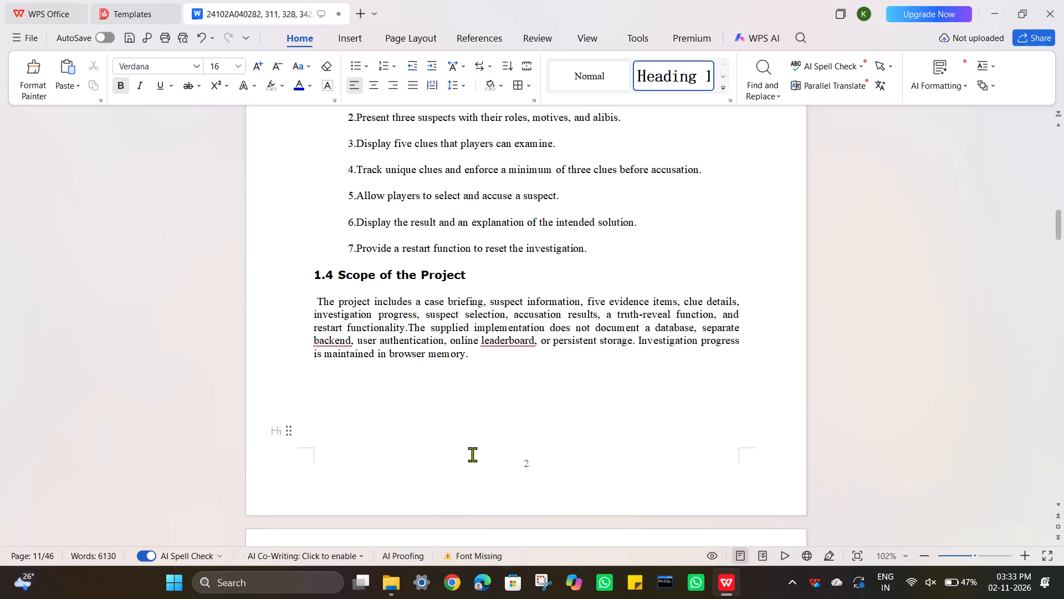
Justify the paragraph under 2.1.2 Architecture Explanation in the System Design chapter.
{"action": "scroll", "coordinate": [472, 454], "scroll_direction": "down", "scroll_amount": 6}
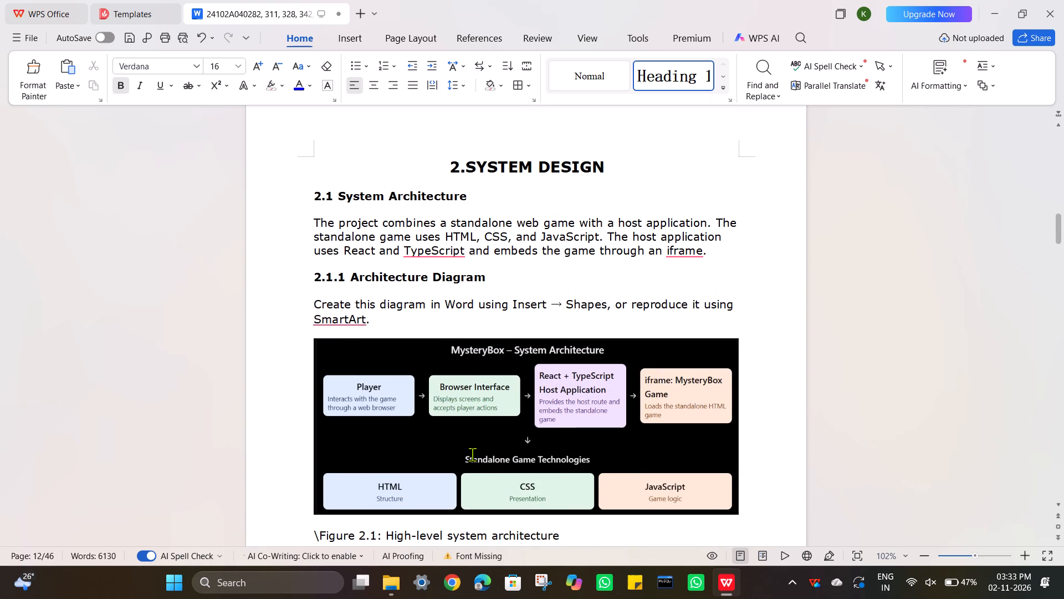
{"action": "scroll", "coordinate": [472, 454], "scroll_direction": "down", "scroll_amount": 1}
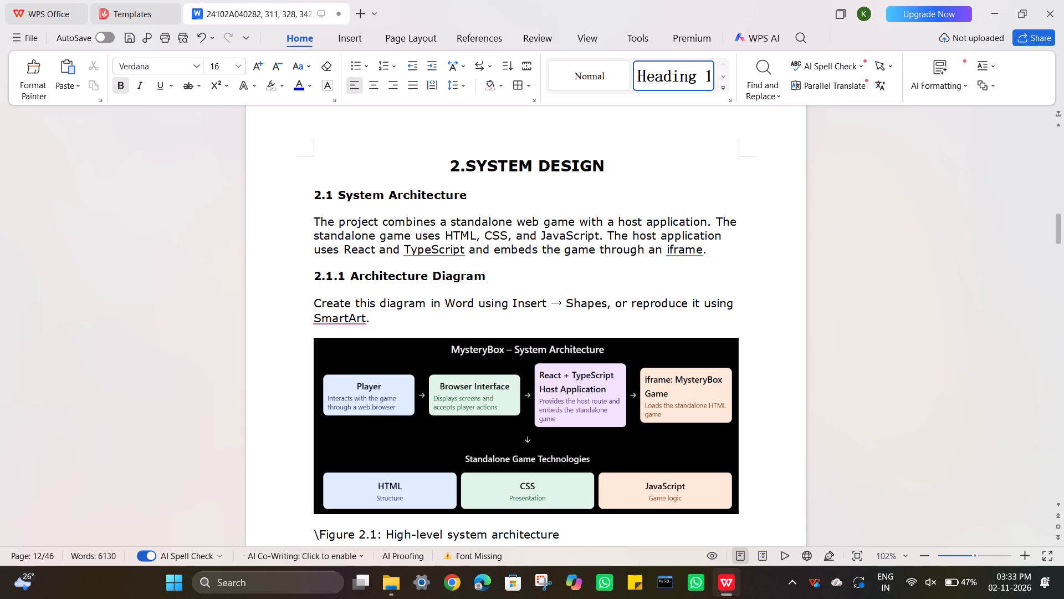
{"action": "scroll", "coordinate": [400, 339], "scroll_direction": "down", "scroll_amount": 5}
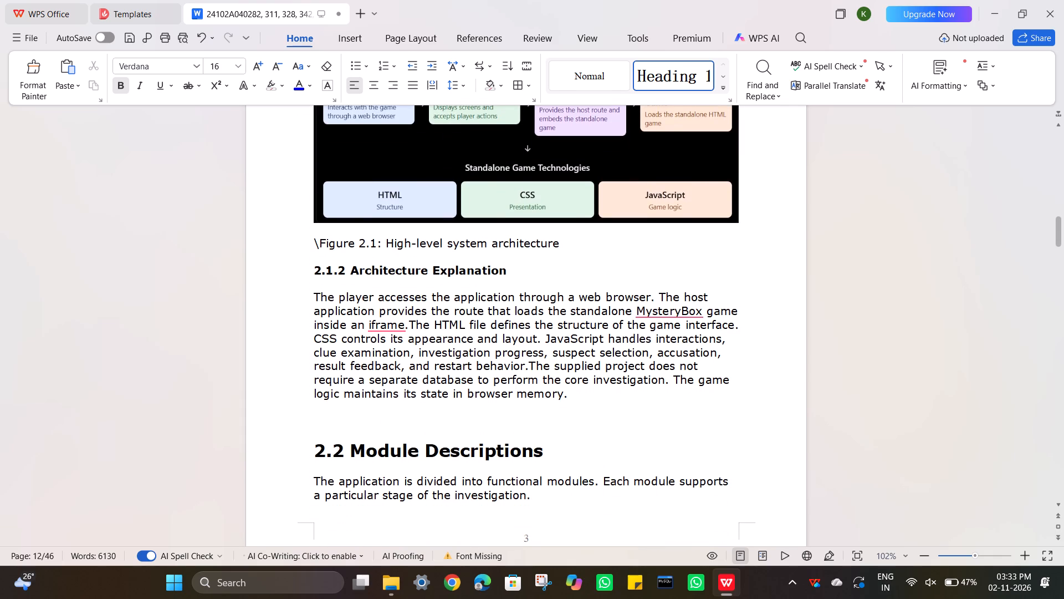
{"action": "left_click_drag", "start_coordinate": [312, 292], "coordinate": [530, 396]}
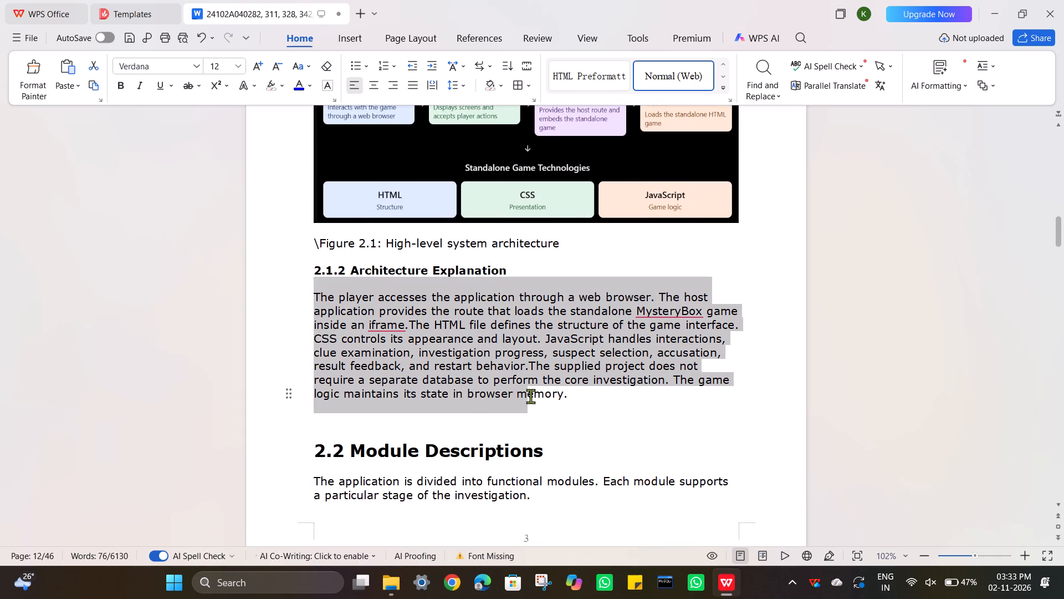
{"action": "left_click_drag", "start_coordinate": [530, 396], "coordinate": [569, 400]}
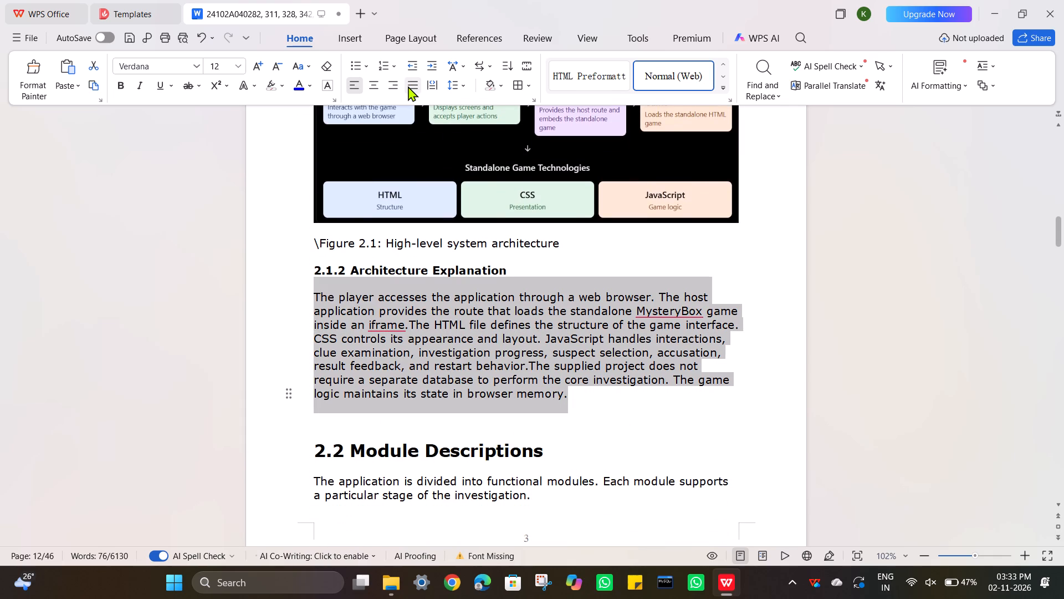
{"action": "left_click", "coordinate": [408, 86]}
{"action": "left_click", "coordinate": [654, 460]}
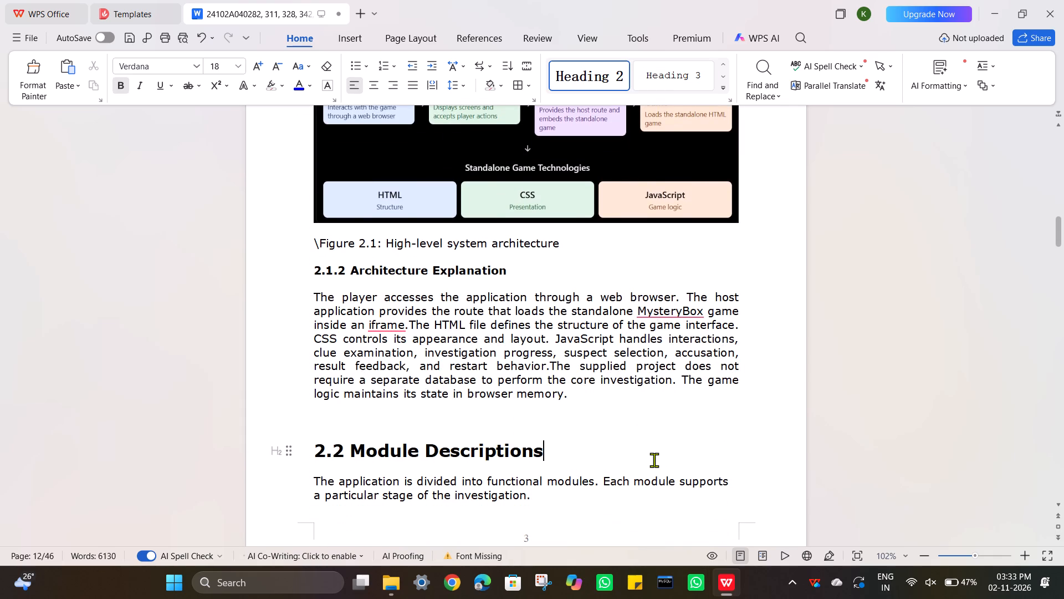
Justify all text from the 2.2.1 Landing Module heading through the introductory paragraph of 3.3.2 Unique Clue Tracking.
{"action": "scroll", "coordinate": [654, 460], "scroll_direction": "down", "scroll_amount": 6}
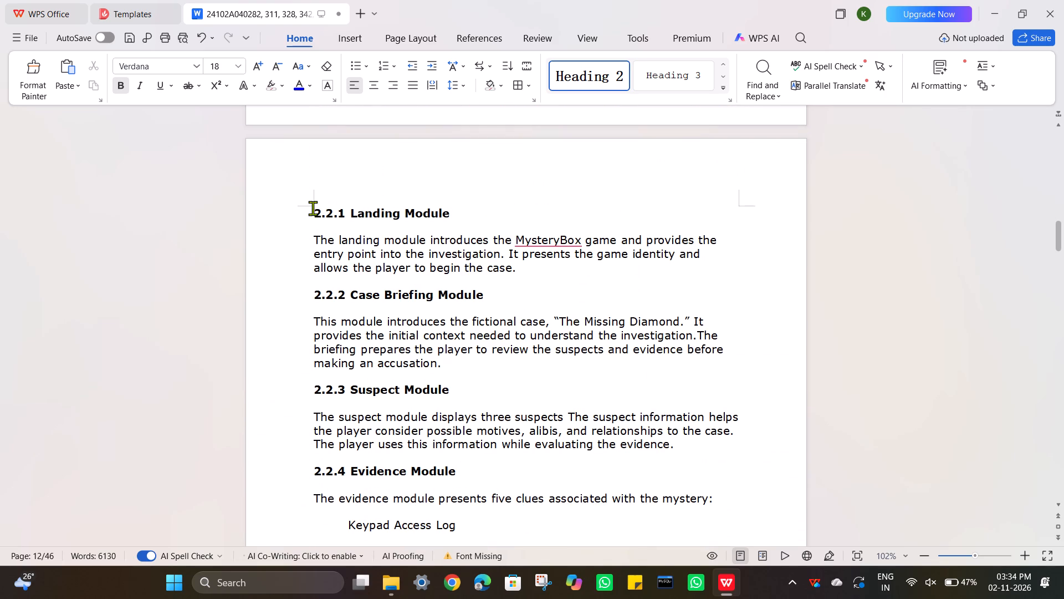
{"action": "left_click_drag", "start_coordinate": [313, 208], "coordinate": [528, 586]}
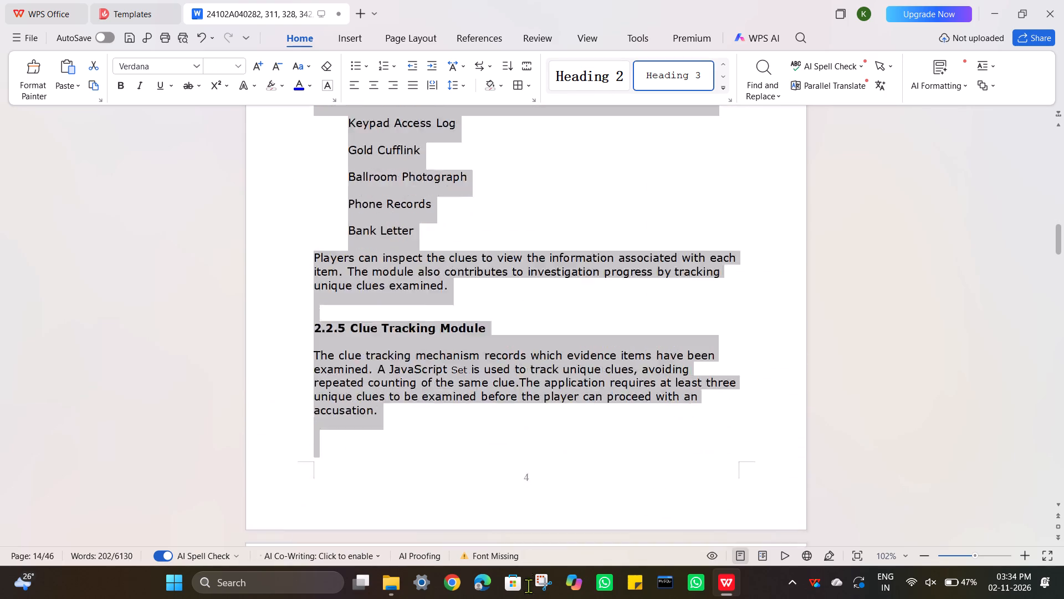
{"action": "left_click_drag", "start_coordinate": [528, 586], "coordinate": [528, 596]}
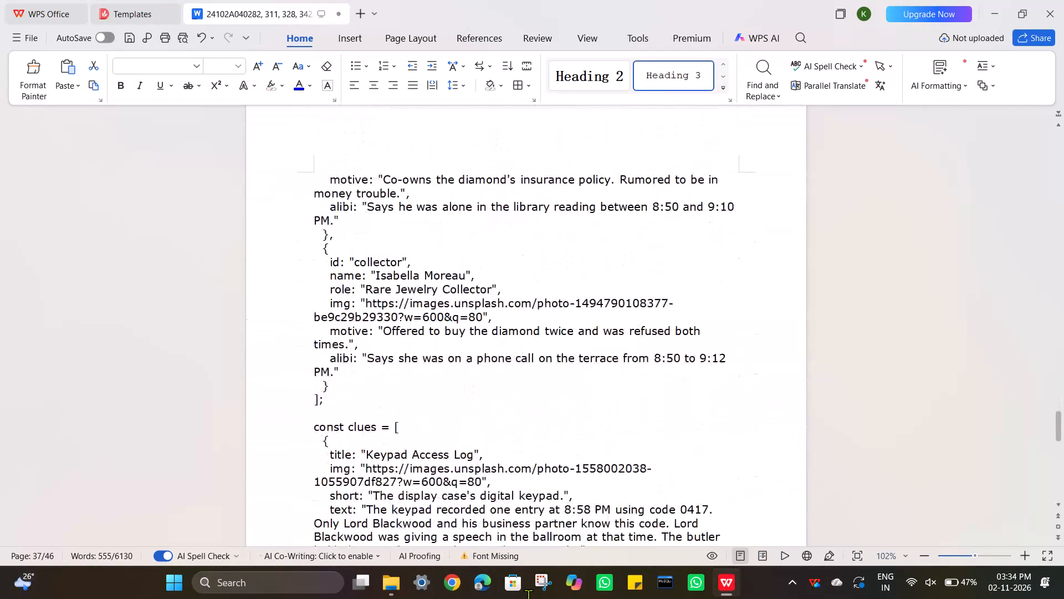
{"action": "left_click_drag", "start_coordinate": [528, 596], "coordinate": [521, 1]}
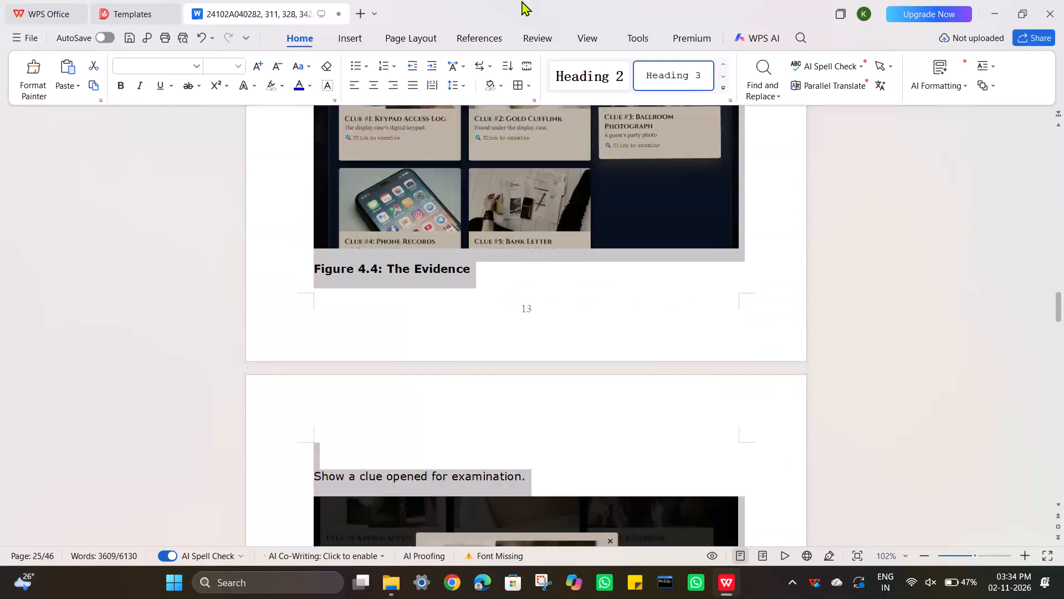
{"action": "left_click_drag", "start_coordinate": [521, 1], "coordinate": [503, 309]}
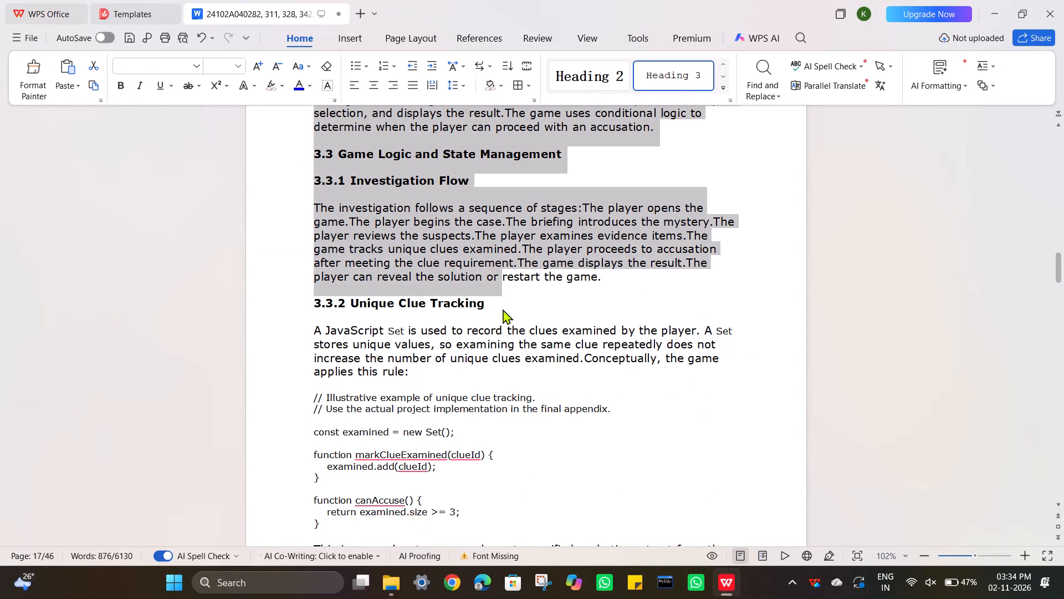
{"action": "left_click_drag", "start_coordinate": [503, 309], "coordinate": [513, 377]}
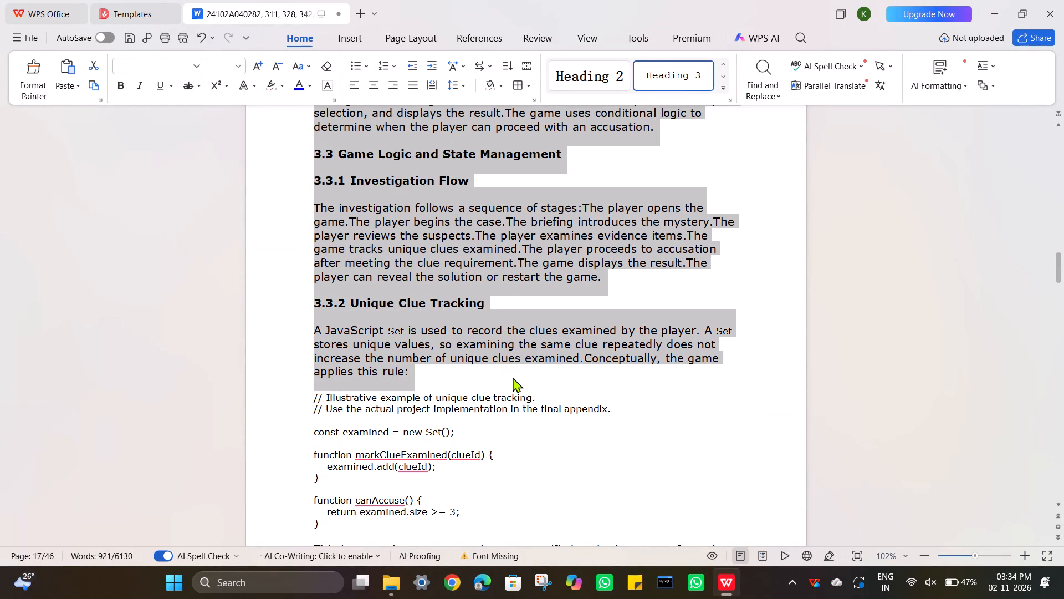
{"action": "left_click_drag", "start_coordinate": [513, 377], "coordinate": [513, 374]}
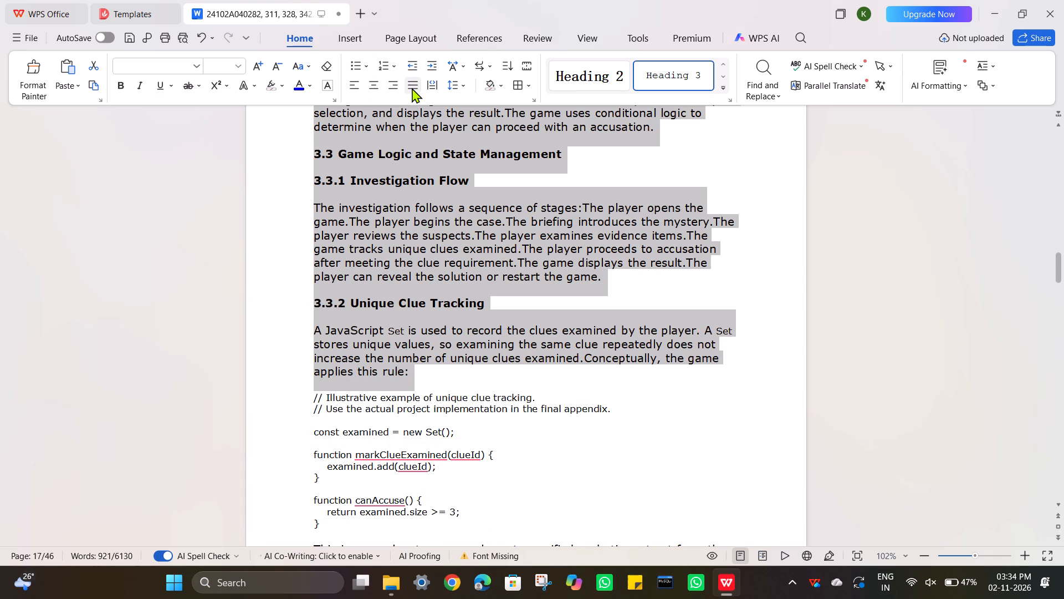
{"action": "left_click", "coordinate": [412, 88]}
{"action": "left_click", "coordinate": [867, 352]}
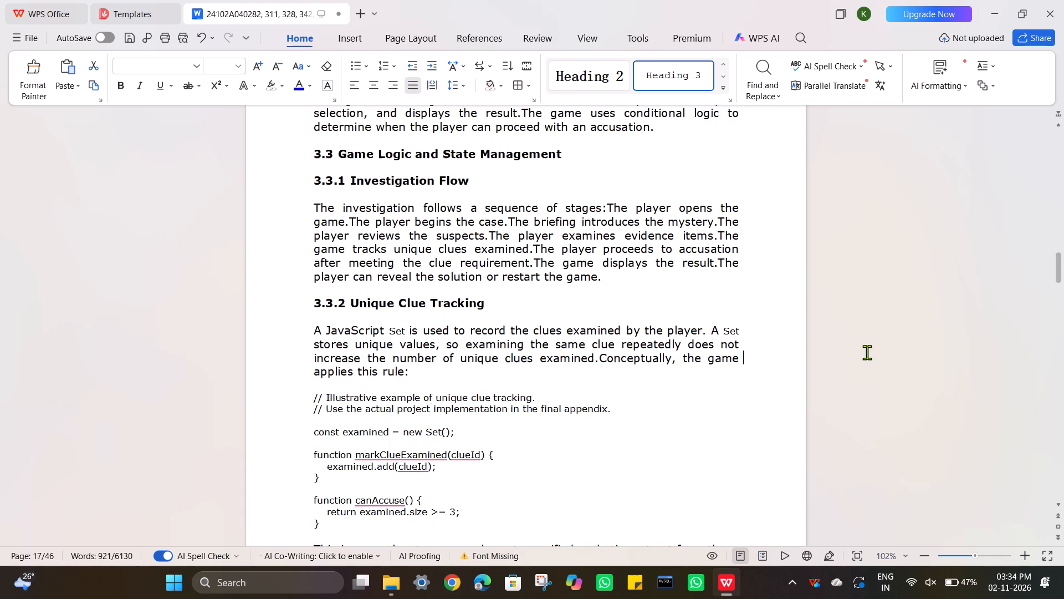
Justify all text from the accusation process paragraph under 3.3.3 through the introductory paragraph of 4.1 Test Cases.
{"action": "scroll", "coordinate": [755, 441], "scroll_direction": "down", "scroll_amount": 1}
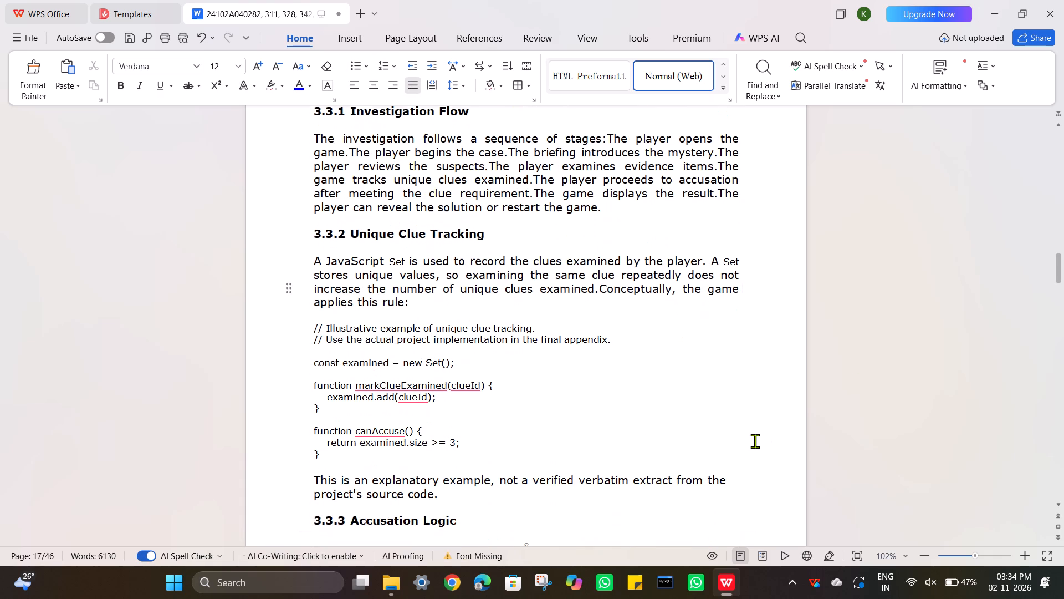
{"action": "scroll", "coordinate": [755, 441], "scroll_direction": "down", "scroll_amount": 6}
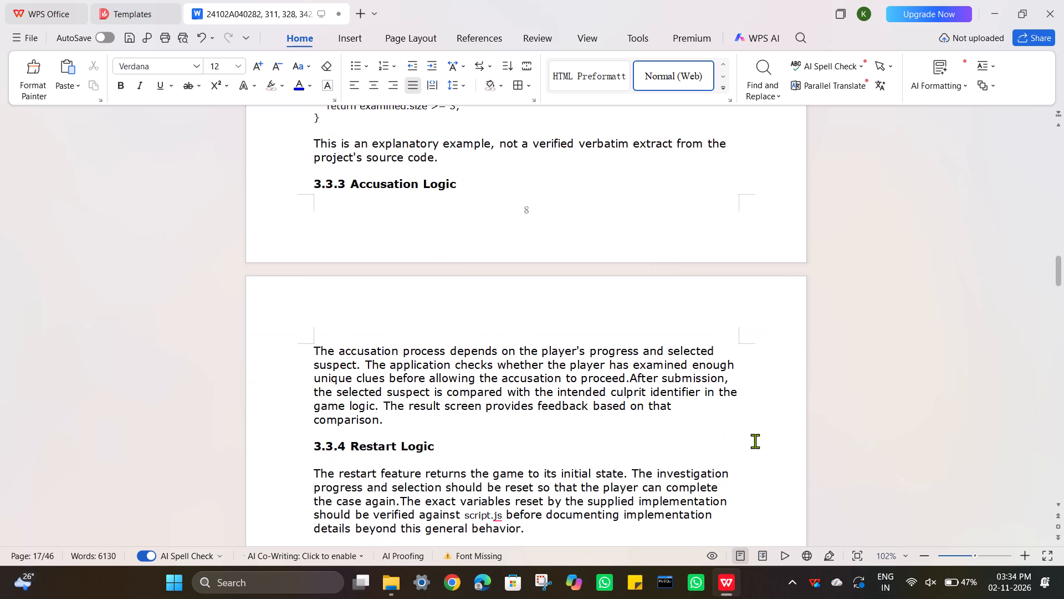
{"action": "scroll", "coordinate": [755, 441], "scroll_direction": "down", "scroll_amount": 3}
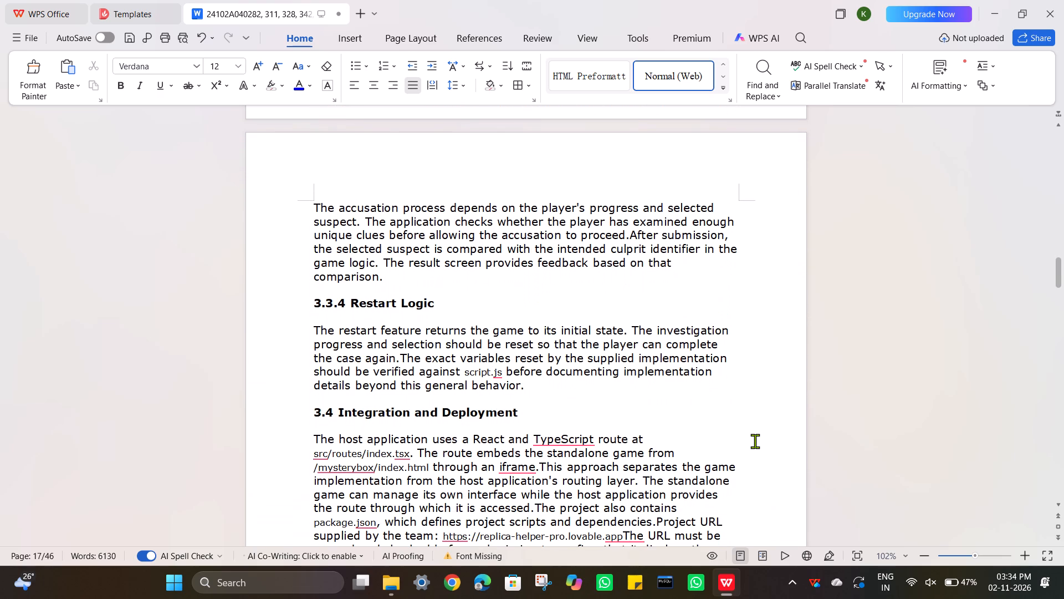
{"action": "left_click_drag", "start_coordinate": [314, 201], "coordinate": [315, 201]}
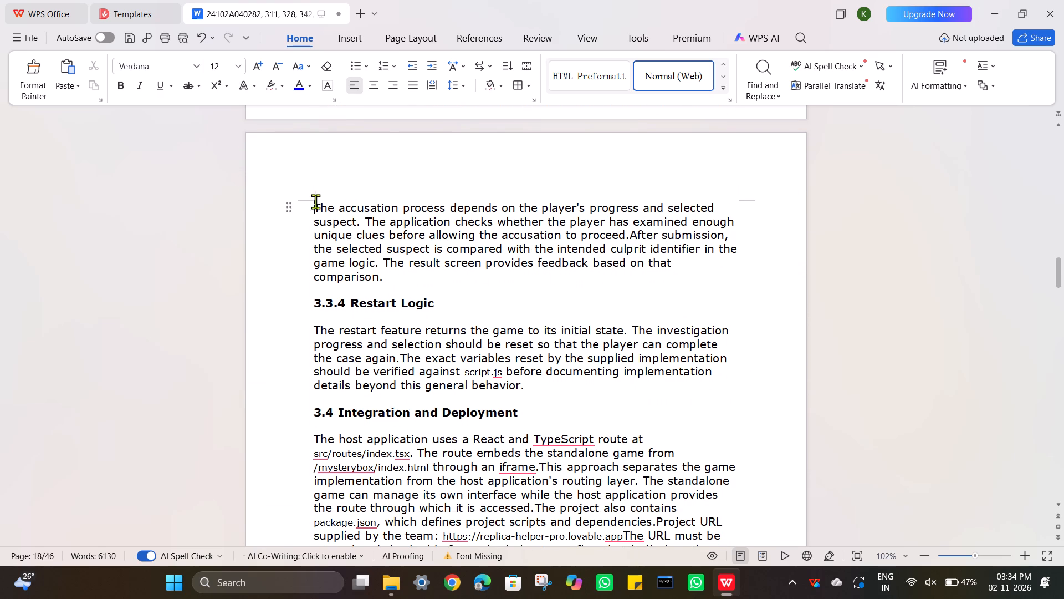
{"action": "left_click_drag", "start_coordinate": [315, 201], "coordinate": [411, 277]}
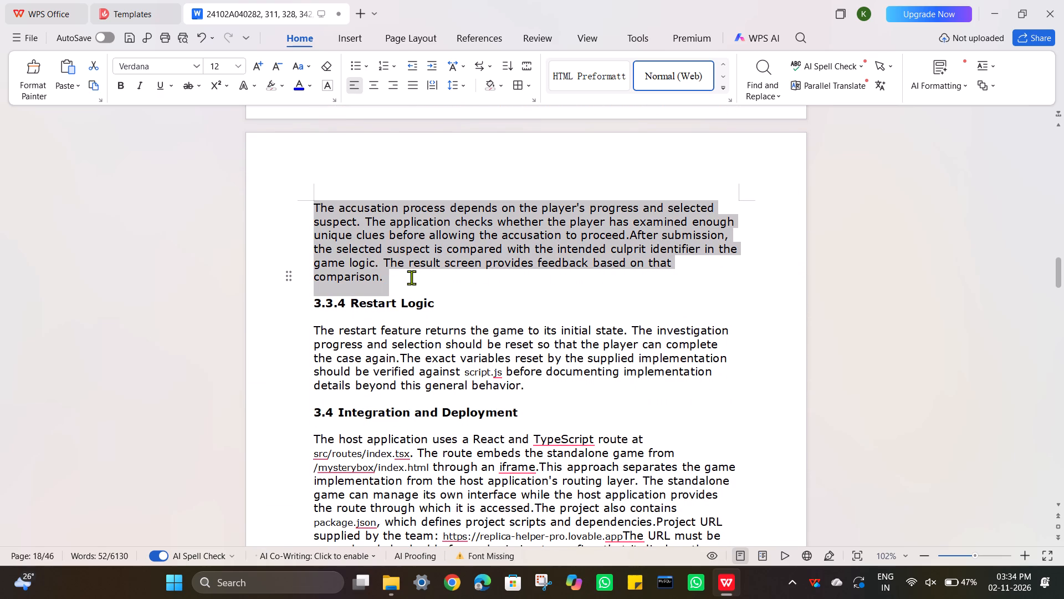
{"action": "left_click_drag", "start_coordinate": [411, 277], "coordinate": [497, 500]}
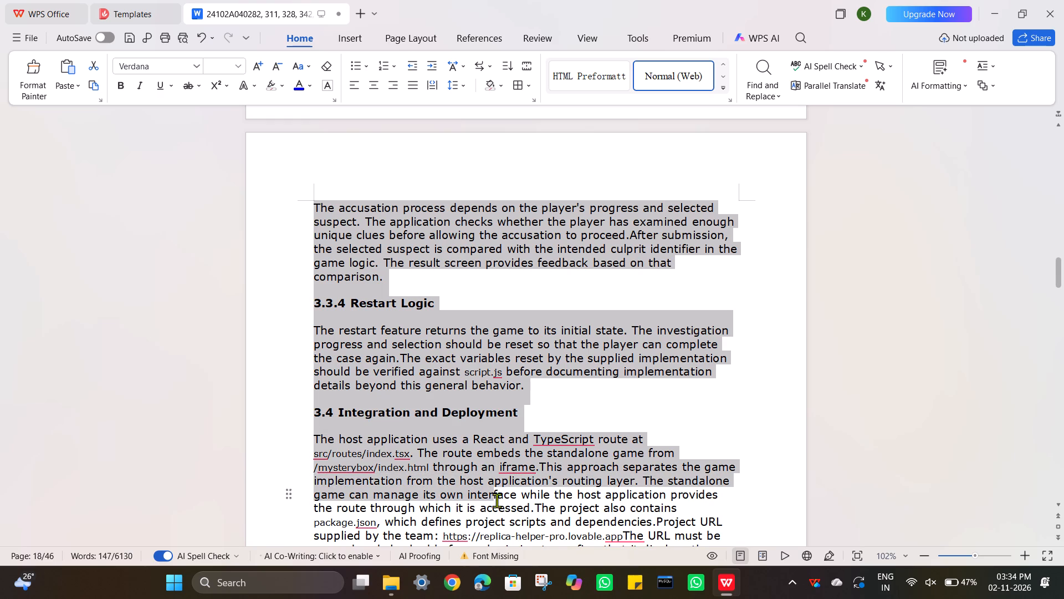
{"action": "left_click_drag", "start_coordinate": [497, 500], "coordinate": [472, 436]}
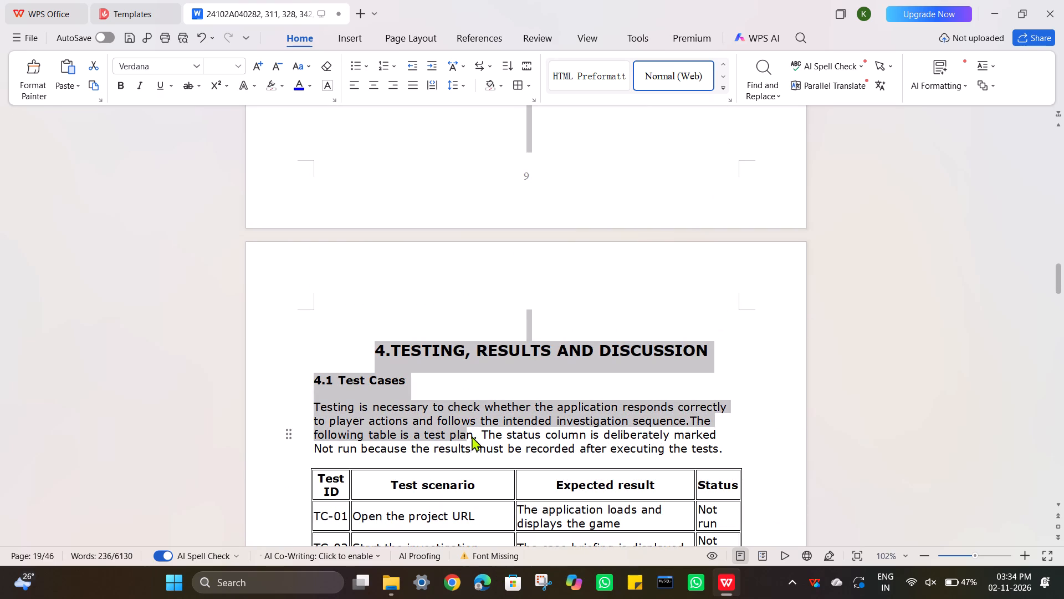
{"action": "left_click_drag", "start_coordinate": [472, 436], "coordinate": [503, 462]}
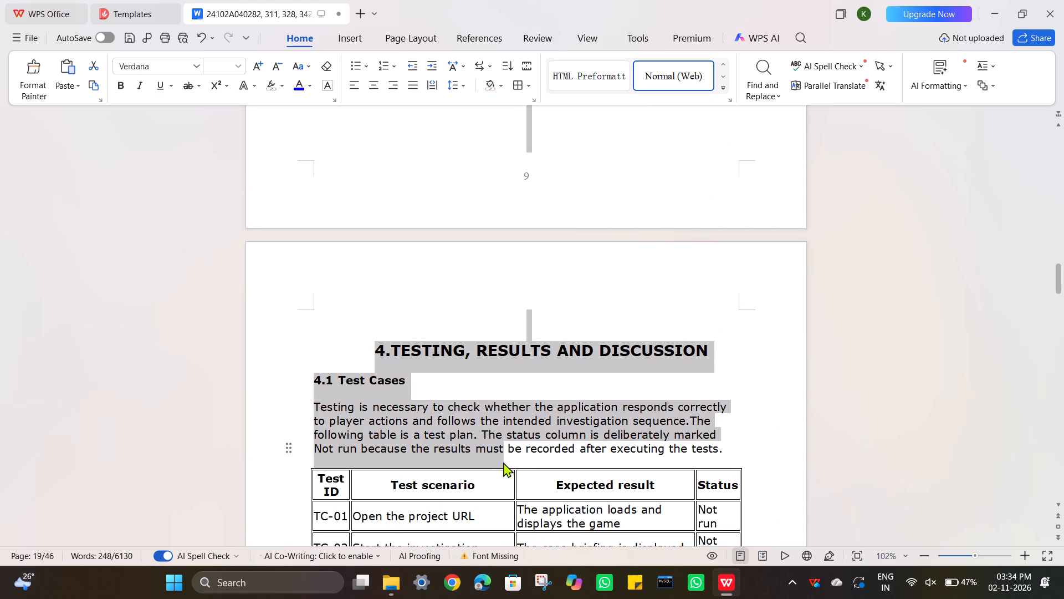
{"action": "left_click_drag", "start_coordinate": [503, 462], "coordinate": [506, 436]}
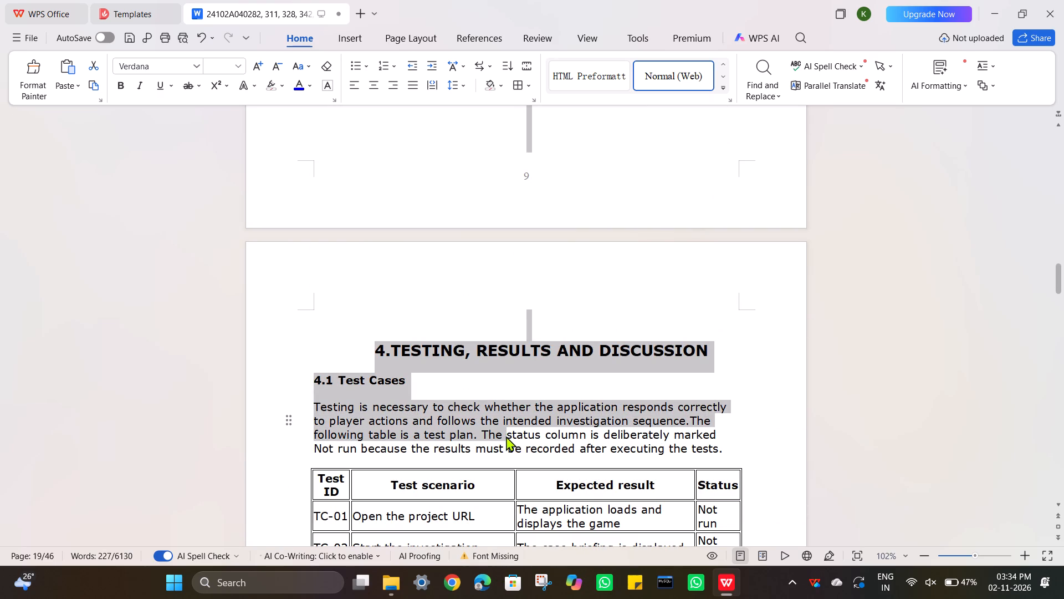
{"action": "left_click_drag", "start_coordinate": [506, 436], "coordinate": [747, 409]}
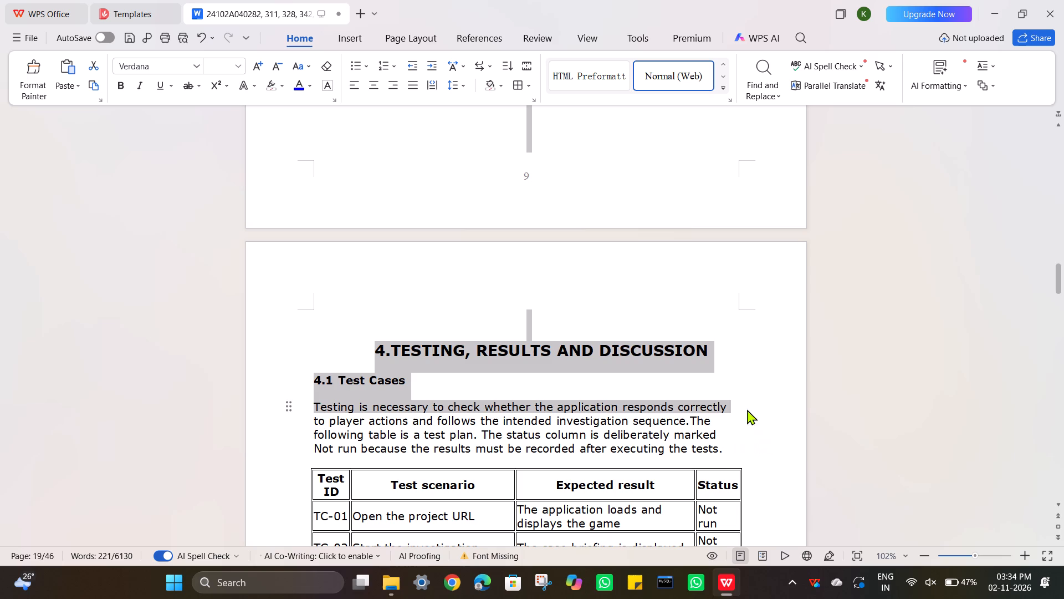
{"action": "left_click_drag", "start_coordinate": [747, 409], "coordinate": [734, 445]}
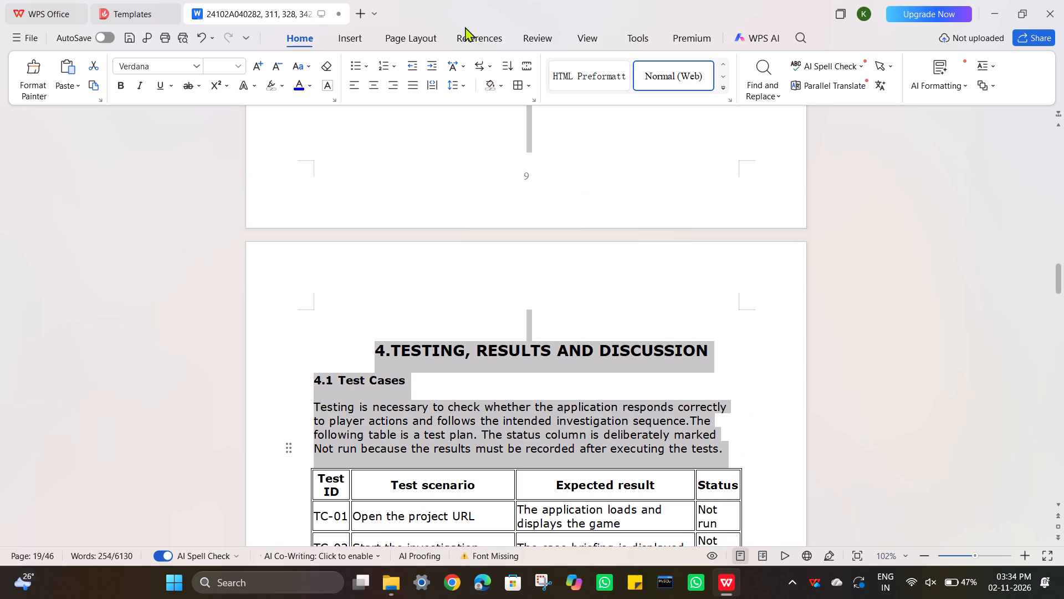
{"action": "left_click", "coordinate": [413, 87]}
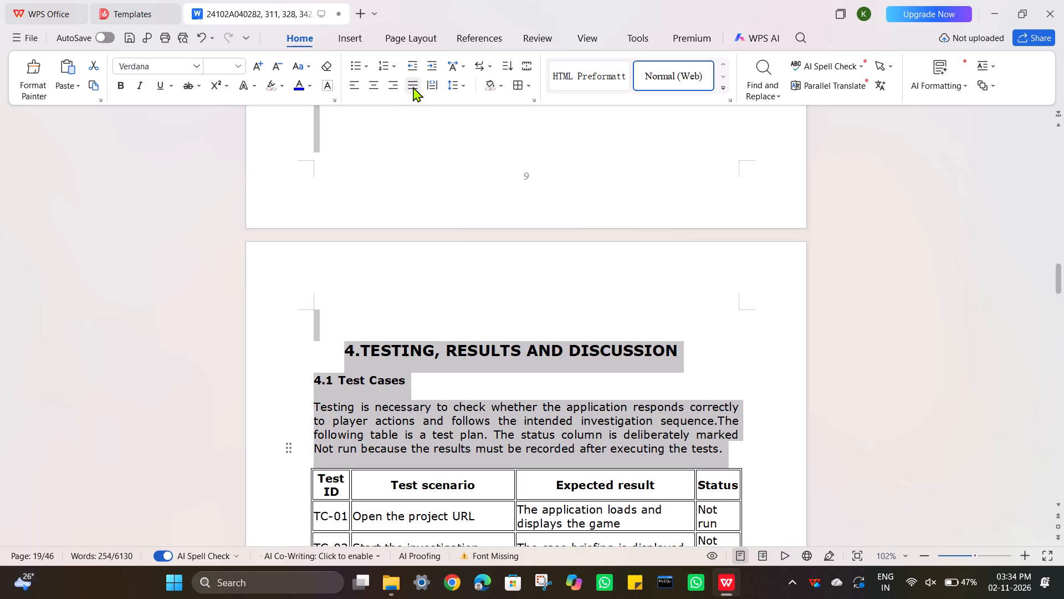
Justify all text from the 4.2.1 Functional Testing heading through the introductory paragraph of 4.3 Output Screenshots.
{"action": "left_click", "coordinate": [850, 247]}
{"action": "scroll", "coordinate": [850, 247], "scroll_direction": "up", "scroll_amount": 8}
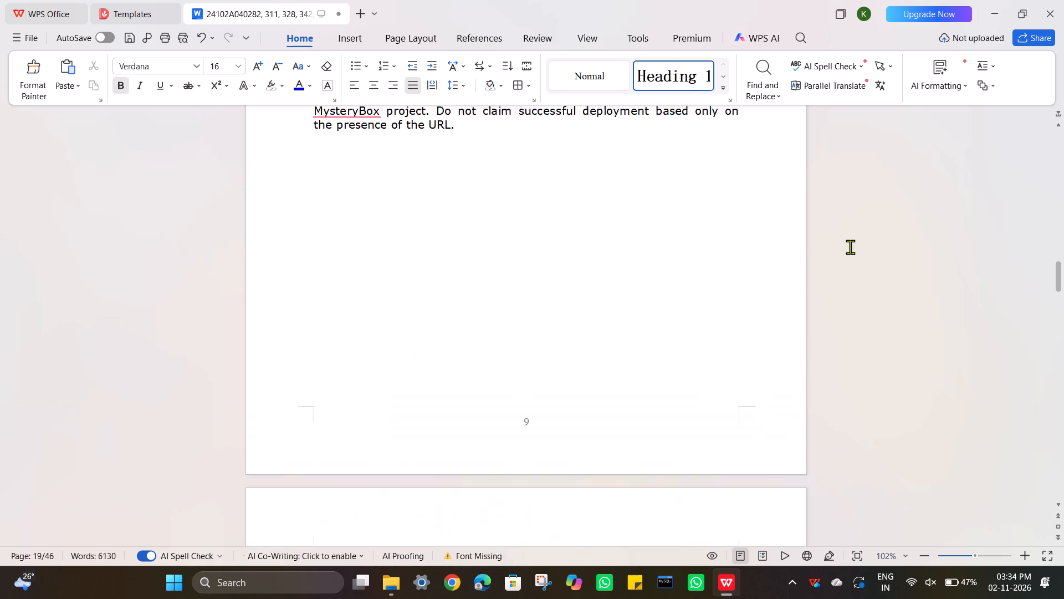
{"action": "scroll", "coordinate": [850, 247], "scroll_direction": "up", "scroll_amount": 2}
{"action": "scroll", "coordinate": [850, 247], "scroll_direction": "down", "scroll_amount": 1}
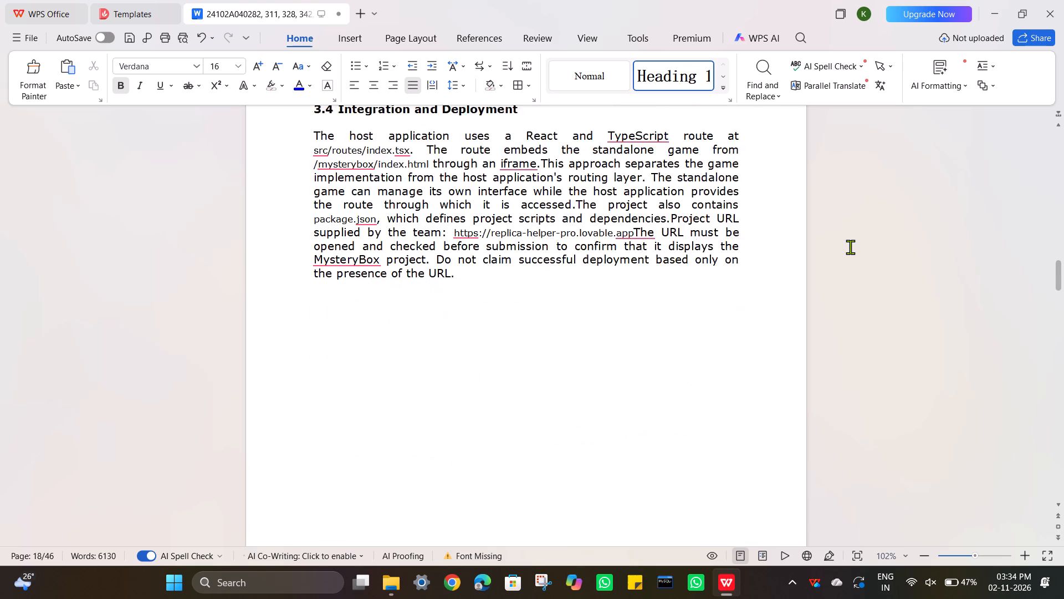
{"action": "scroll", "coordinate": [850, 247], "scroll_direction": "down", "scroll_amount": 7}
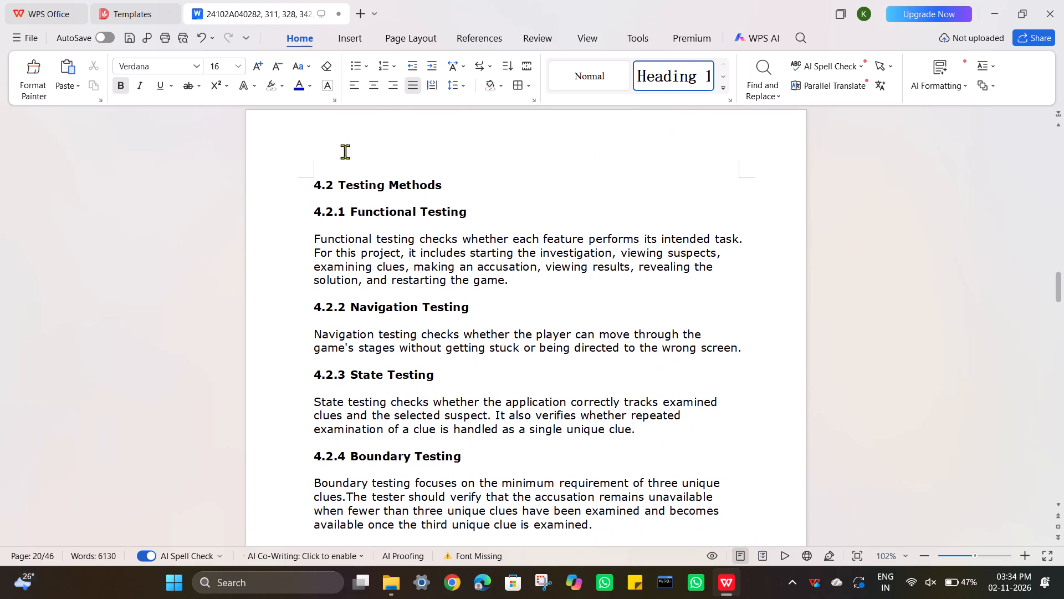
{"action": "left_click_drag", "start_coordinate": [309, 210], "coordinate": [540, 504]}
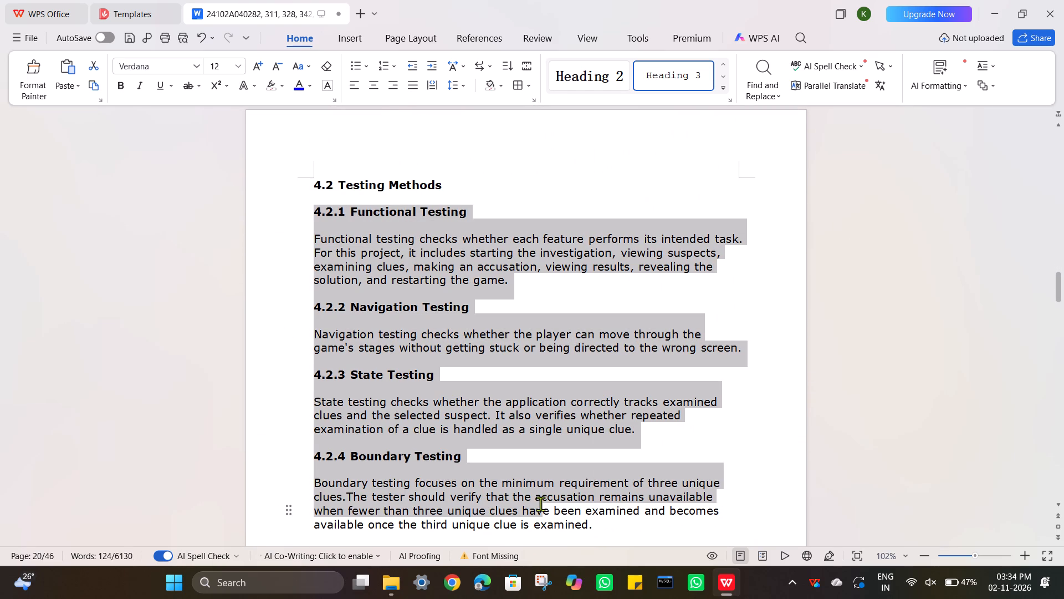
{"action": "left_click_drag", "start_coordinate": [540, 504], "coordinate": [555, 570]}
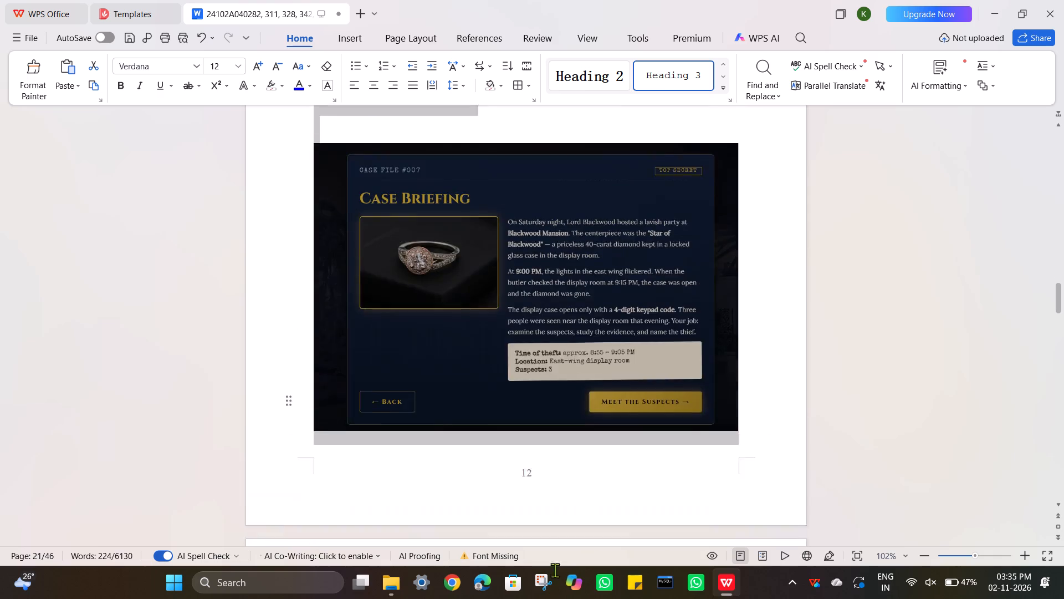
{"action": "left_click_drag", "start_coordinate": [555, 570], "coordinate": [487, 506]}
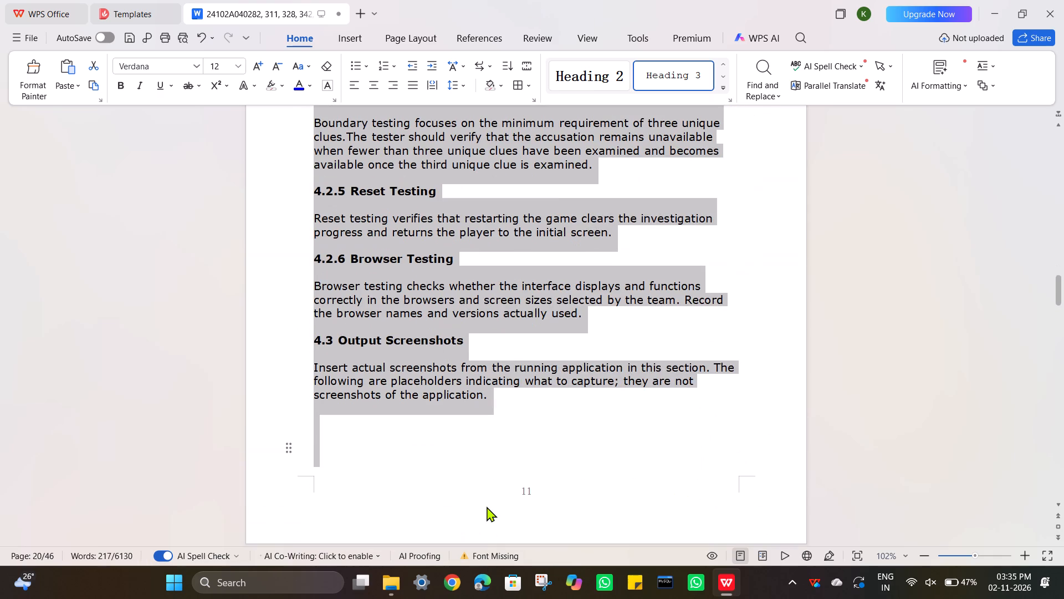
{"action": "left_click_drag", "start_coordinate": [487, 506], "coordinate": [497, 460]}
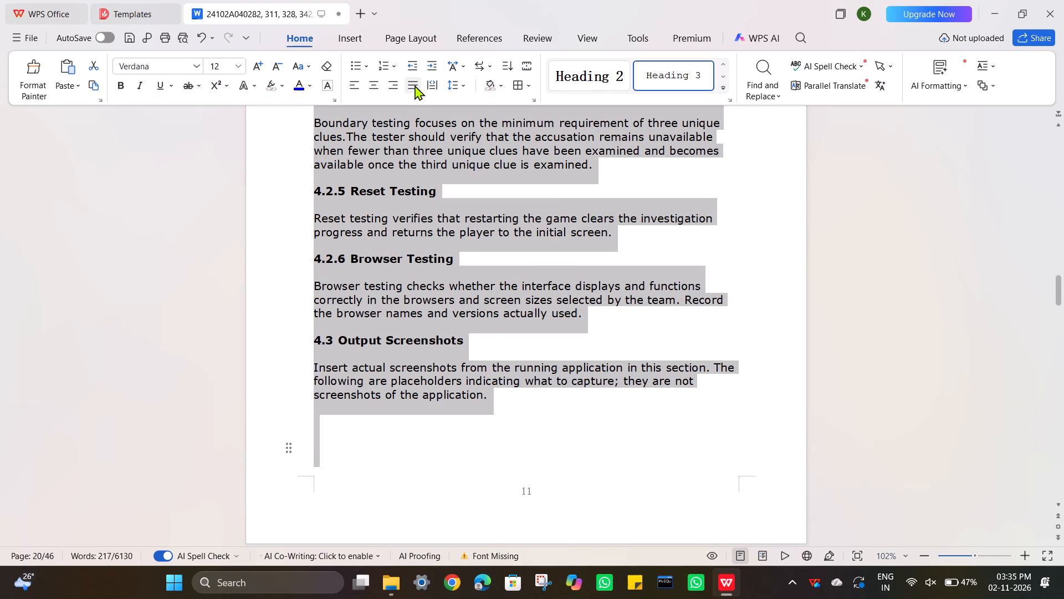
{"action": "left_click", "coordinate": [415, 85]}
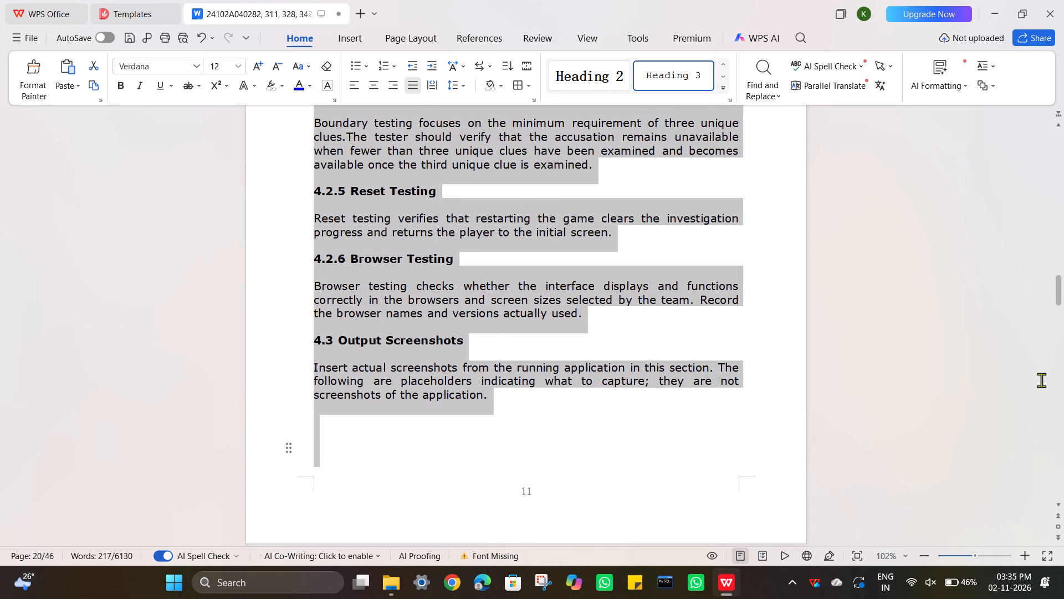
{"action": "left_click", "coordinate": [940, 397]}
Check the captions, figures and text formatting on the pages from 4.3 Output Screenshots to 4.4 Analysis of Results.
{"action": "scroll", "coordinate": [637, 459], "scroll_direction": "down", "scroll_amount": 4}
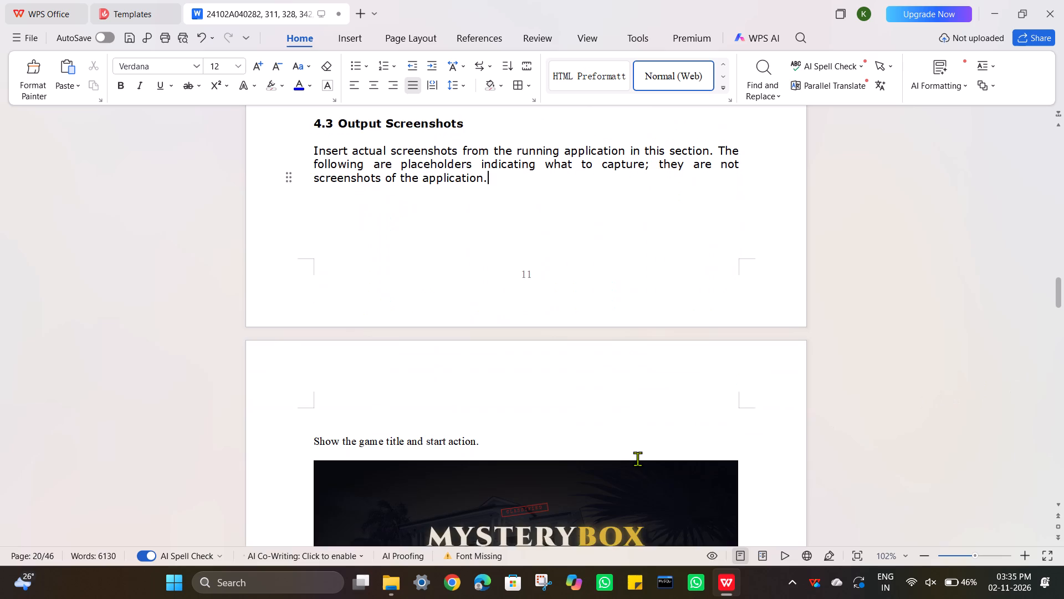
{"action": "scroll", "coordinate": [637, 459], "scroll_direction": "down", "scroll_amount": 8}
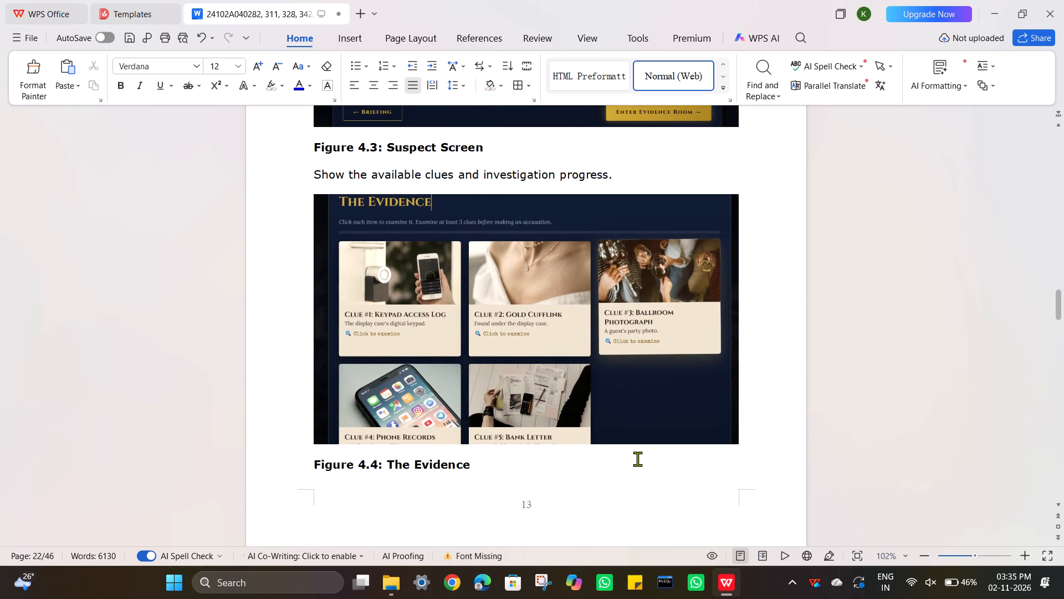
{"action": "scroll", "coordinate": [637, 459], "scroll_direction": "down", "scroll_amount": 7}
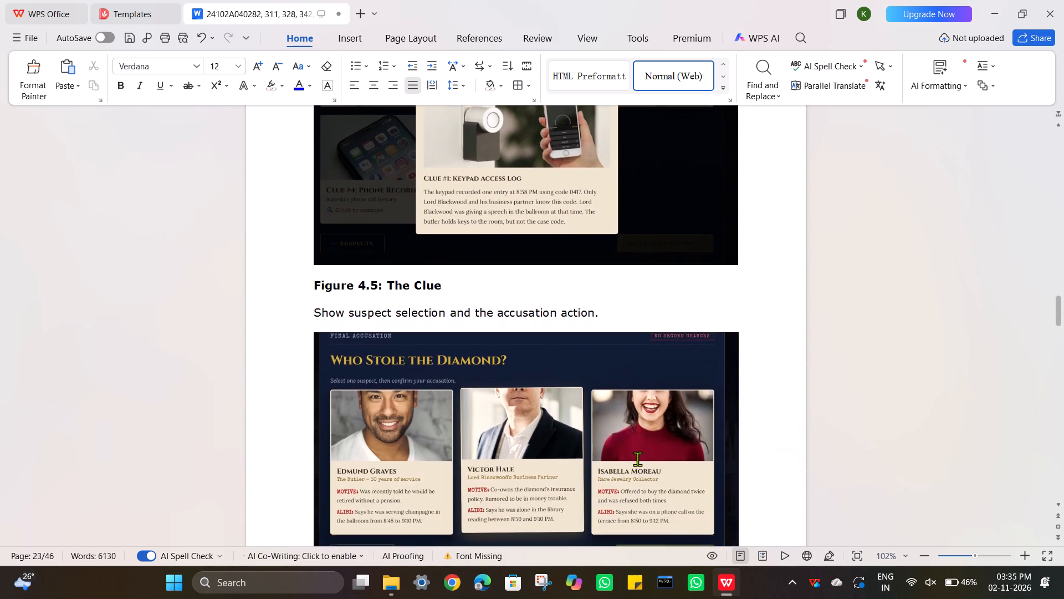
{"action": "scroll", "coordinate": [637, 459], "scroll_direction": "down", "scroll_amount": 2}
{"action": "scroll", "coordinate": [637, 459], "scroll_direction": "up", "scroll_amount": 2}
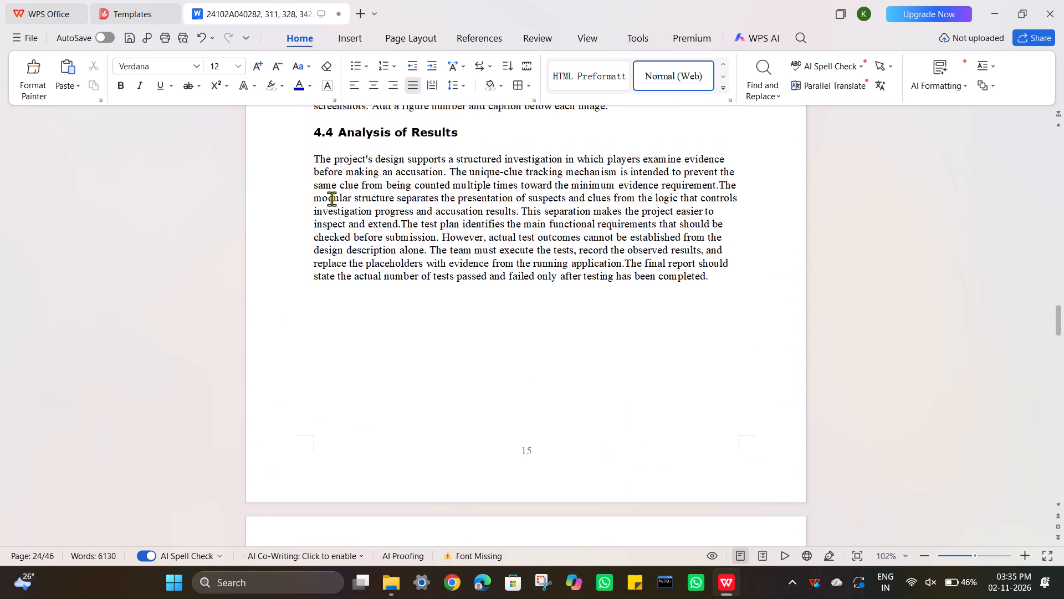
{"action": "scroll", "coordinate": [328, 141], "scroll_direction": "up", "scroll_amount": 2}
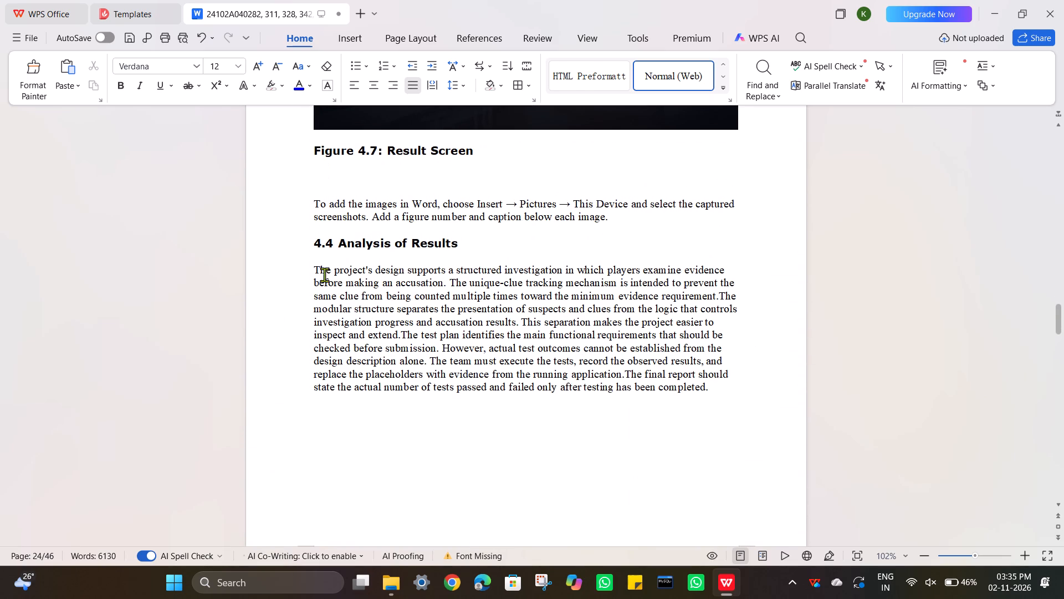
{"action": "left_click", "coordinate": [316, 270]}
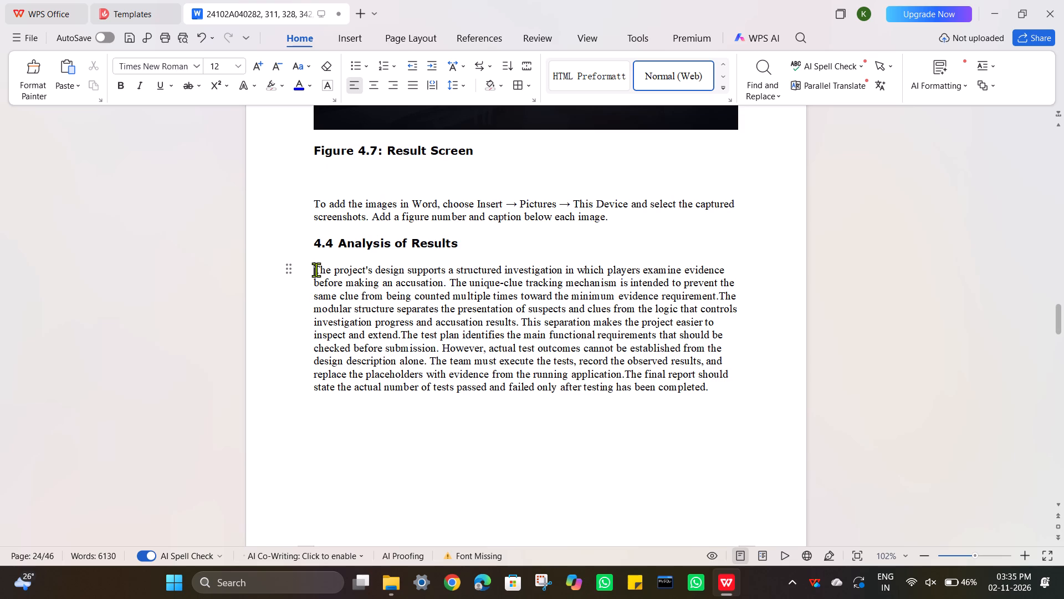
{"action": "scroll", "coordinate": [316, 270], "scroll_direction": "up", "scroll_amount": 4}
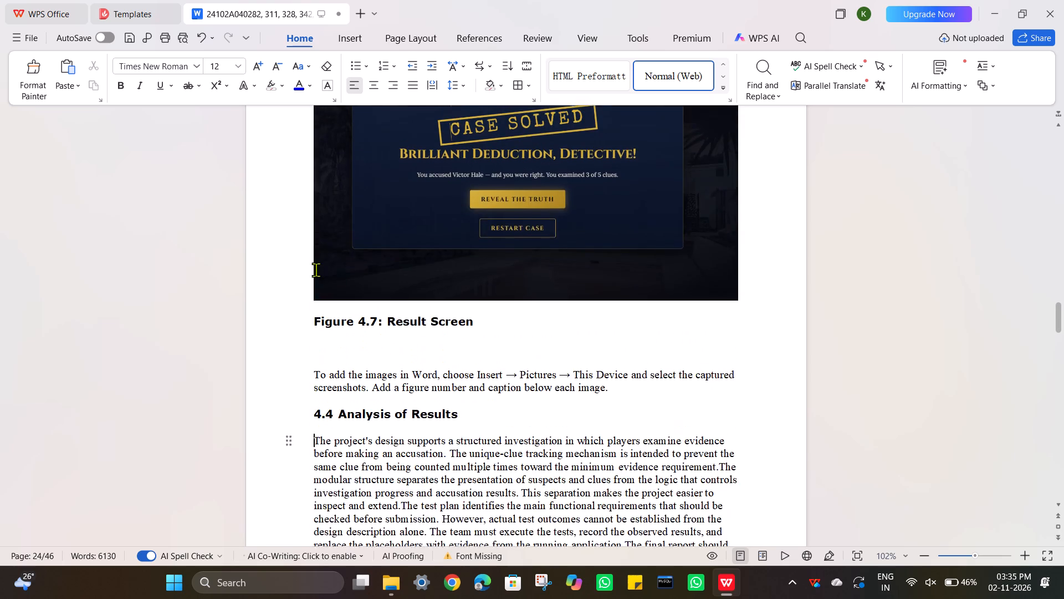
{"action": "scroll", "coordinate": [316, 270], "scroll_direction": "up", "scroll_amount": 5}
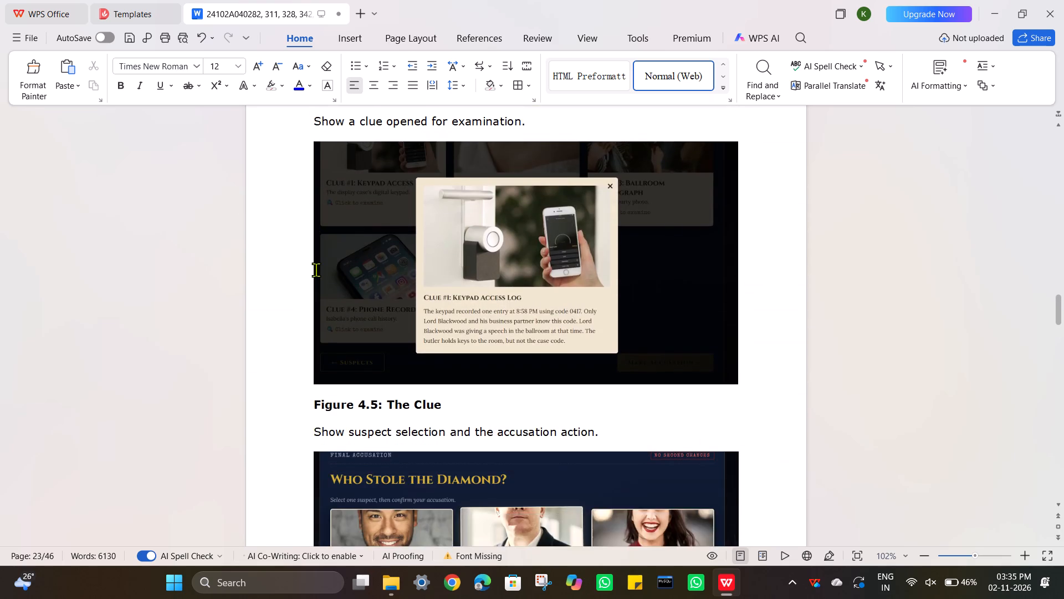
{"action": "scroll", "coordinate": [316, 270], "scroll_direction": "down", "scroll_amount": 4}
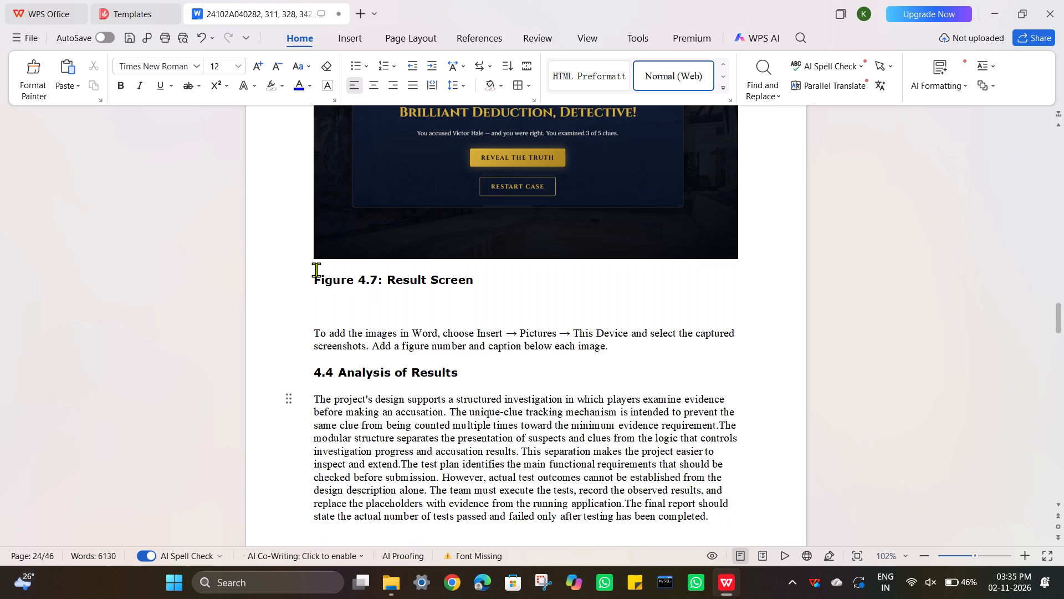
{"action": "scroll", "coordinate": [316, 270], "scroll_direction": "down", "scroll_amount": 1}
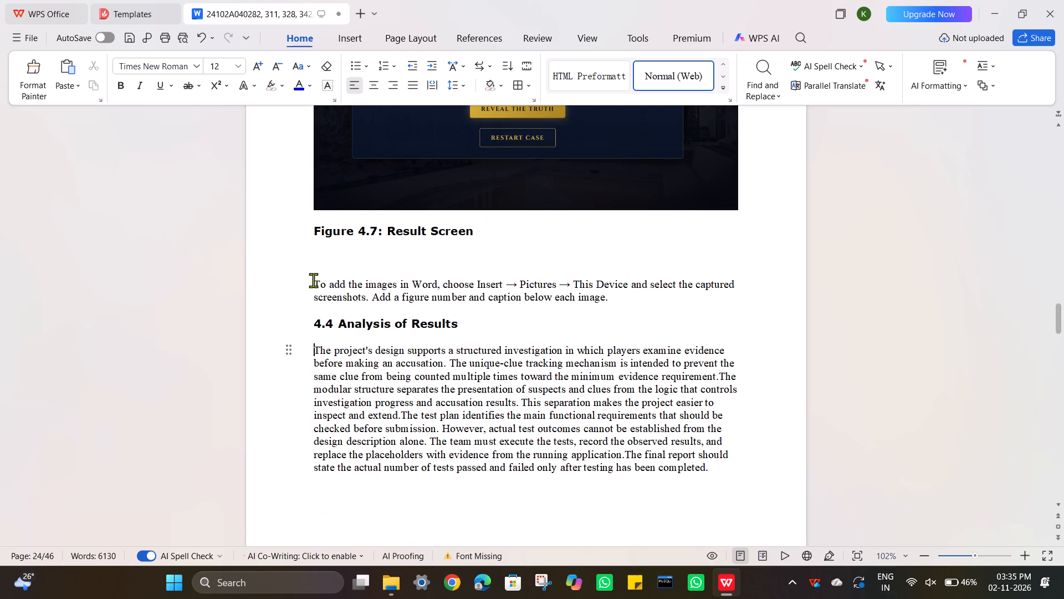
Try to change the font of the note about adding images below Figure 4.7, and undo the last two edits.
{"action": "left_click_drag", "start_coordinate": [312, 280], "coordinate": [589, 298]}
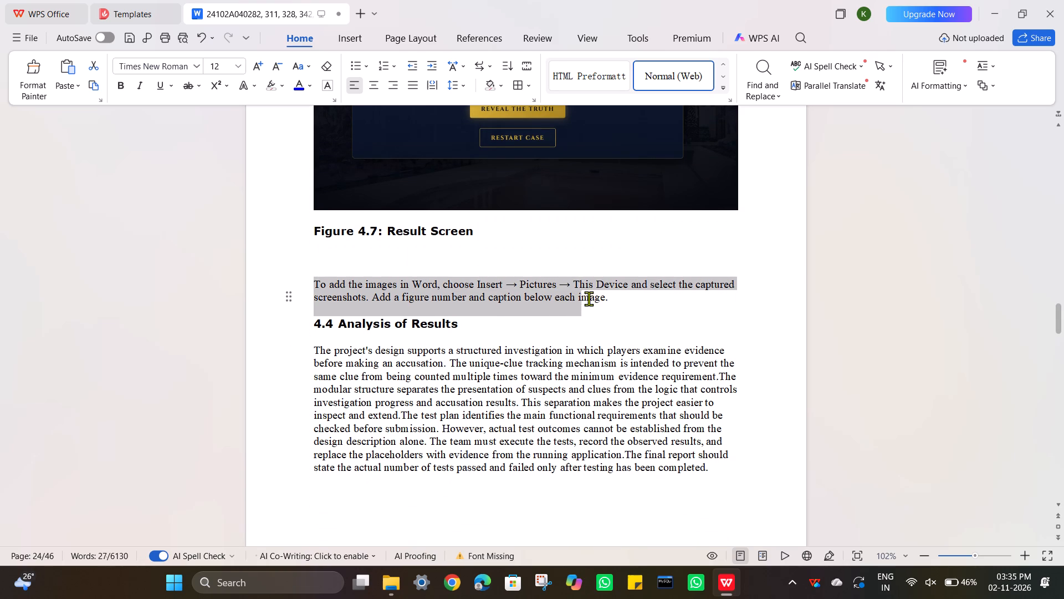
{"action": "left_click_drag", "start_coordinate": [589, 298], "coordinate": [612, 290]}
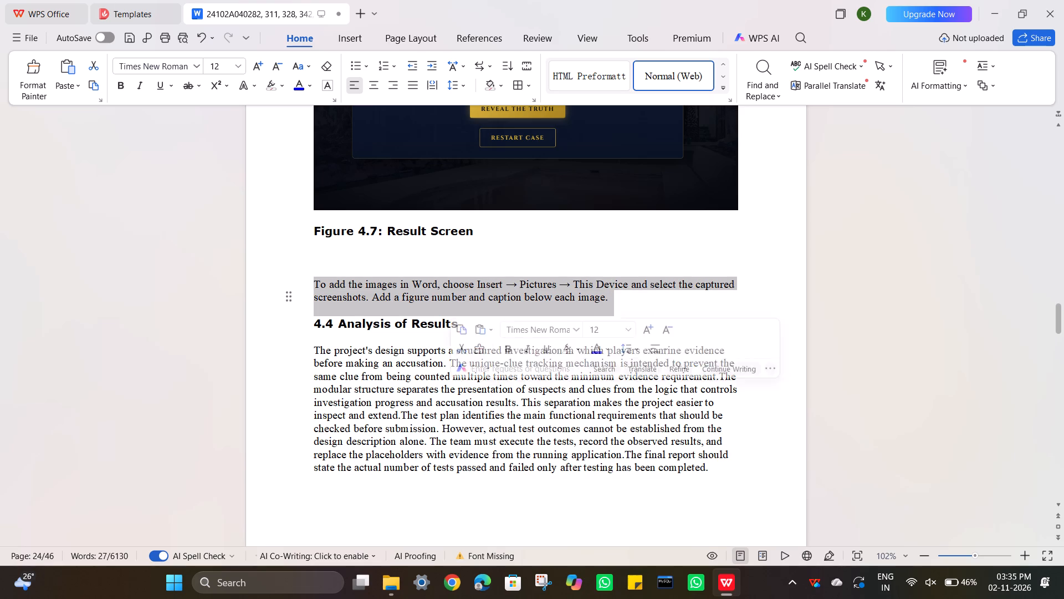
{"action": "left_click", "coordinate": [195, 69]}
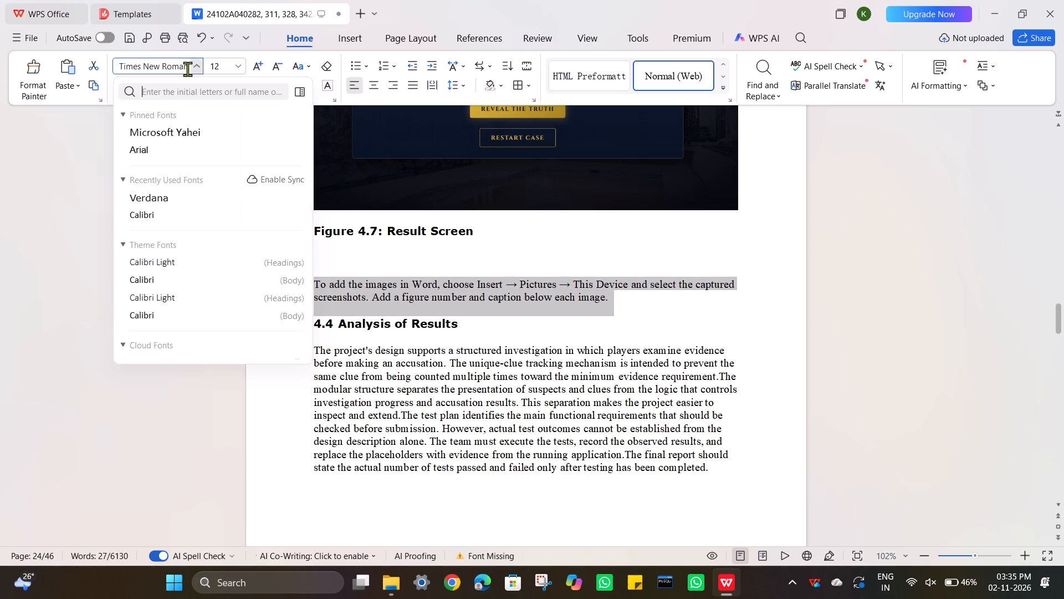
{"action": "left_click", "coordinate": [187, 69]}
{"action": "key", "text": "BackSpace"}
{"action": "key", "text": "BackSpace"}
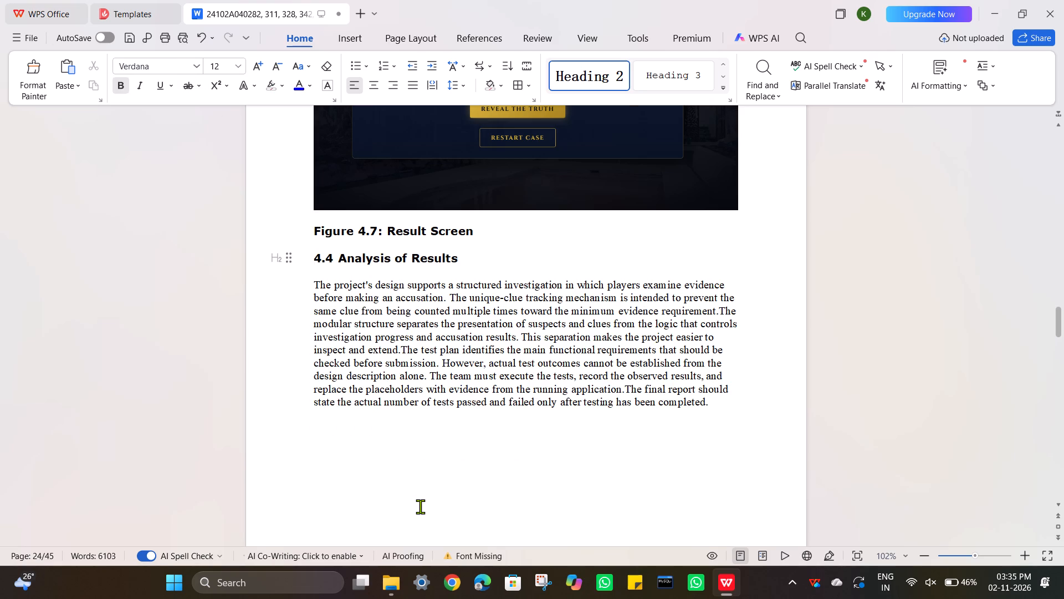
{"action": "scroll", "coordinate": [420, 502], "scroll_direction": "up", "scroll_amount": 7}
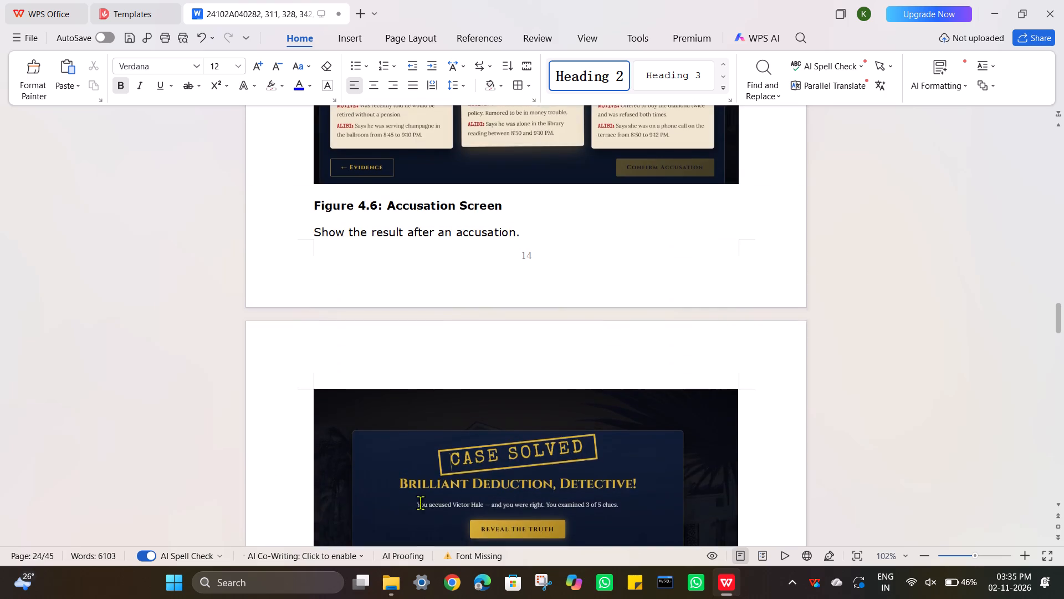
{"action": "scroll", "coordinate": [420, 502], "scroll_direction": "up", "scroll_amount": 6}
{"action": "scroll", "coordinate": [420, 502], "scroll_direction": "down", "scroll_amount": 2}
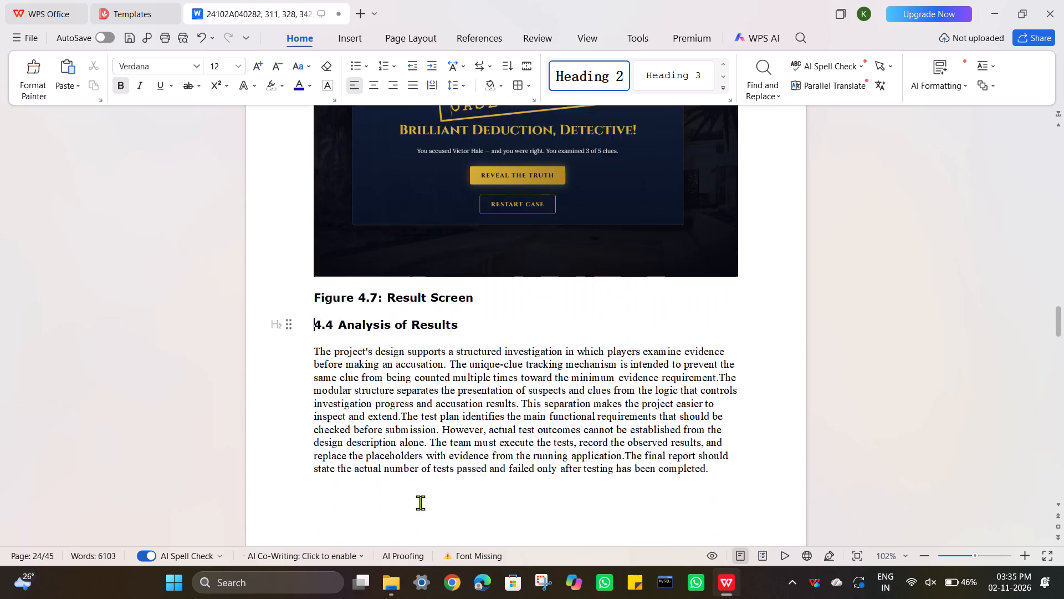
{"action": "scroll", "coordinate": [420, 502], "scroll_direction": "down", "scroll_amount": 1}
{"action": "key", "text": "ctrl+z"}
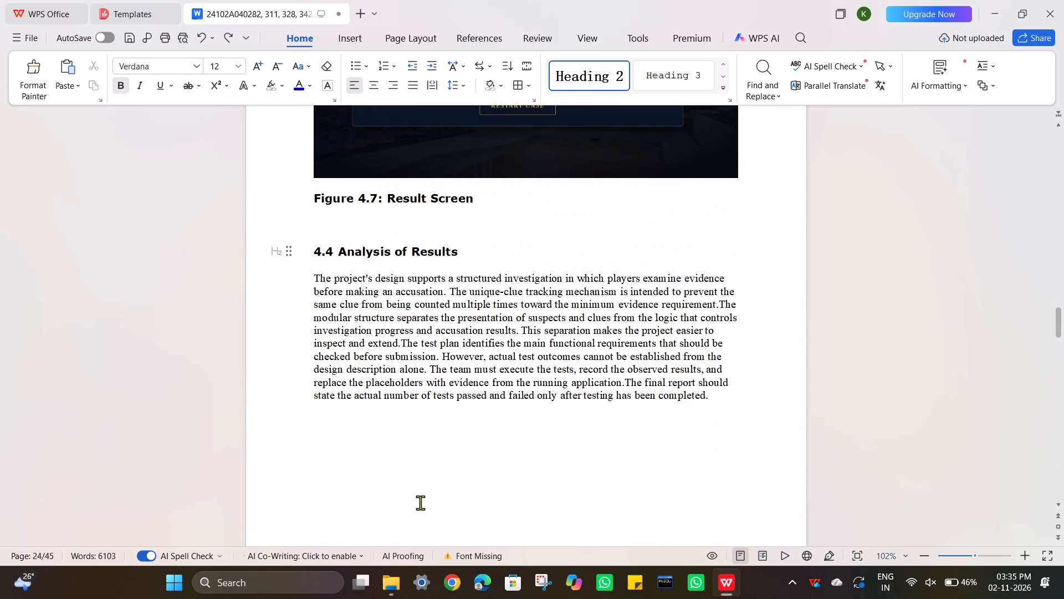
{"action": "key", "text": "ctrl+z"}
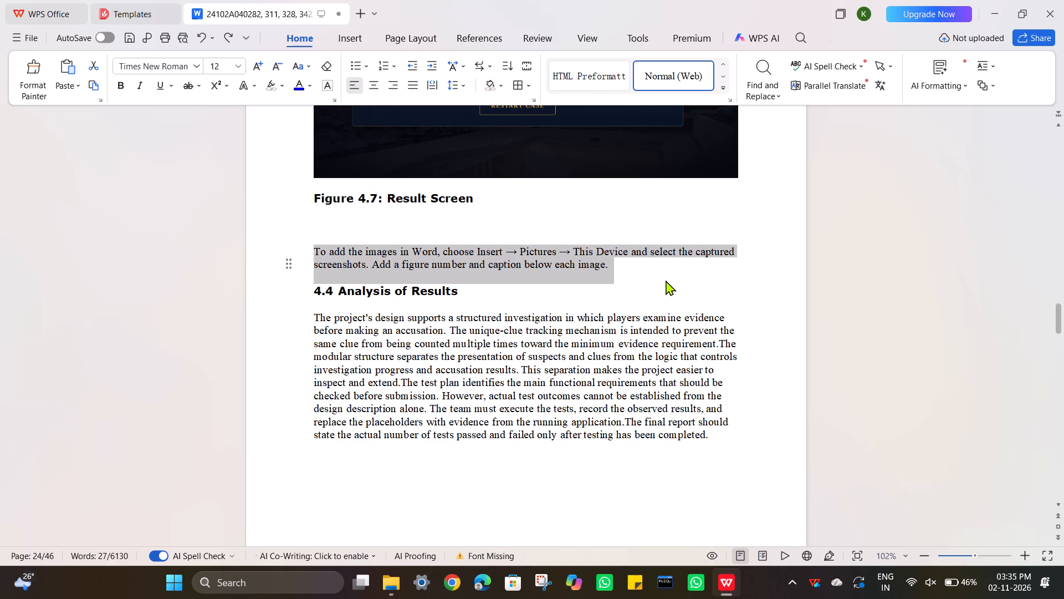
Set the font of the note about adding images below Figure 4.7 to Verdana.
{"action": "left_click", "coordinate": [184, 68]}
{"action": "key", "text": "BackSpace"}
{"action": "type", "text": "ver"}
{"action": "left_click", "coordinate": [163, 114]}
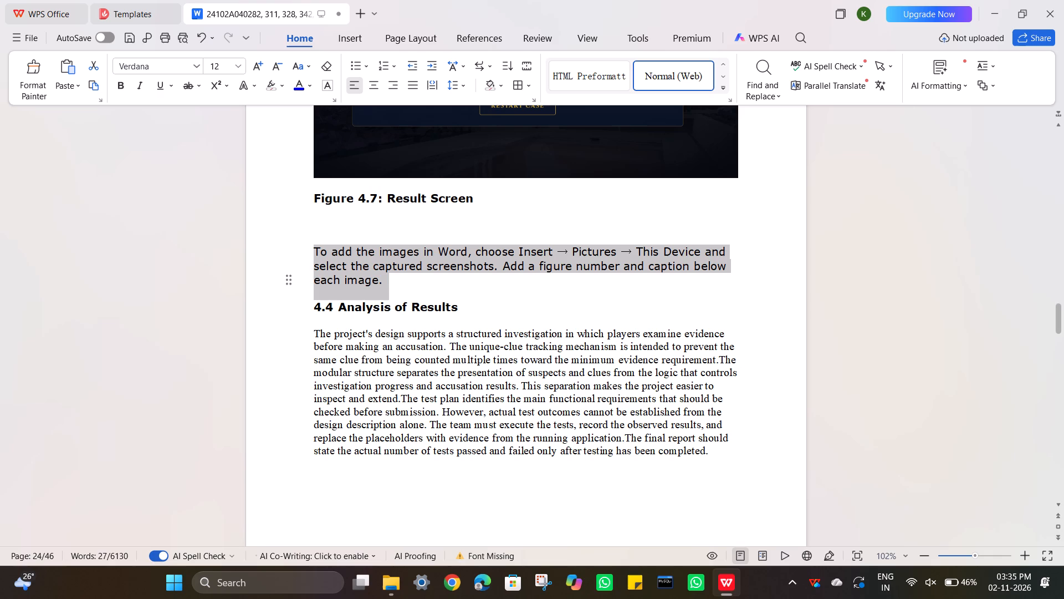
{"action": "left_click", "coordinate": [931, 295]}
Examine the font and alignment of the text from 4.4 Analysis of Results through the numbered future improvements after the Conclusion heading.
{"action": "scroll", "coordinate": [687, 424], "scroll_direction": "down", "scroll_amount": 2}
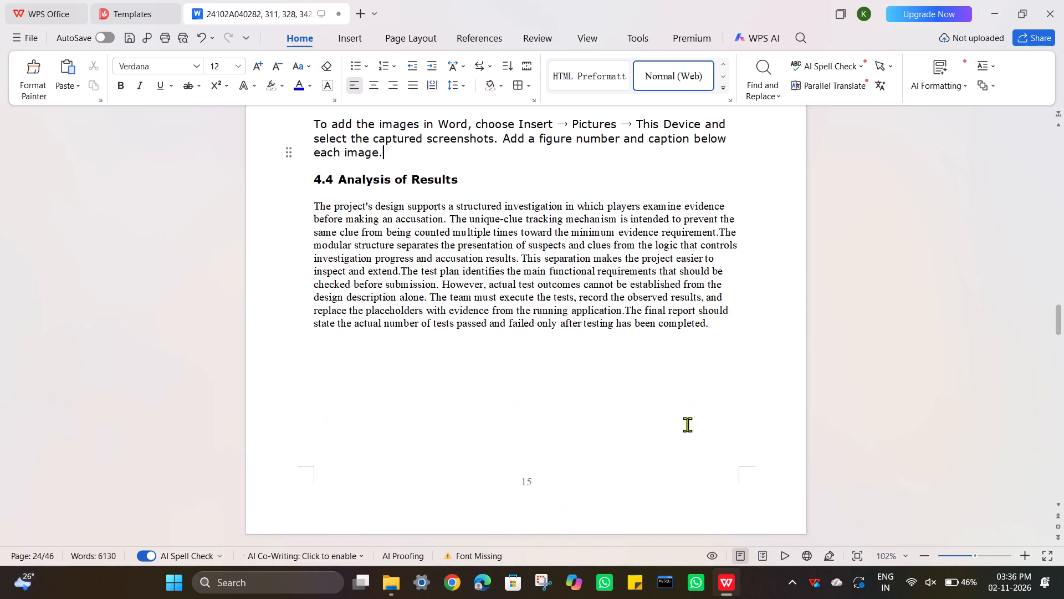
{"action": "scroll", "coordinate": [687, 424], "scroll_direction": "down", "scroll_amount": 18}
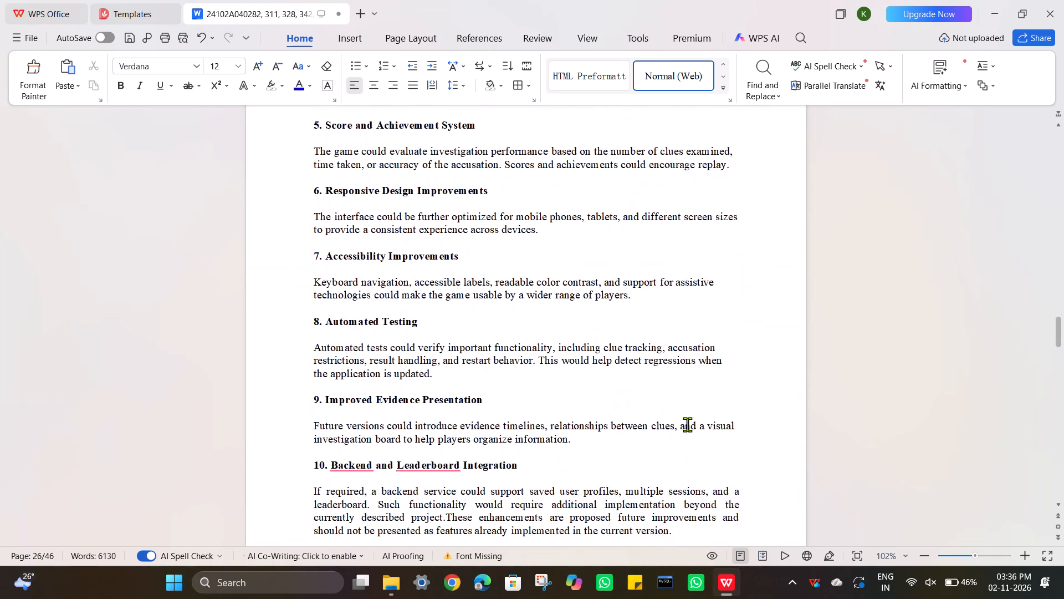
{"action": "scroll", "coordinate": [687, 424], "scroll_direction": "down", "scroll_amount": 2}
{"action": "scroll", "coordinate": [687, 424], "scroll_direction": "up", "scroll_amount": 11}
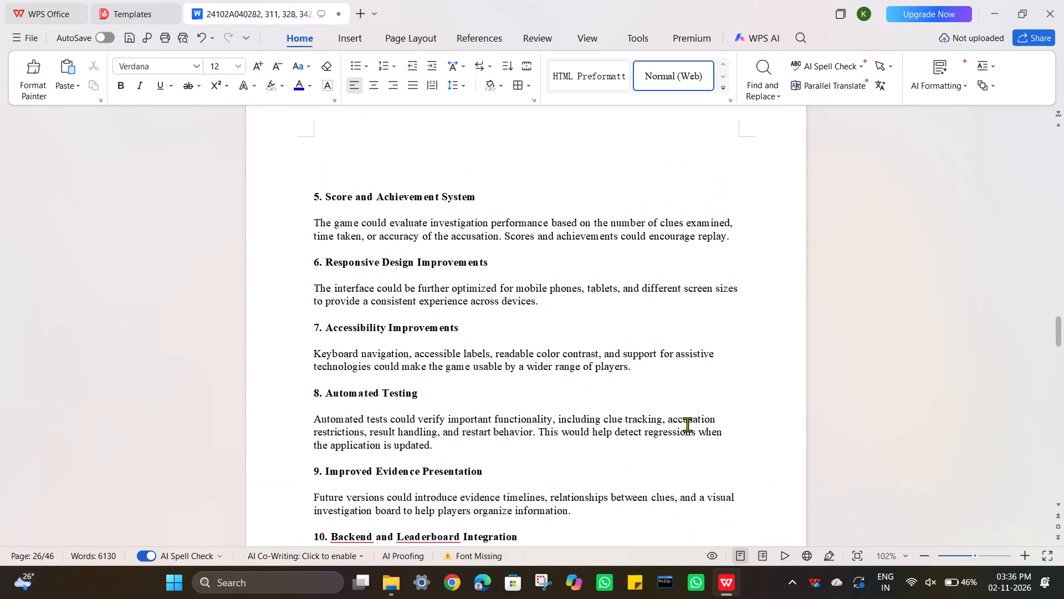
{"action": "scroll", "coordinate": [687, 424], "scroll_direction": "up", "scroll_amount": 6}
{"action": "scroll", "coordinate": [687, 424], "scroll_direction": "down", "scroll_amount": 6}
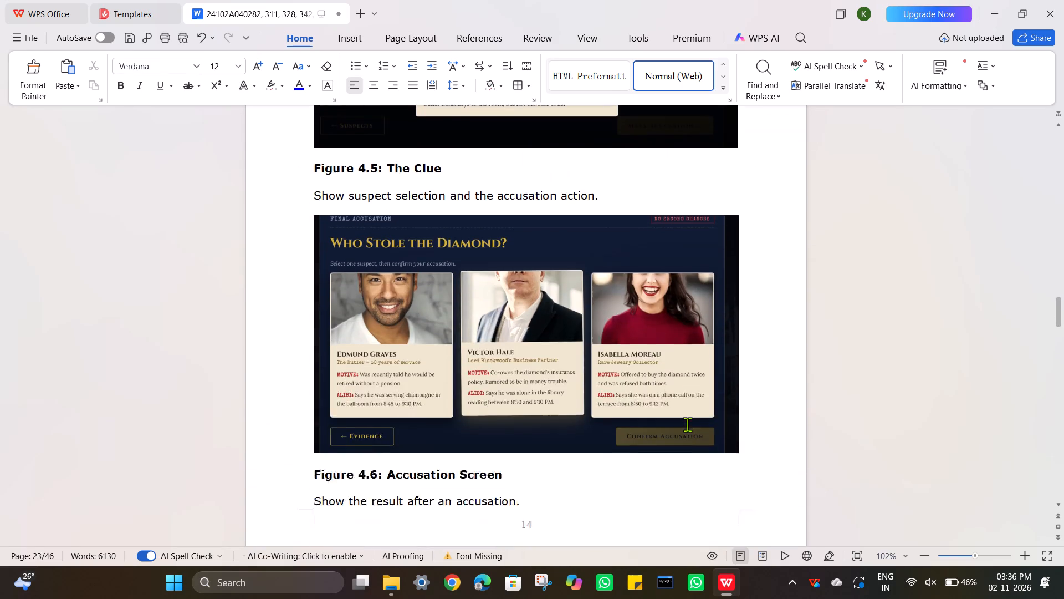
{"action": "scroll", "coordinate": [687, 424], "scroll_direction": "down", "scroll_amount": 7}
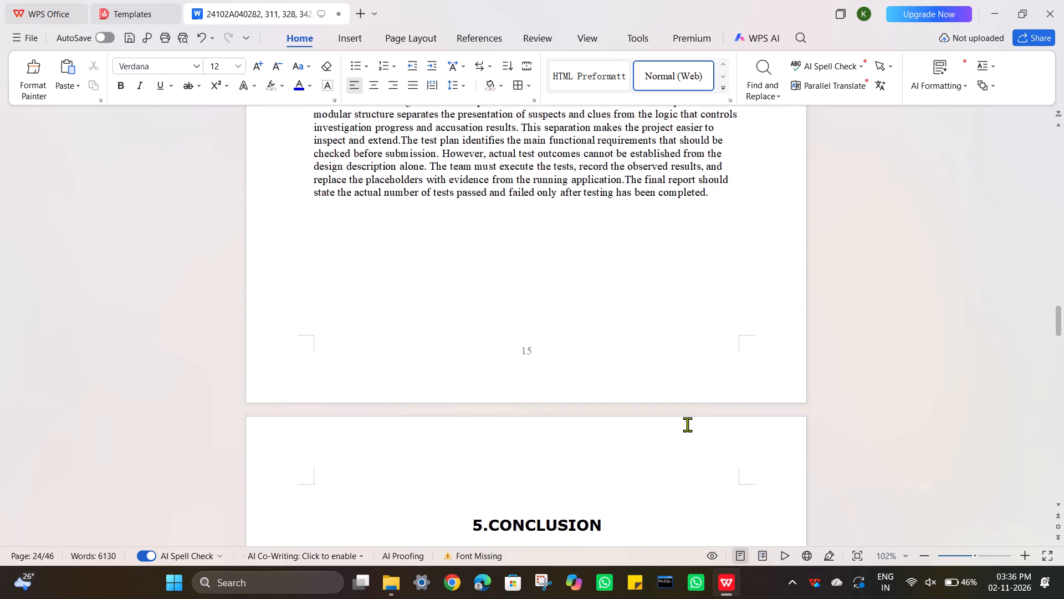
{"action": "scroll", "coordinate": [687, 424], "scroll_direction": "down", "scroll_amount": 2}
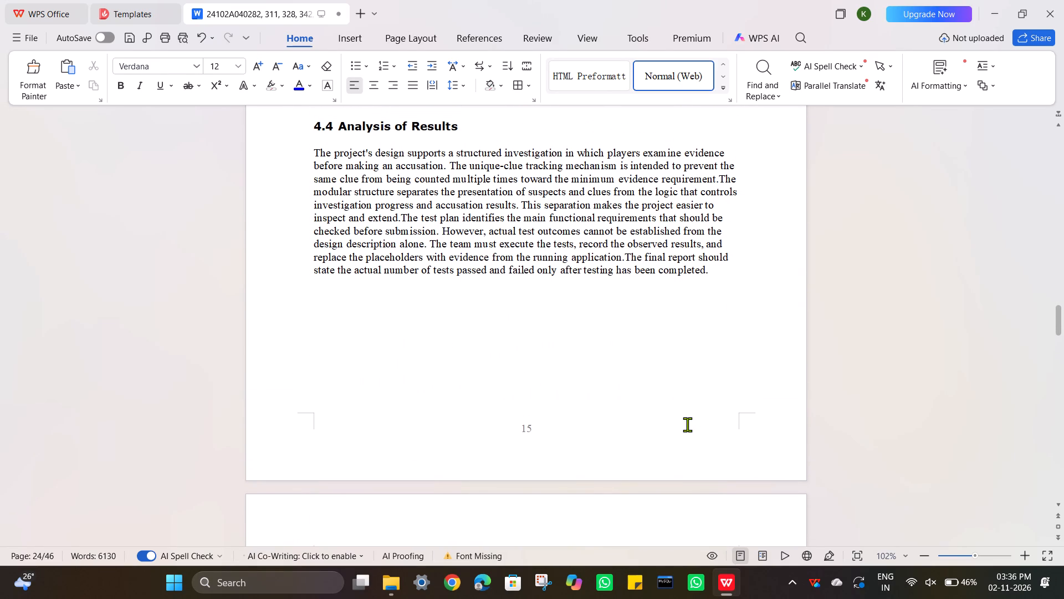
{"action": "scroll", "coordinate": [687, 424], "scroll_direction": "down", "scroll_amount": 1}
{"action": "scroll", "coordinate": [587, 348], "scroll_direction": "up", "scroll_amount": 1}
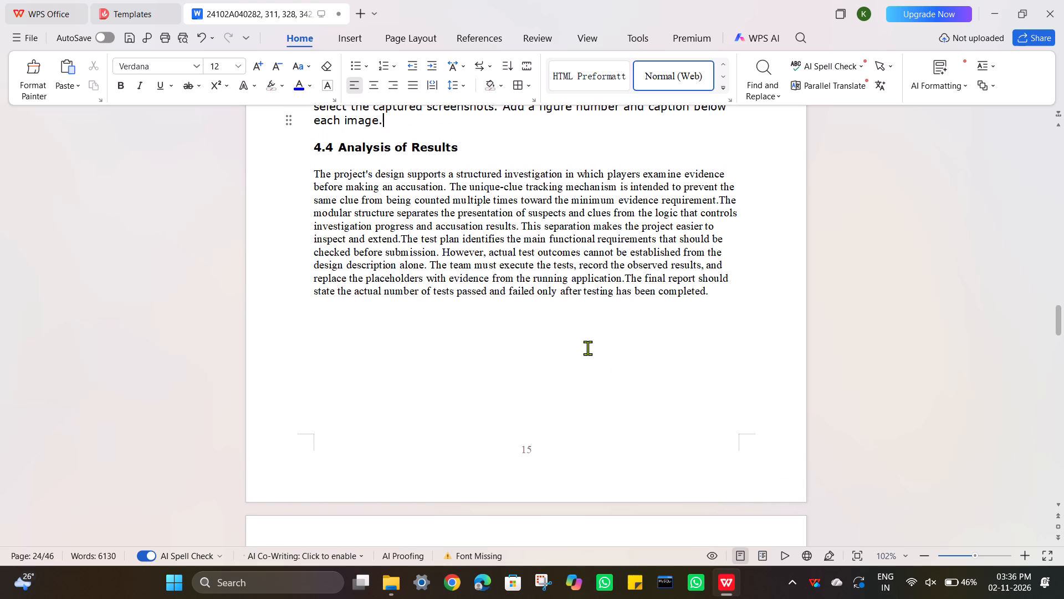
Set the font of everything from the 4.4 Analysis of Results heading through future enhancement 10, Backend and Leaderboard Integration, to Verdana.
{"action": "left_click_drag", "start_coordinate": [313, 148], "coordinate": [469, 405]}
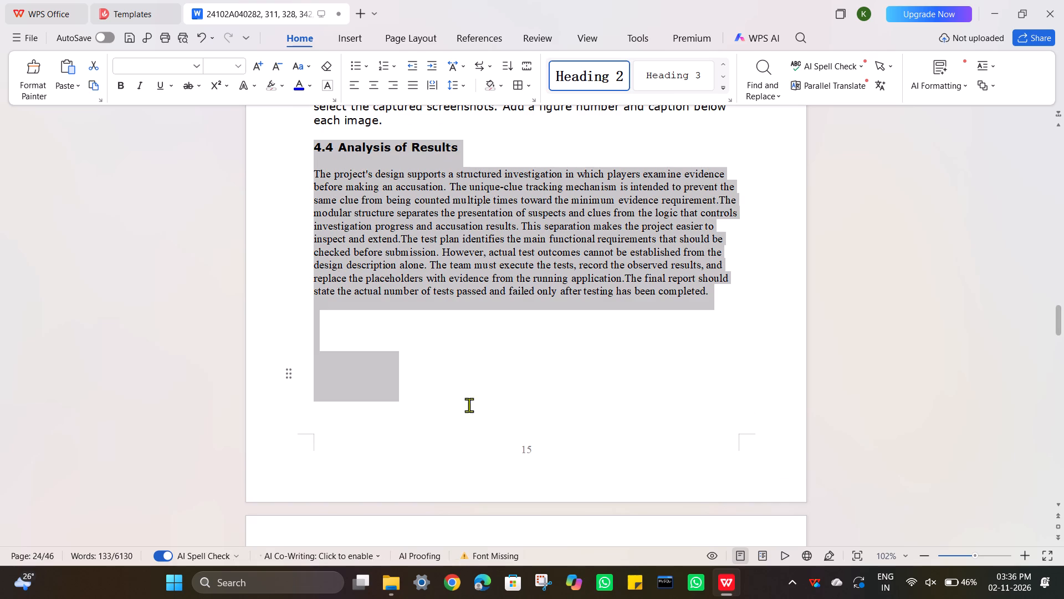
{"action": "left_click_drag", "start_coordinate": [469, 405], "coordinate": [507, 531]}
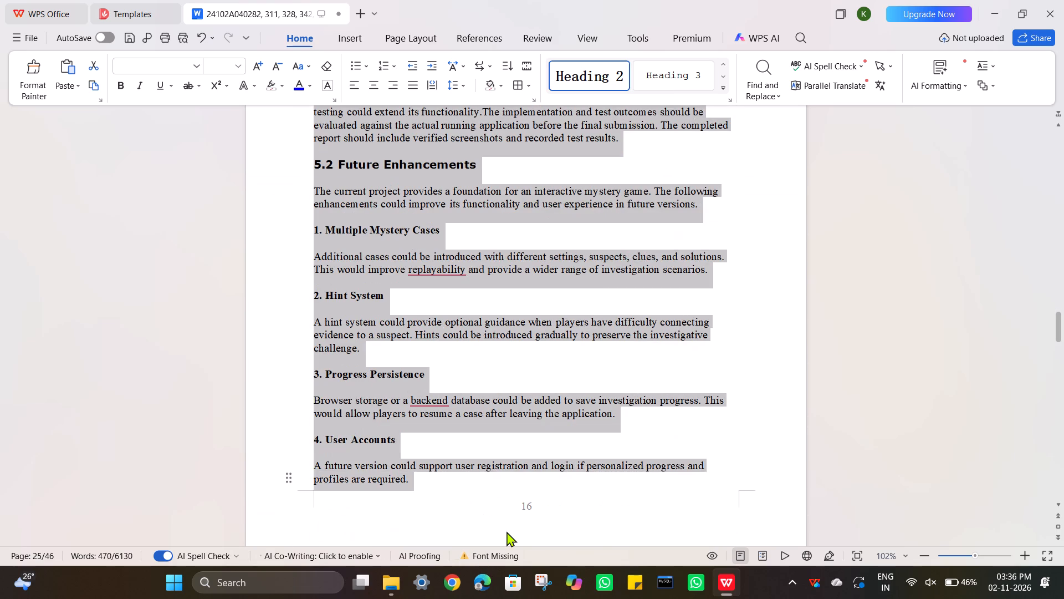
{"action": "left_click_drag", "start_coordinate": [507, 531], "coordinate": [456, 279]}
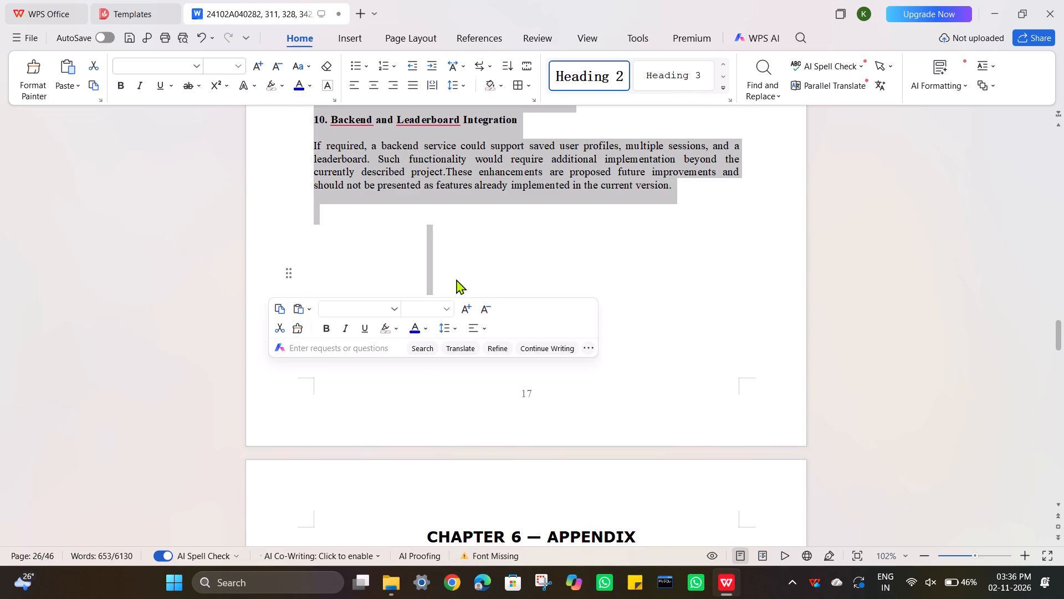
{"action": "left_click", "coordinate": [177, 65]}
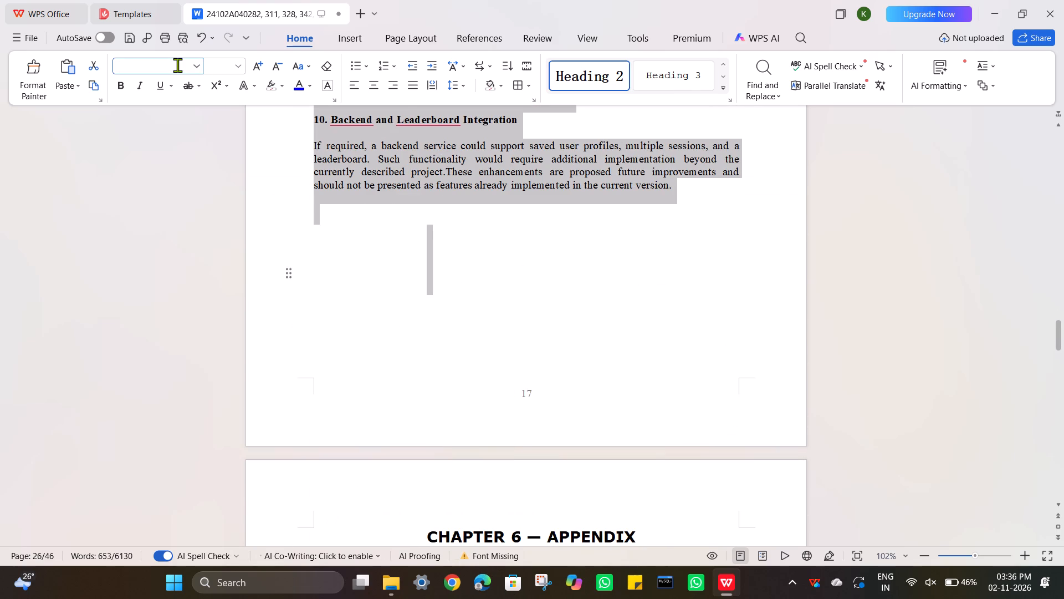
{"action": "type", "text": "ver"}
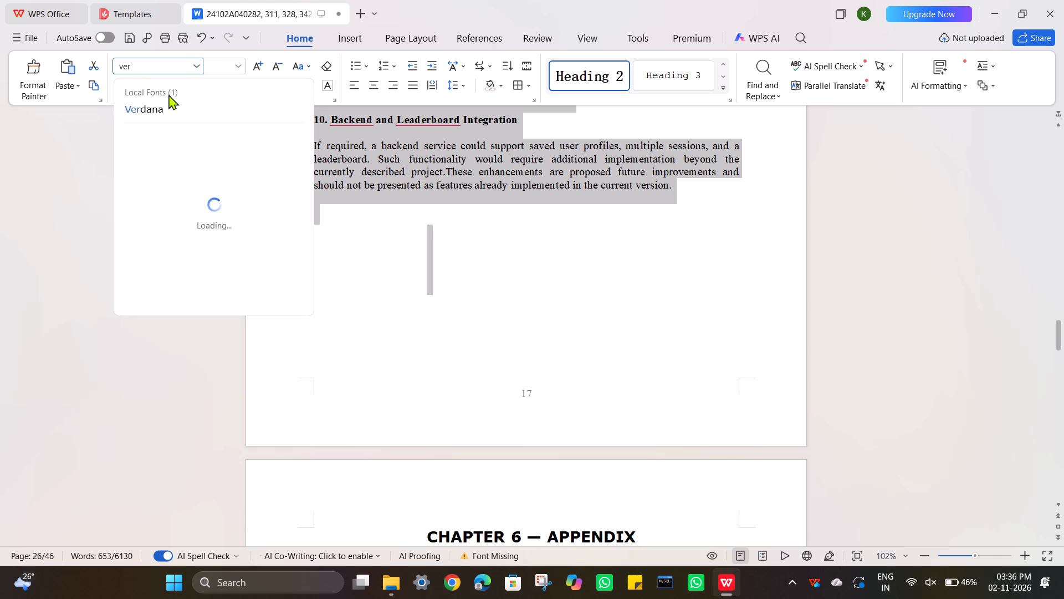
{"action": "left_click", "coordinate": [167, 103]}
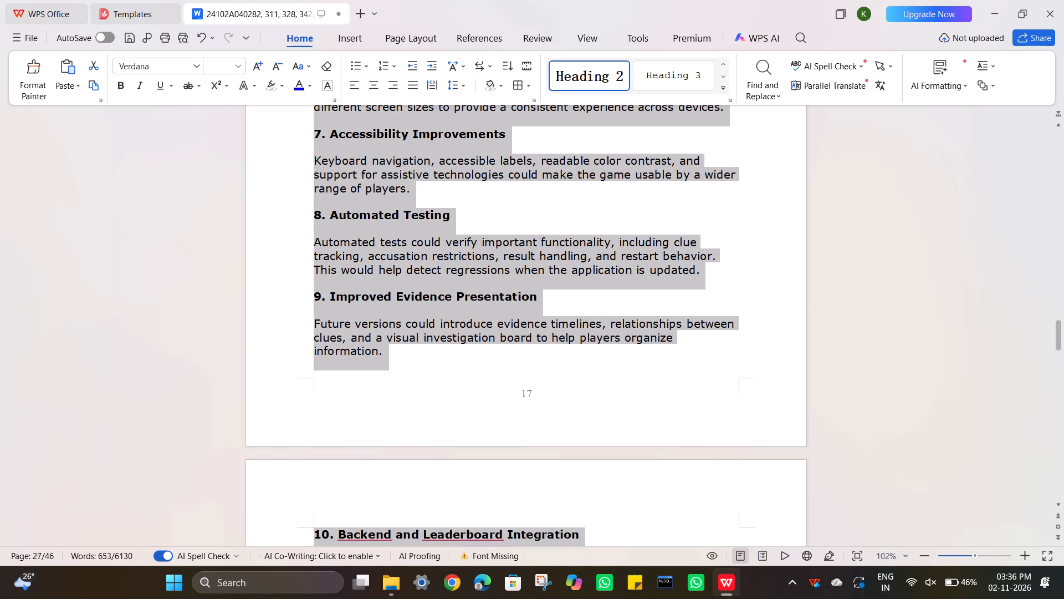
{"action": "left_click", "coordinate": [512, 409]}
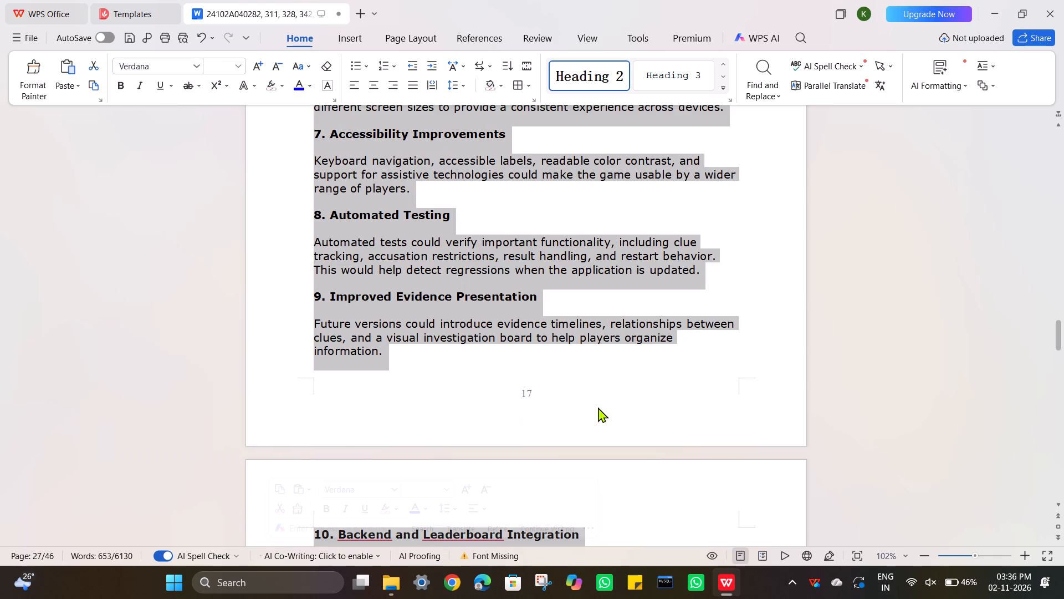
{"action": "scroll", "coordinate": [598, 407], "scroll_direction": "up", "scroll_amount": 7}
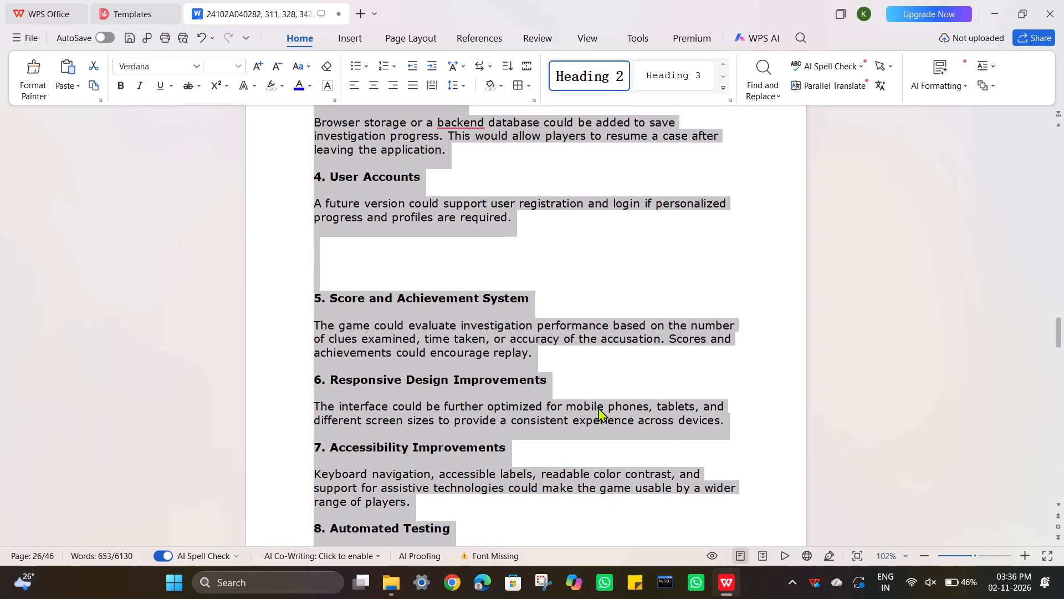
{"action": "left_click", "coordinate": [730, 261]}
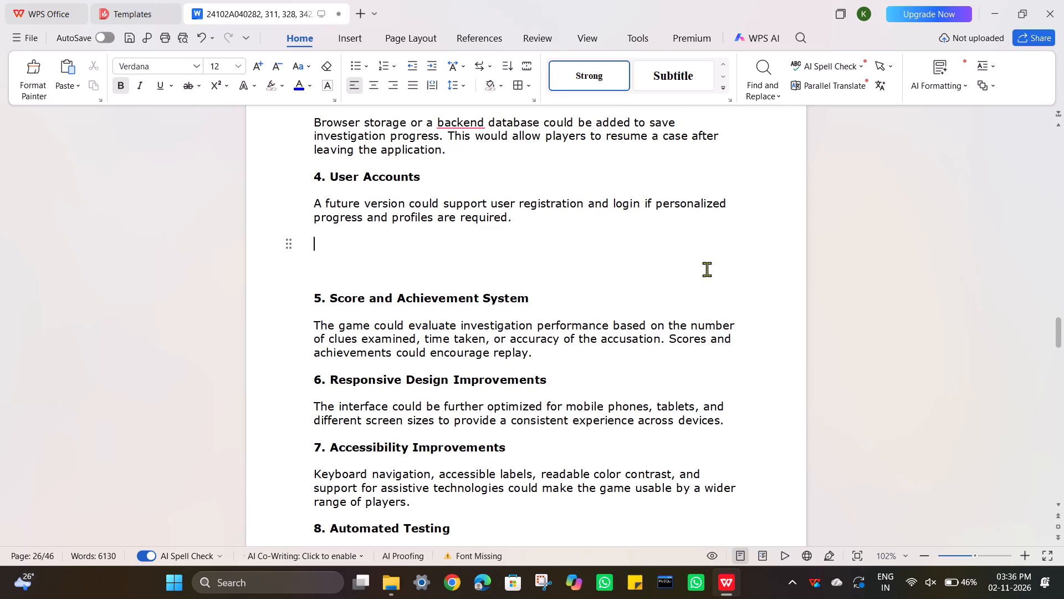
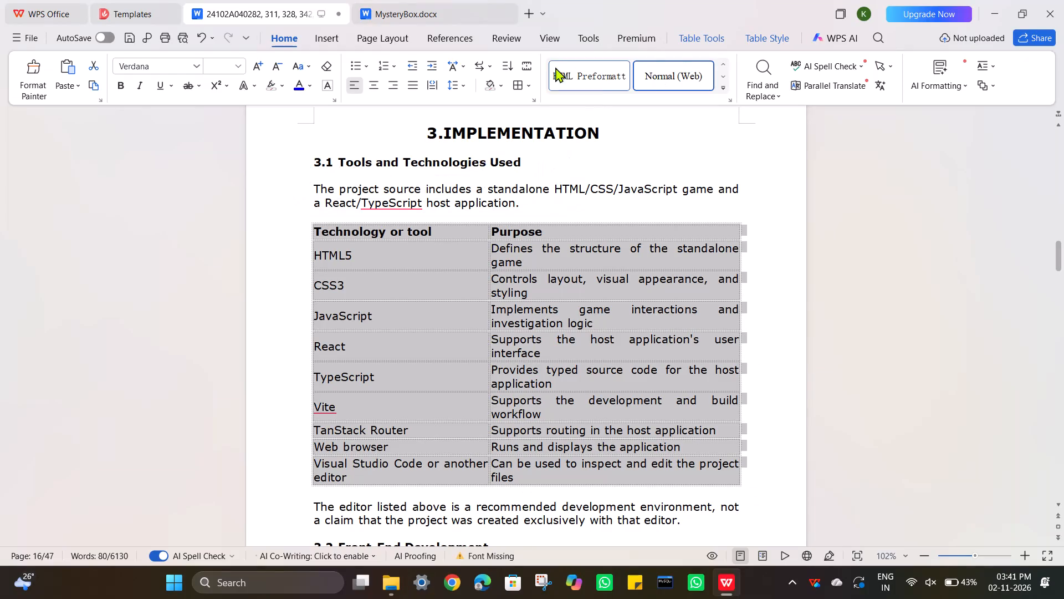
Apply all borders to the technology and purpose table under 3.1 Tools and Technologies Used.
{"action": "left_click", "coordinate": [520, 85]}
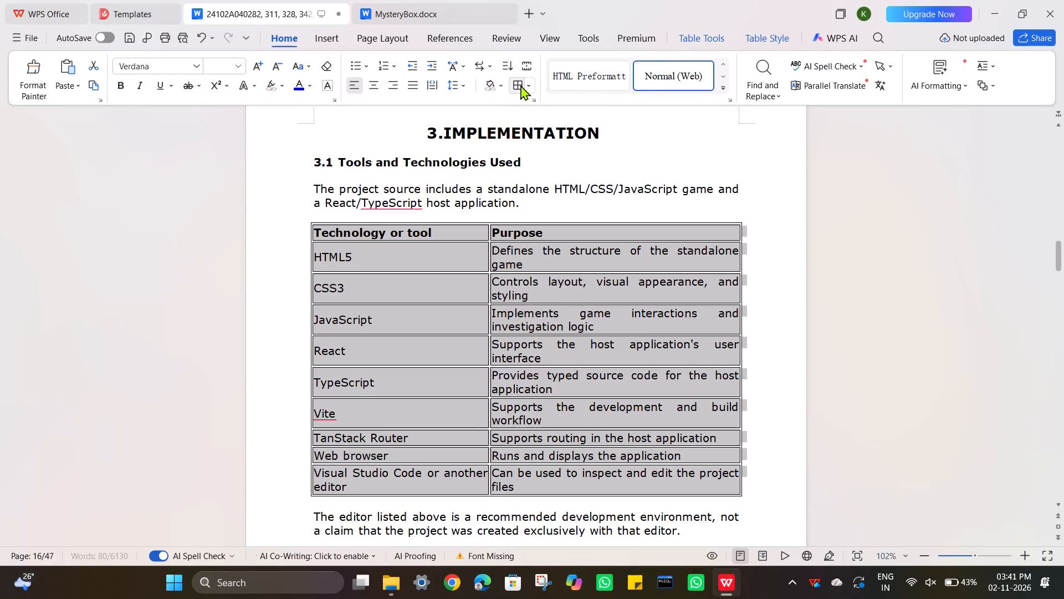
{"action": "left_click", "coordinate": [1043, 387]}
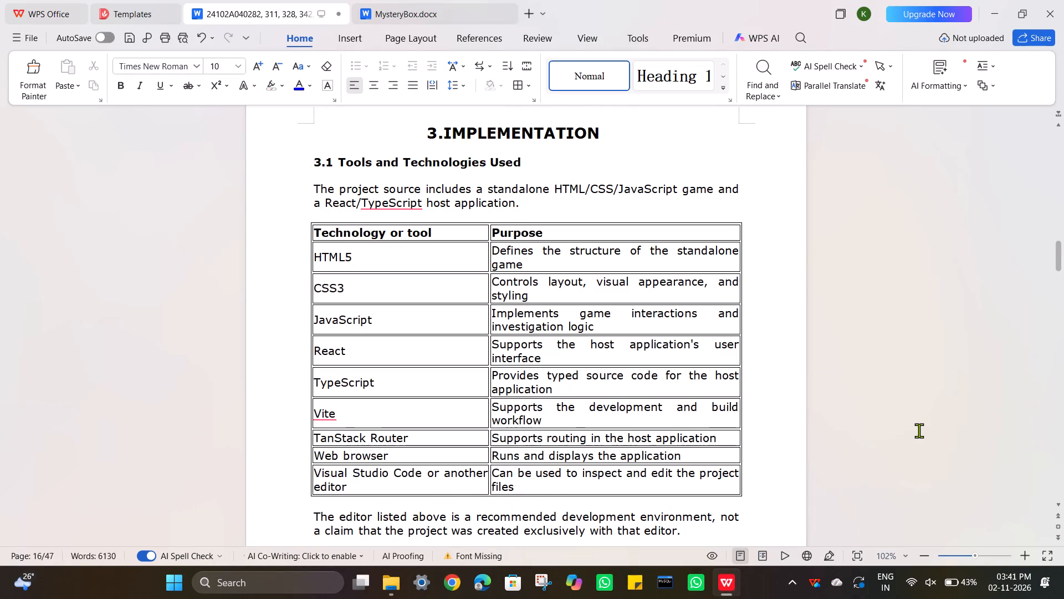
Examine fonts, justification and table borders from 3.2 Front-End Development through the first image under 4.3 Output Screenshots.
{"action": "scroll", "coordinate": [919, 430], "scroll_direction": "down", "scroll_amount": 6}
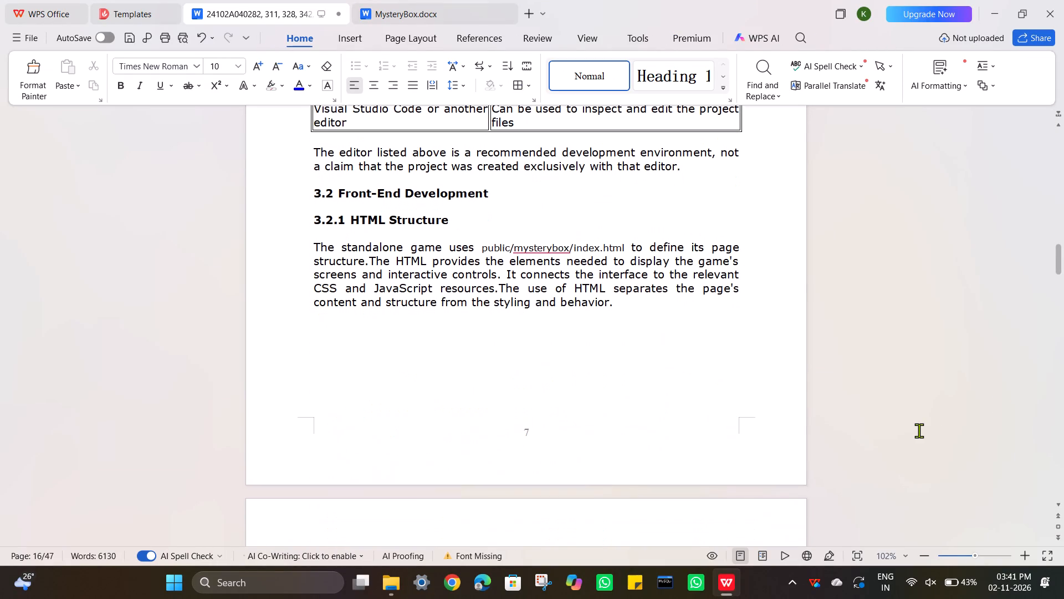
{"action": "scroll", "coordinate": [919, 430], "scroll_direction": "down", "scroll_amount": 5}
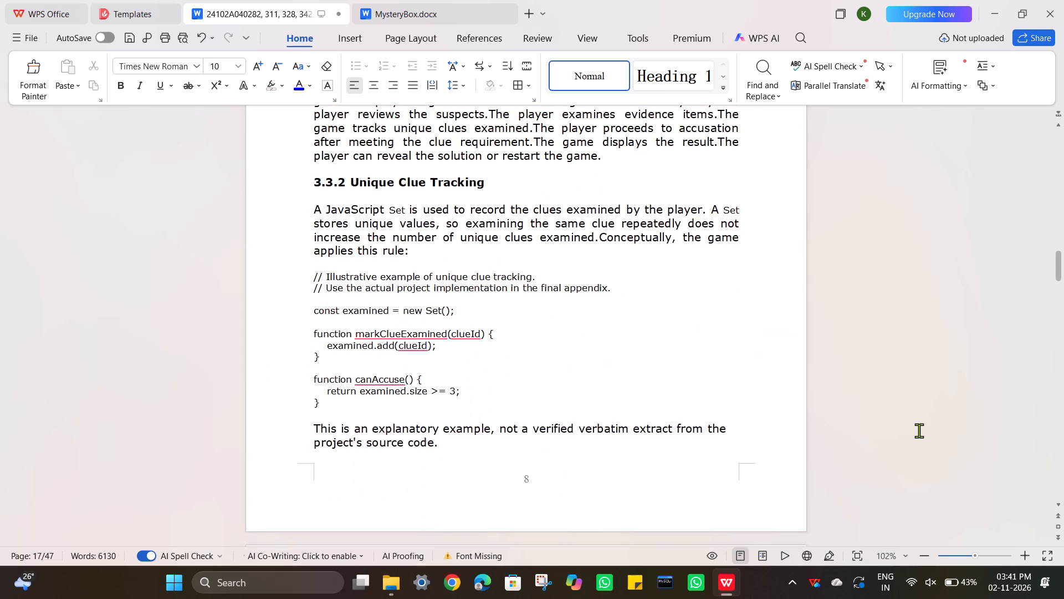
{"action": "scroll", "coordinate": [919, 430], "scroll_direction": "down", "scroll_amount": 9}
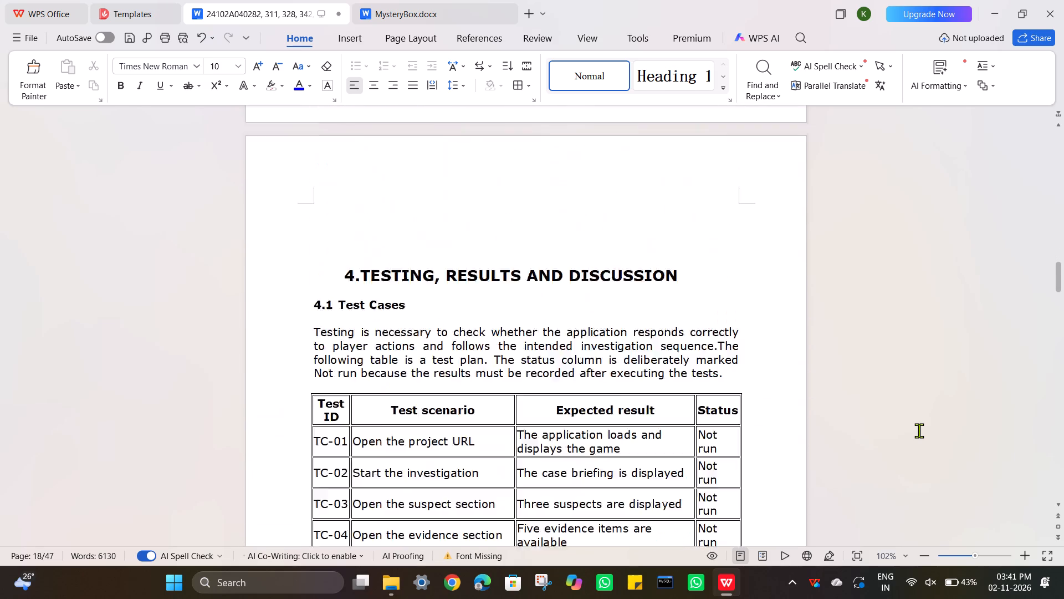
{"action": "scroll", "coordinate": [919, 430], "scroll_direction": "down", "scroll_amount": 1}
{"action": "scroll", "coordinate": [919, 430], "scroll_direction": "up", "scroll_amount": 4}
{"action": "scroll", "coordinate": [919, 430], "scroll_direction": "down", "scroll_amount": 1}
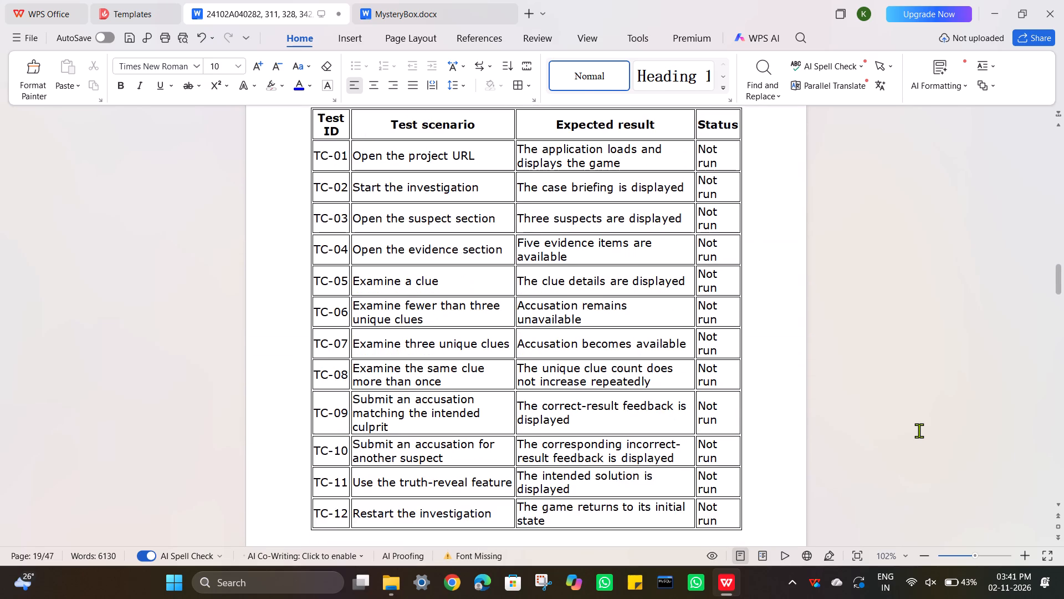
{"action": "scroll", "coordinate": [919, 430], "scroll_direction": "down", "scroll_amount": 1}
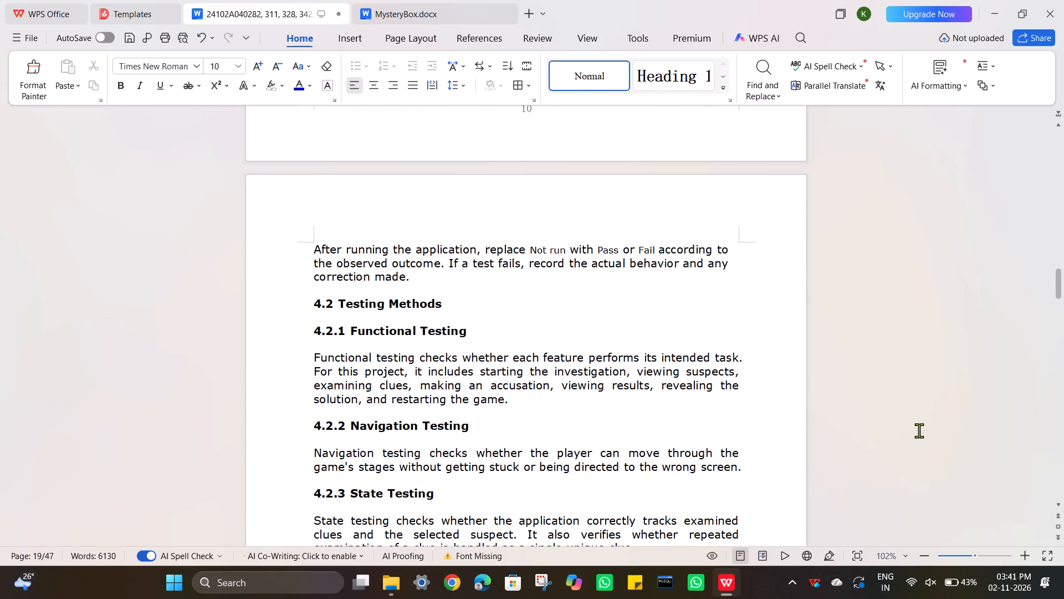
{"action": "scroll", "coordinate": [919, 430], "scroll_direction": "down", "scroll_amount": 1}
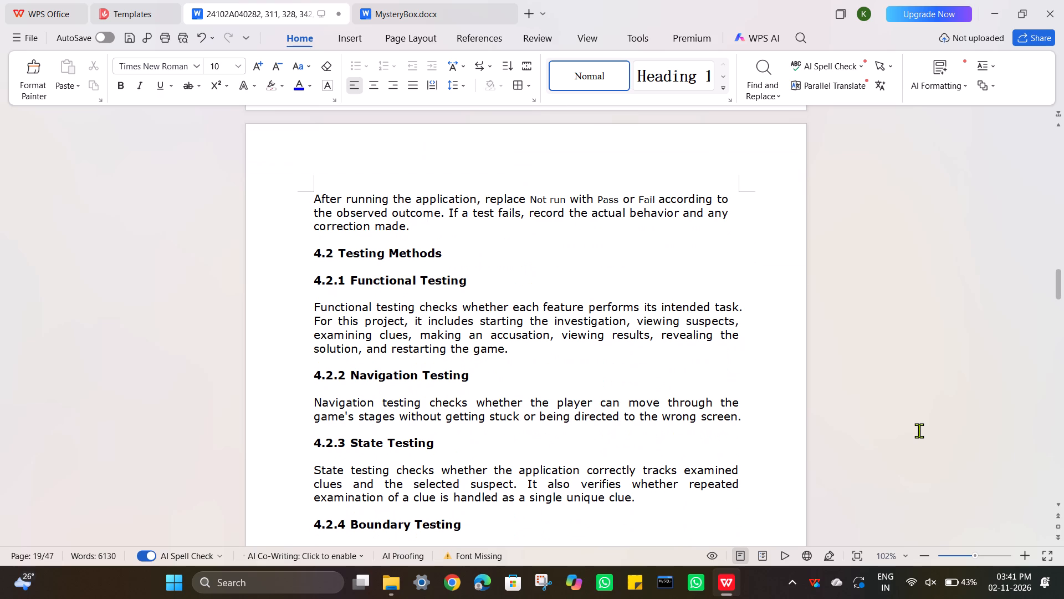
{"action": "scroll", "coordinate": [919, 430], "scroll_direction": "down", "scroll_amount": 3}
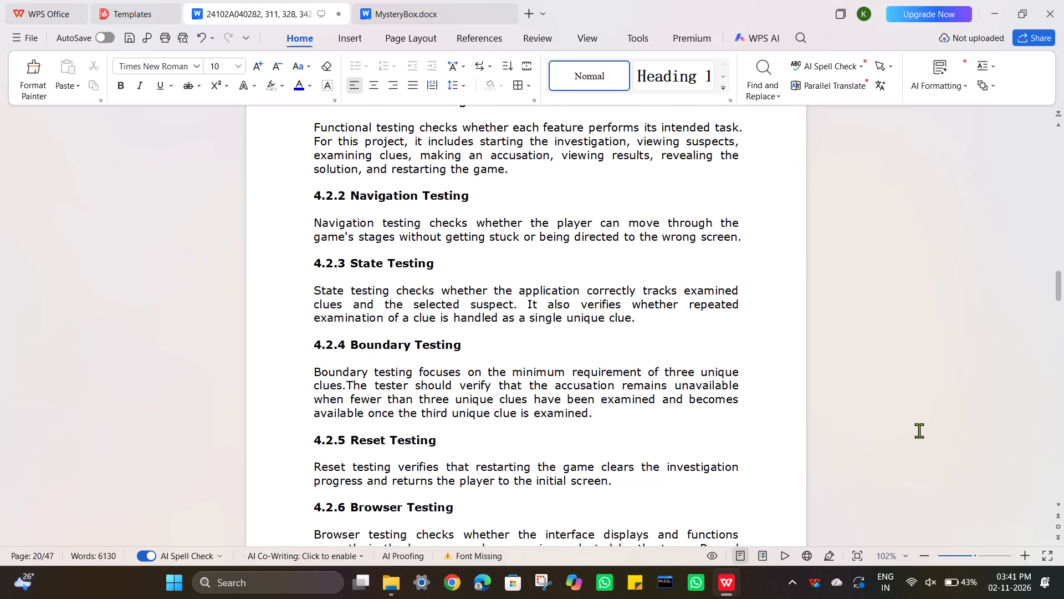
{"action": "scroll", "coordinate": [919, 430], "scroll_direction": "down", "scroll_amount": 4}
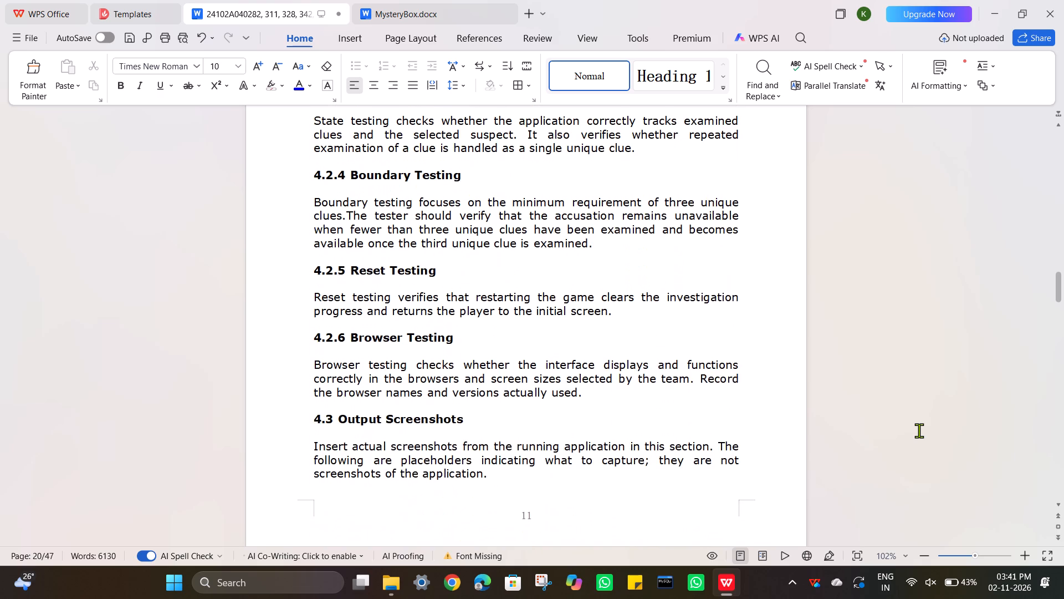
{"action": "scroll", "coordinate": [919, 430], "scroll_direction": "down", "scroll_amount": 6}
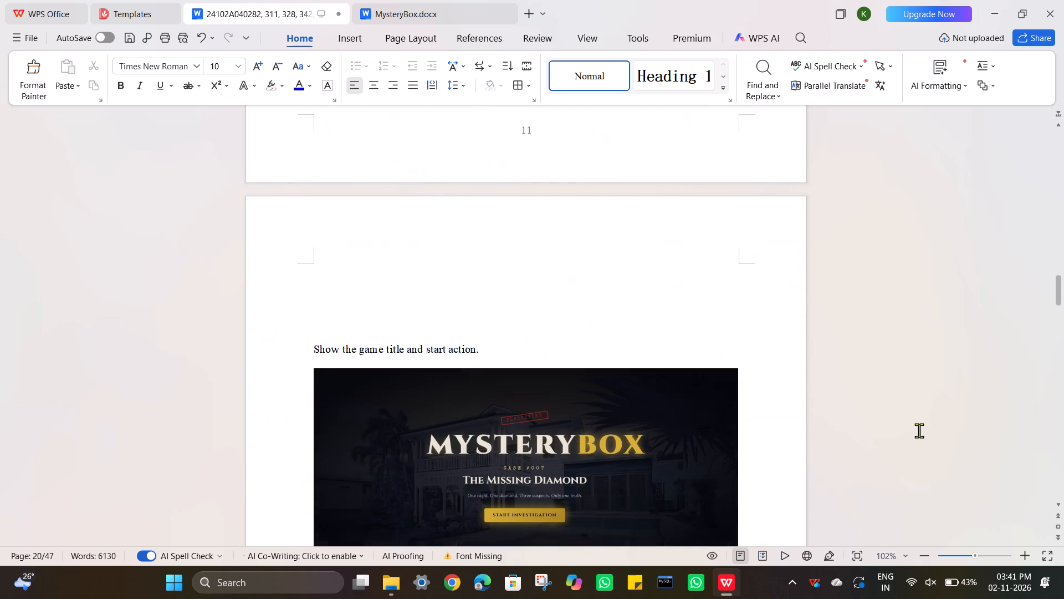
{"action": "scroll", "coordinate": [919, 430], "scroll_direction": "down", "scroll_amount": 2}
Set the font of the line "Show the game title and start action." above the first output screenshot to Verdana.
{"action": "scroll", "coordinate": [919, 430], "scroll_direction": "up", "scroll_amount": 2}
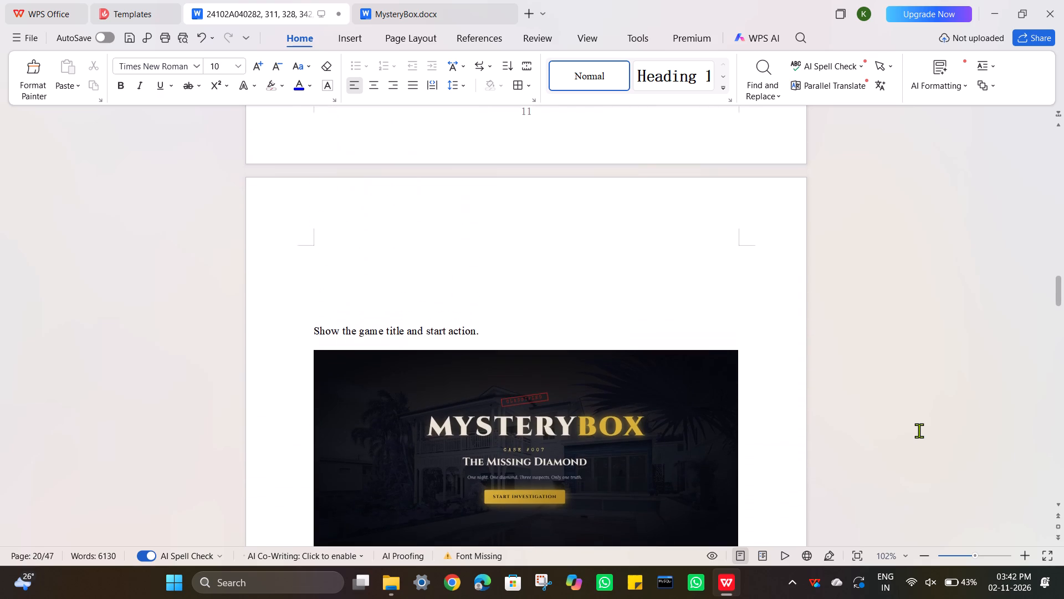
{"action": "scroll", "coordinate": [919, 430], "scroll_direction": "up", "scroll_amount": 3}
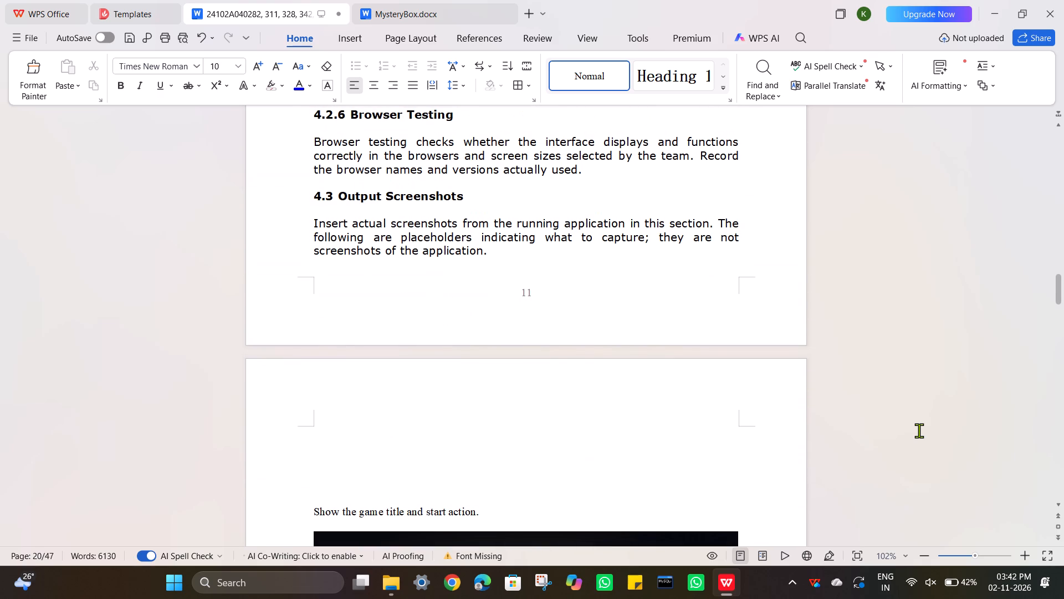
{"action": "left_click", "coordinate": [458, 514]}
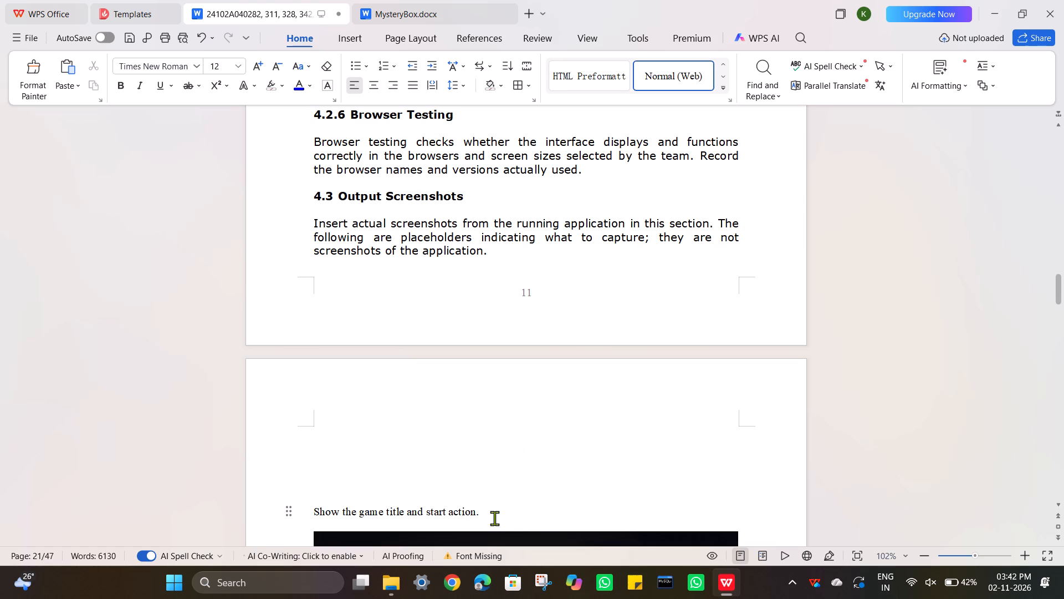
{"action": "left_click_drag", "start_coordinate": [486, 509], "coordinate": [327, 511]}
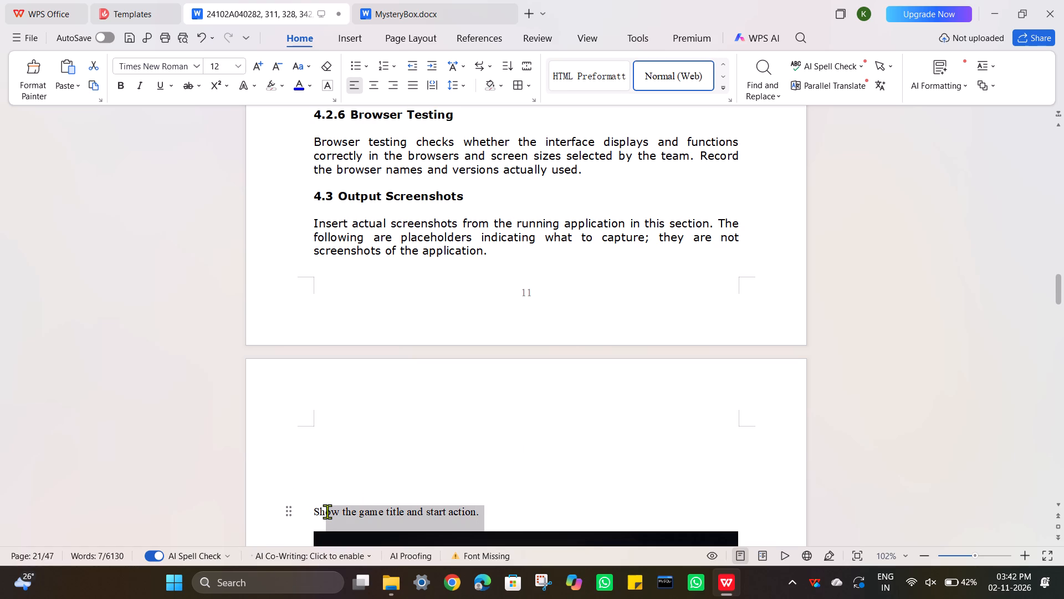
{"action": "left_click_drag", "start_coordinate": [327, 511], "coordinate": [312, 510]}
{"action": "left_click", "coordinate": [412, 513]}
{"action": "left_click", "coordinate": [412, 513]}
{"action": "left_click_drag", "start_coordinate": [484, 516], "coordinate": [313, 510]}
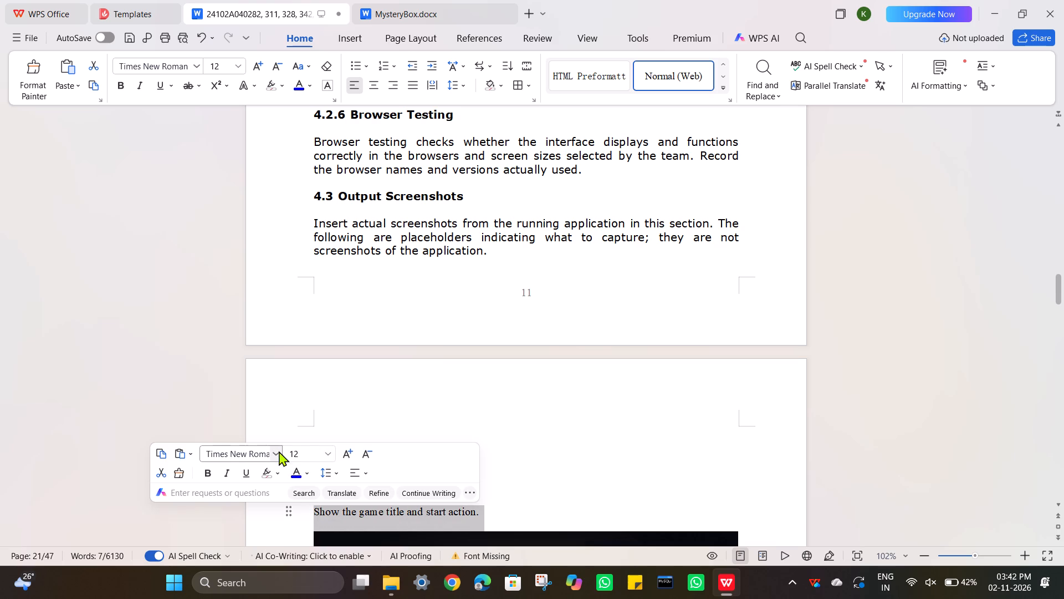
{"action": "left_click", "coordinate": [269, 454]}
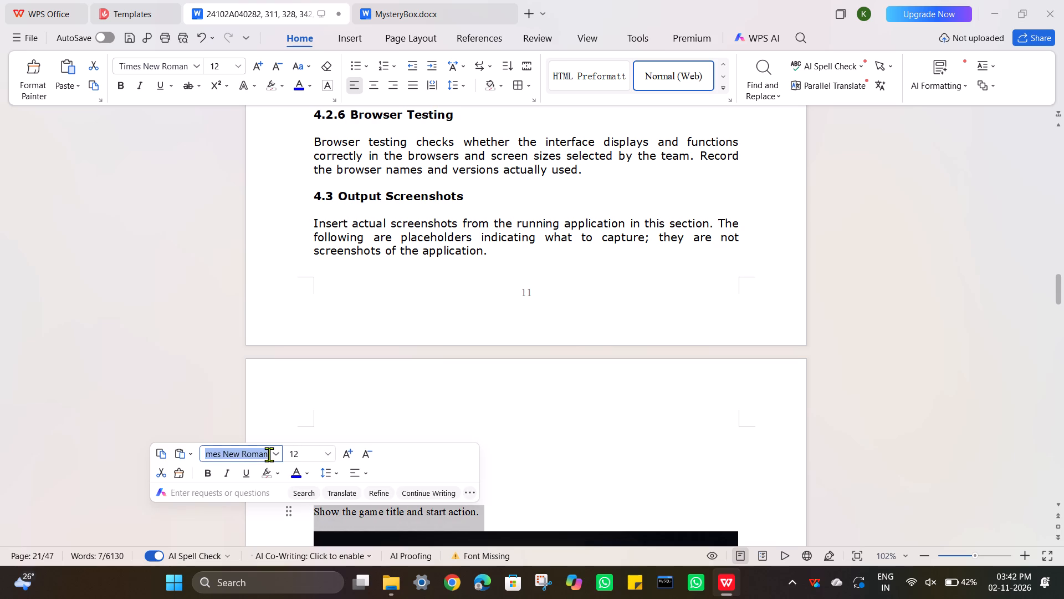
{"action": "key", "text": "BackSpace"}
{"action": "type", "text": "ver"}
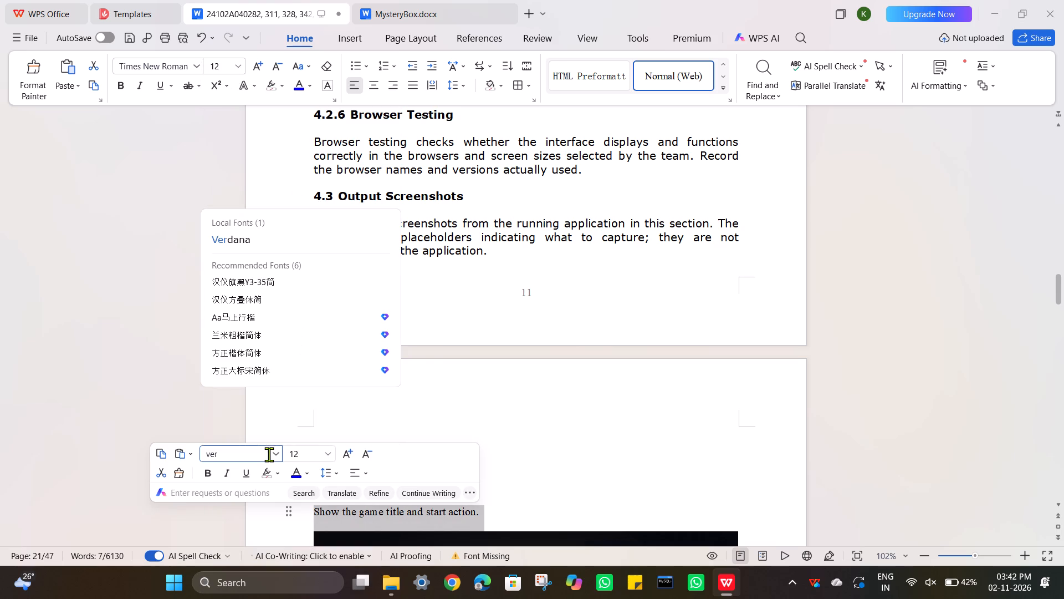
{"action": "left_click", "coordinate": [253, 243]}
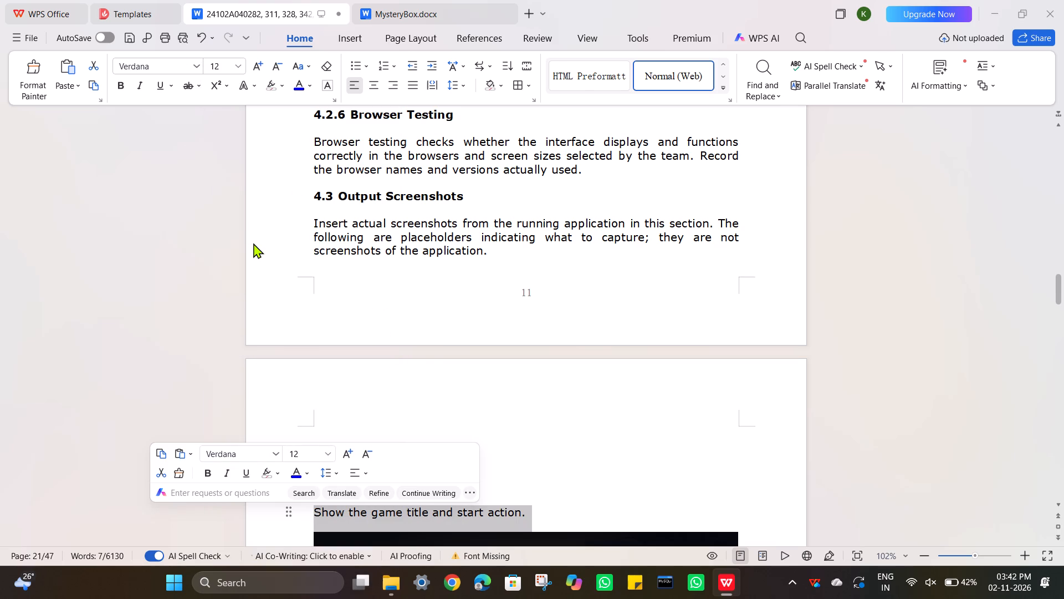
{"action": "left_click", "coordinate": [940, 397]}
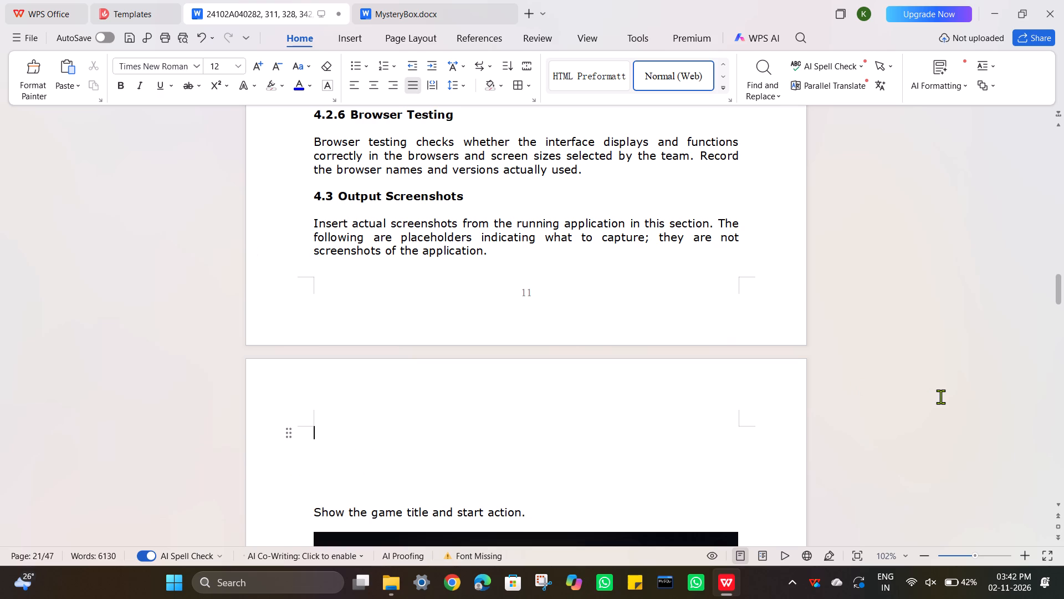
Examine the font and layout of the remaining figure captions, the future enhancements and the HTML source code listing up to the RESULT section.
{"action": "scroll", "coordinate": [744, 419], "scroll_direction": "down", "scroll_amount": 11}
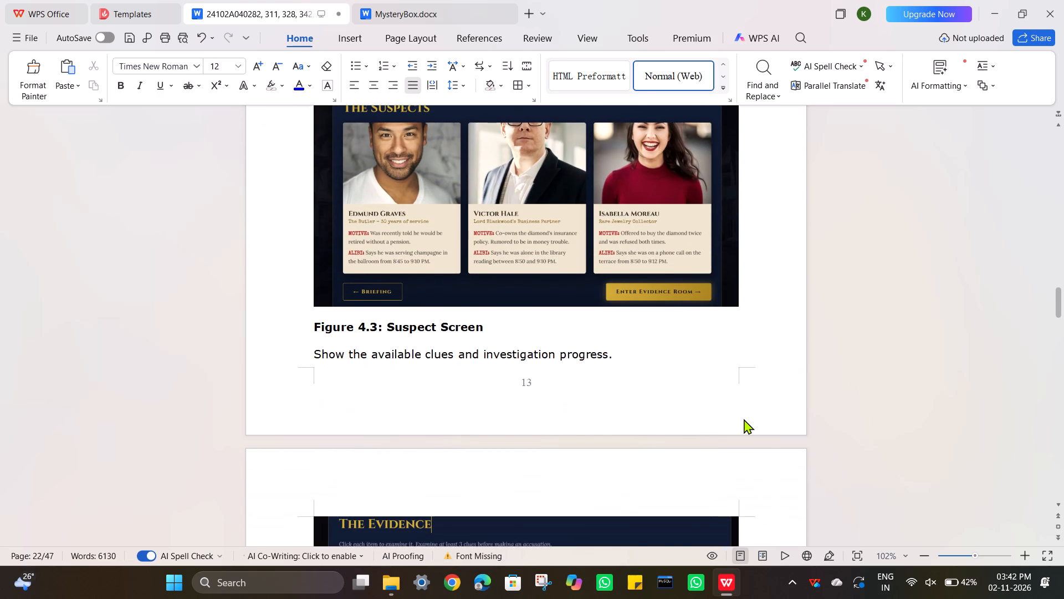
{"action": "scroll", "coordinate": [744, 419], "scroll_direction": "down", "scroll_amount": 5}
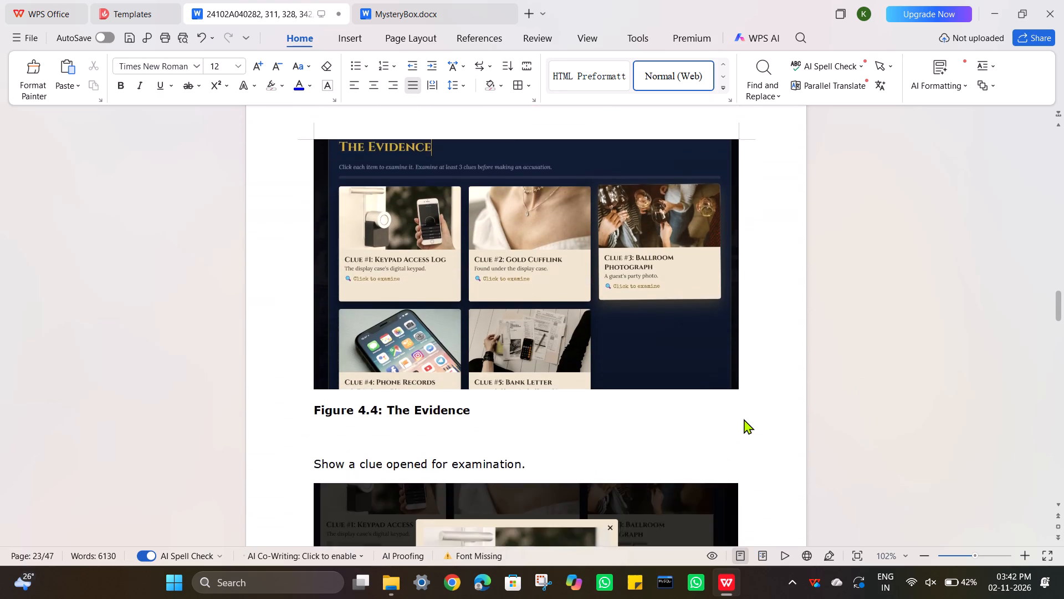
{"action": "scroll", "coordinate": [744, 419], "scroll_direction": "down", "scroll_amount": 8}
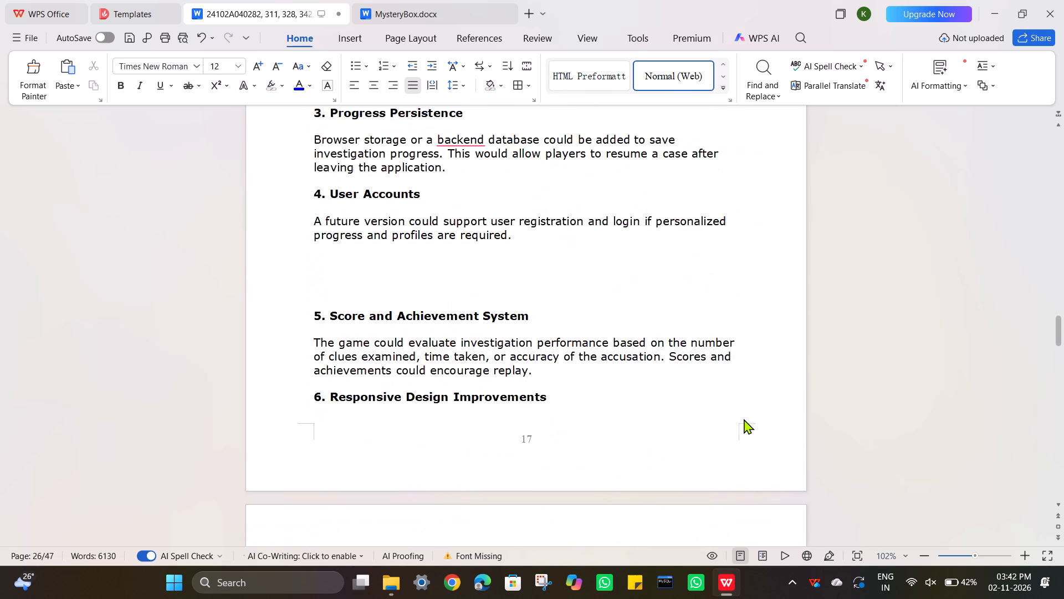
{"action": "scroll", "coordinate": [744, 419], "scroll_direction": "down", "scroll_amount": 4}
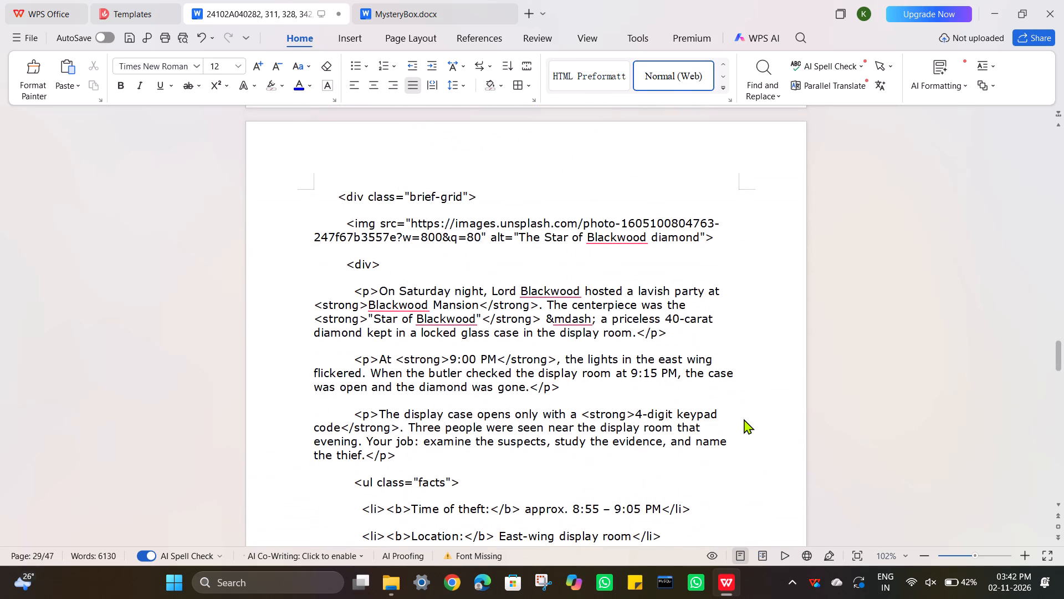
{"action": "scroll", "coordinate": [744, 419], "scroll_direction": "down", "scroll_amount": 18}
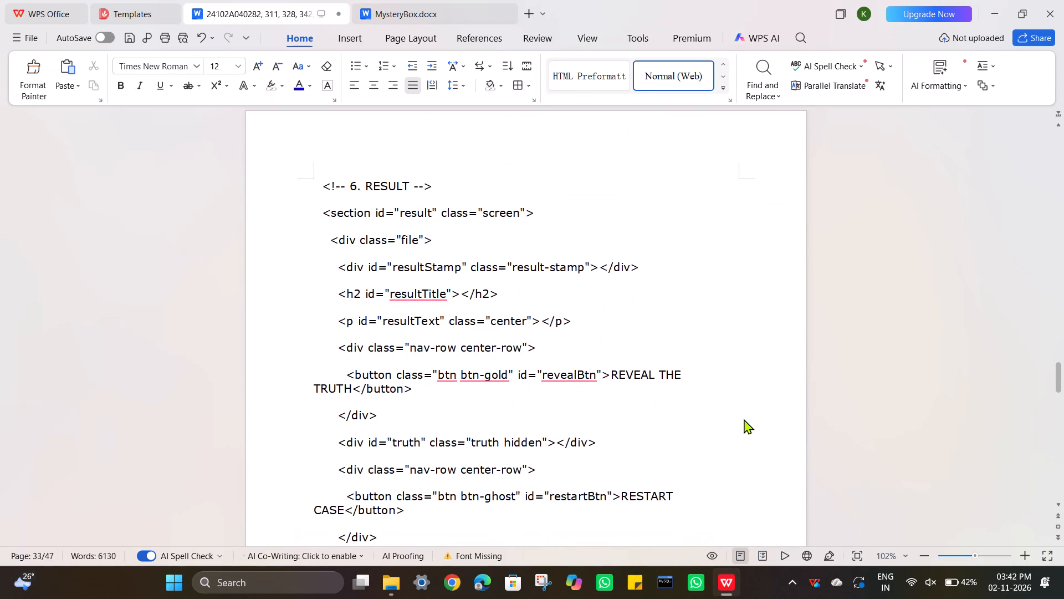
Save the report document.
{"action": "key", "text": "ctrl+s"}
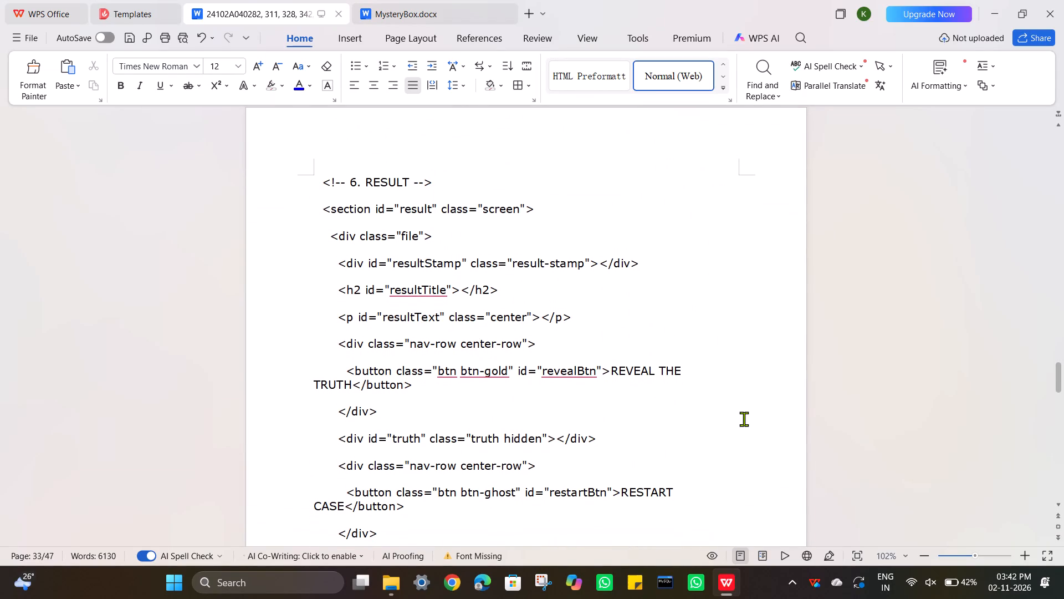
Save the report to My Cloud in WPS Drive under its roll-number file name, replacing the existing file.
{"action": "left_click", "coordinate": [234, 116]}
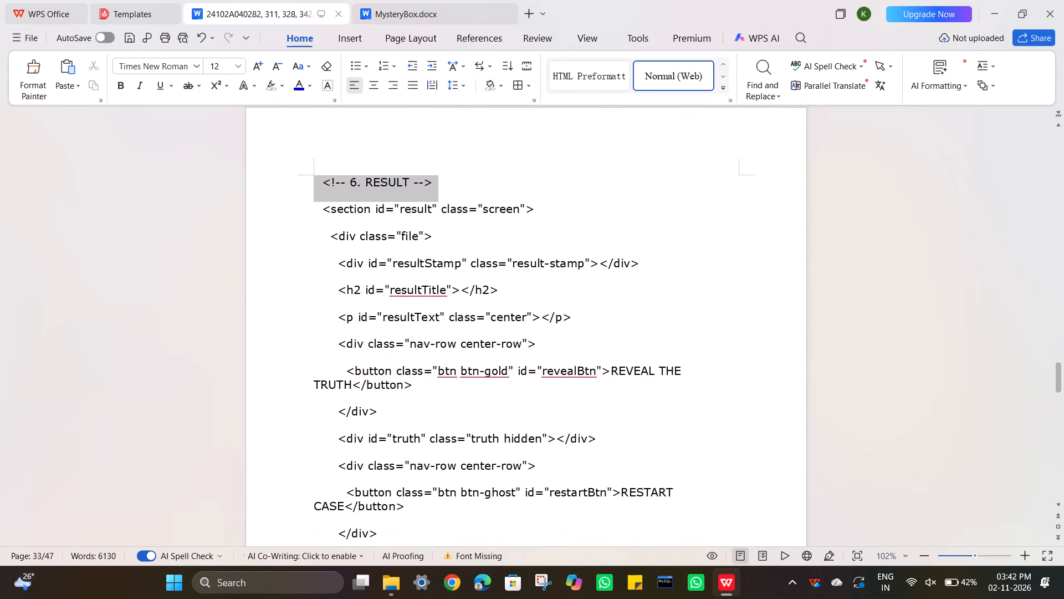
{"action": "left_click", "coordinate": [14, 28]}
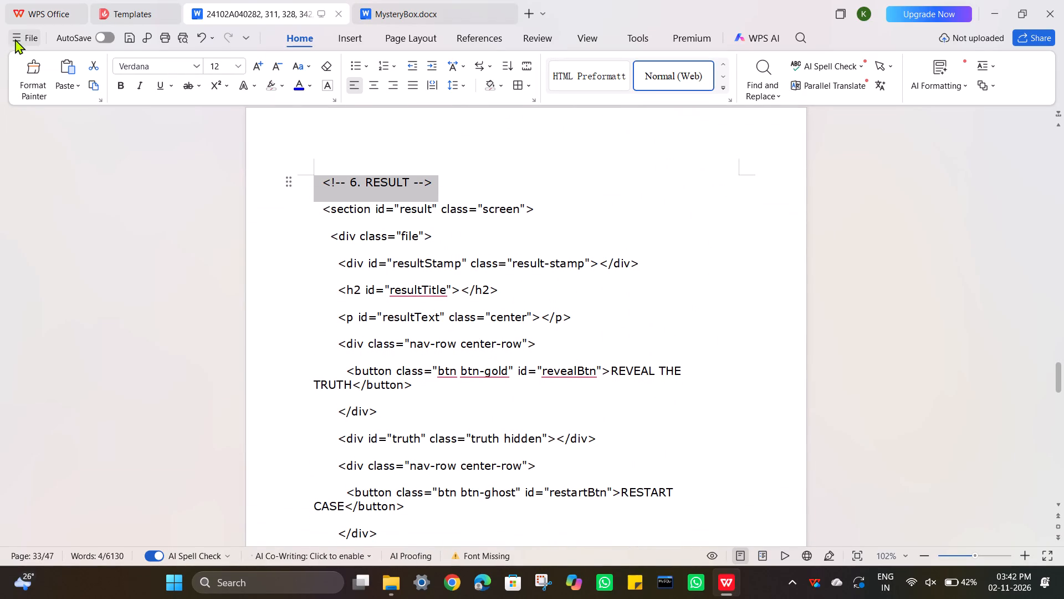
{"action": "left_click", "coordinate": [15, 39]}
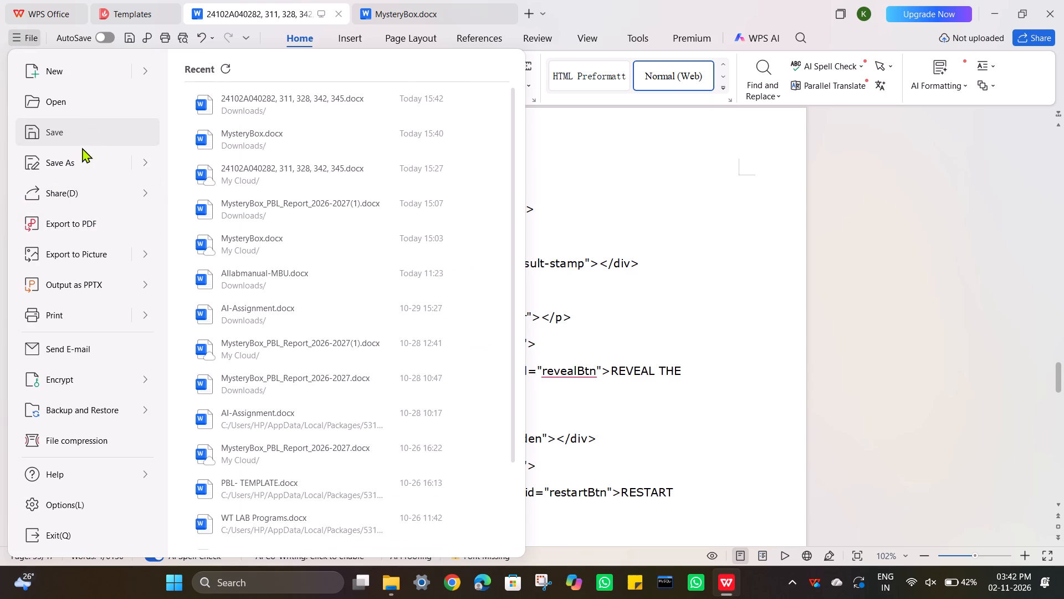
{"action": "left_click", "coordinate": [83, 155]}
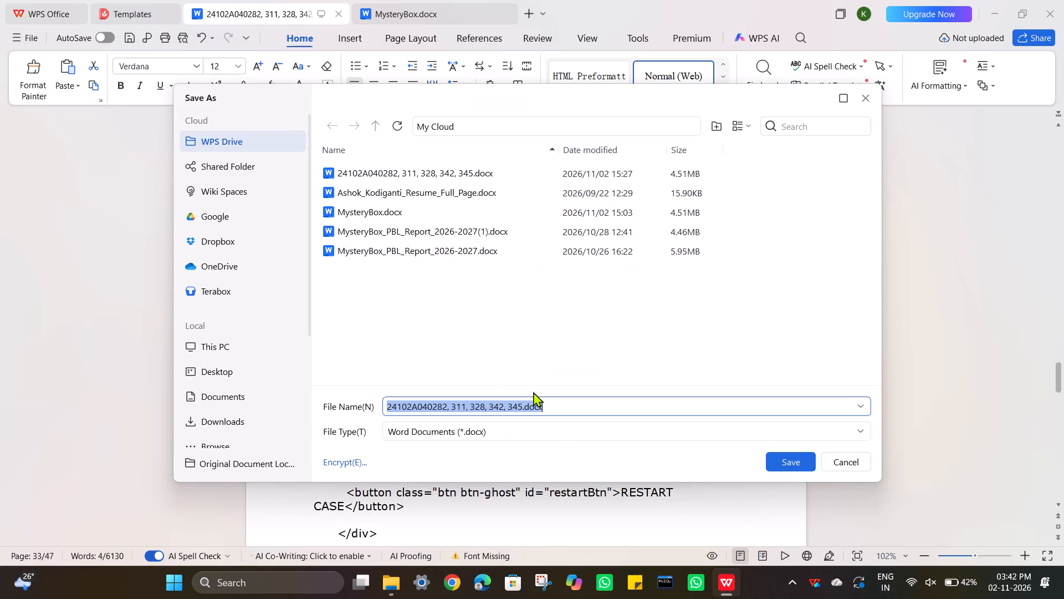
{"action": "left_click", "coordinate": [801, 457]}
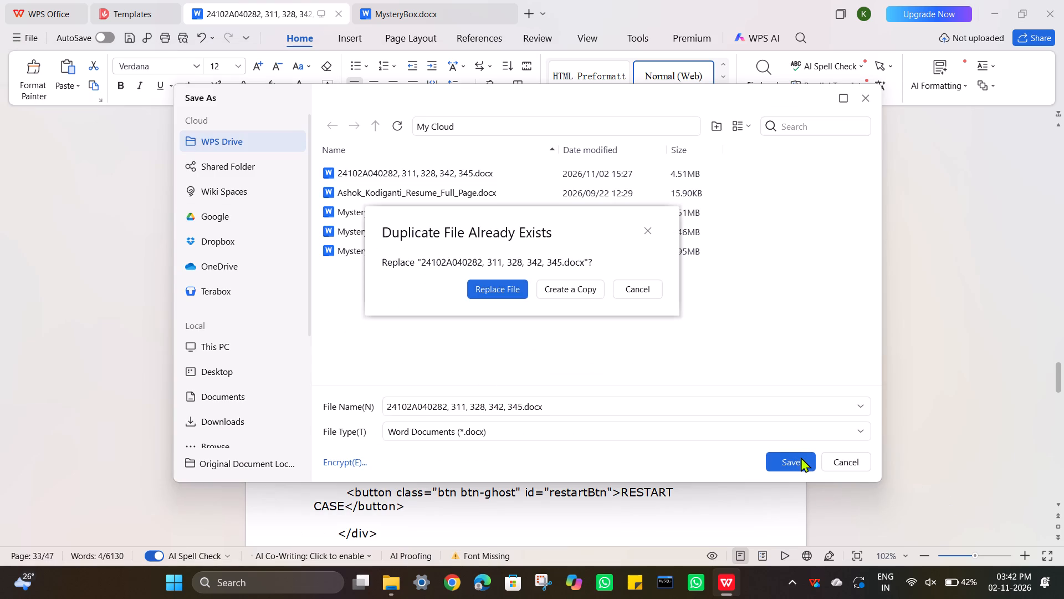
{"action": "left_click", "coordinate": [503, 283]}
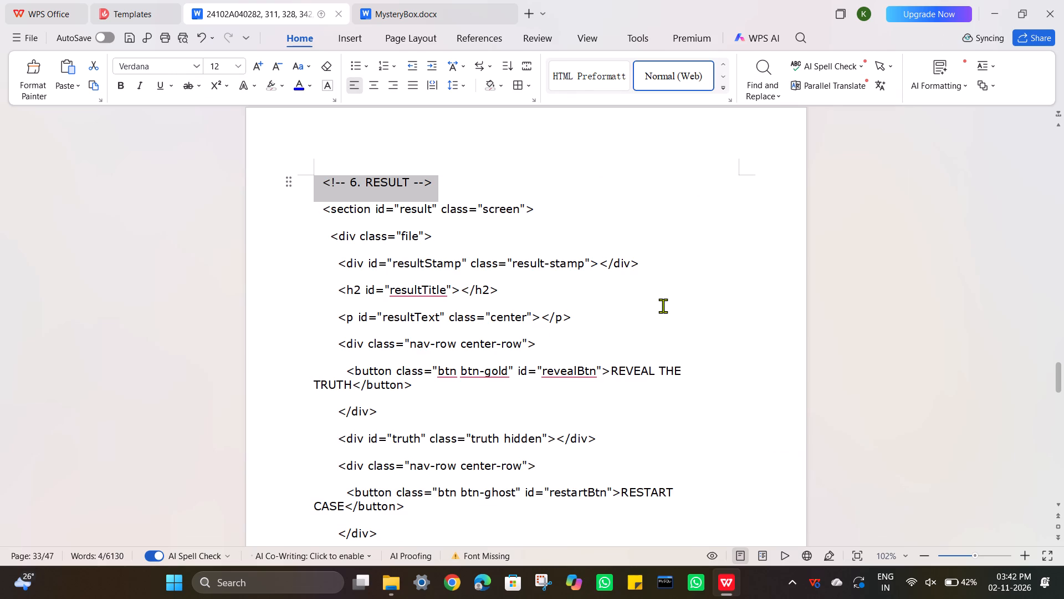
{"action": "scroll", "coordinate": [738, 290], "scroll_direction": "down", "scroll_amount": 1}
{"action": "left_click", "coordinate": [738, 290]}
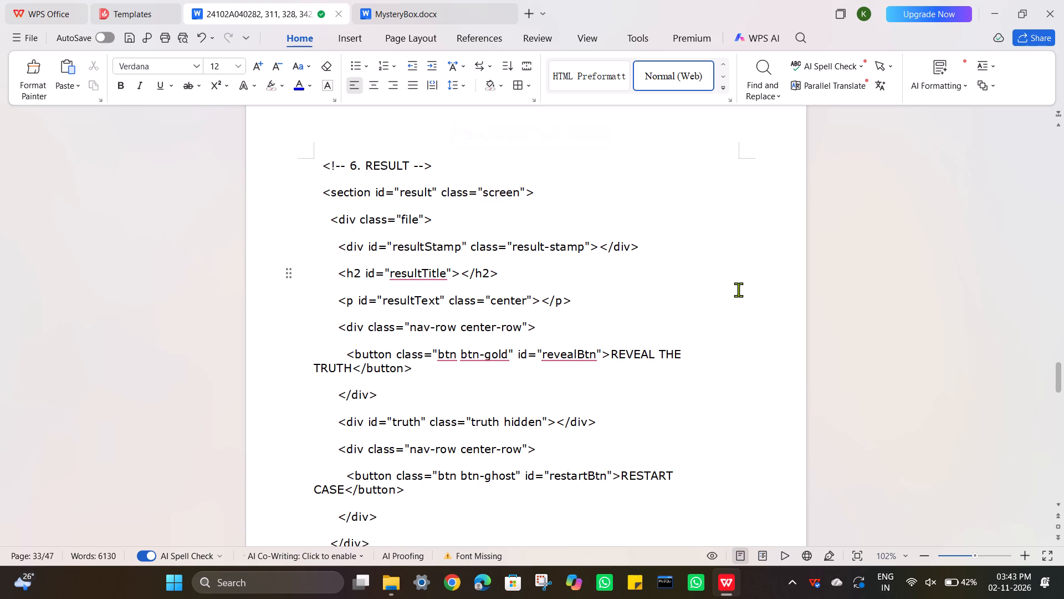
Save the report document again and dismiss the copy-saved notice.
{"action": "key", "text": "ctrl+s"}
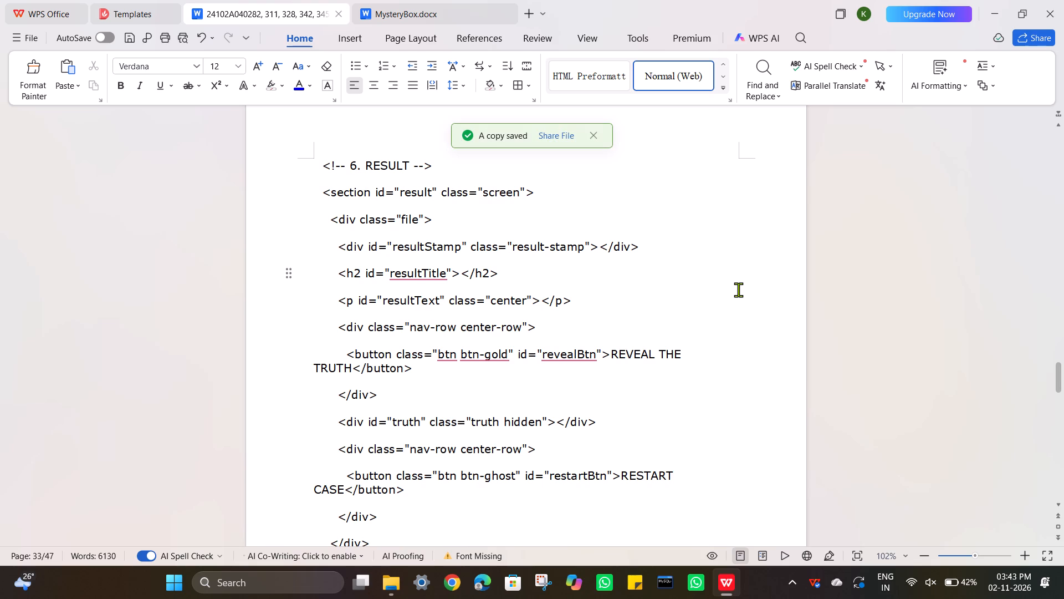
{"action": "left_click", "coordinate": [596, 134]}
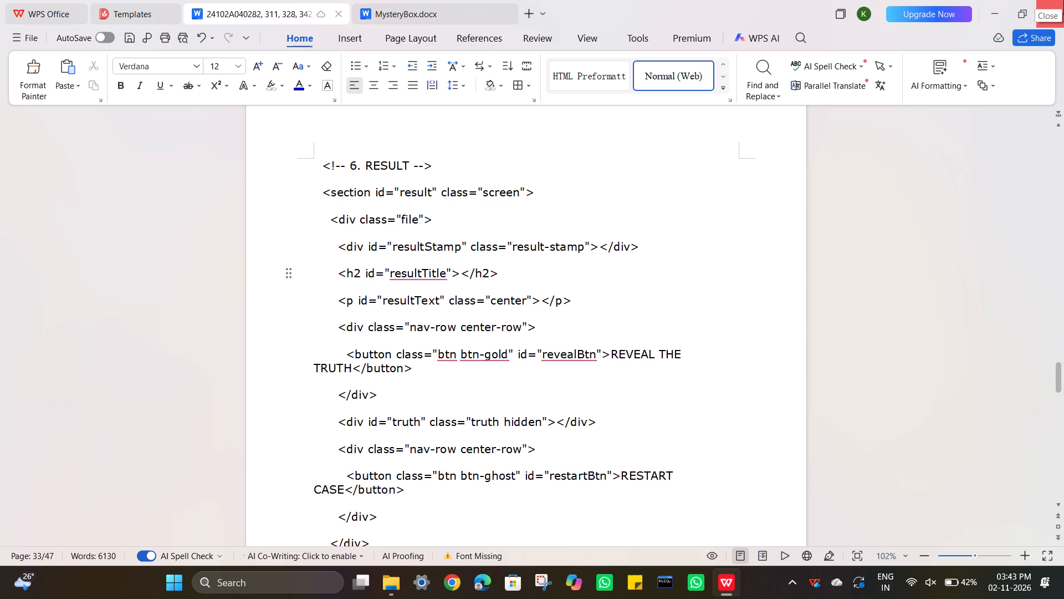
{"action": "left_click", "coordinate": [294, 0]}
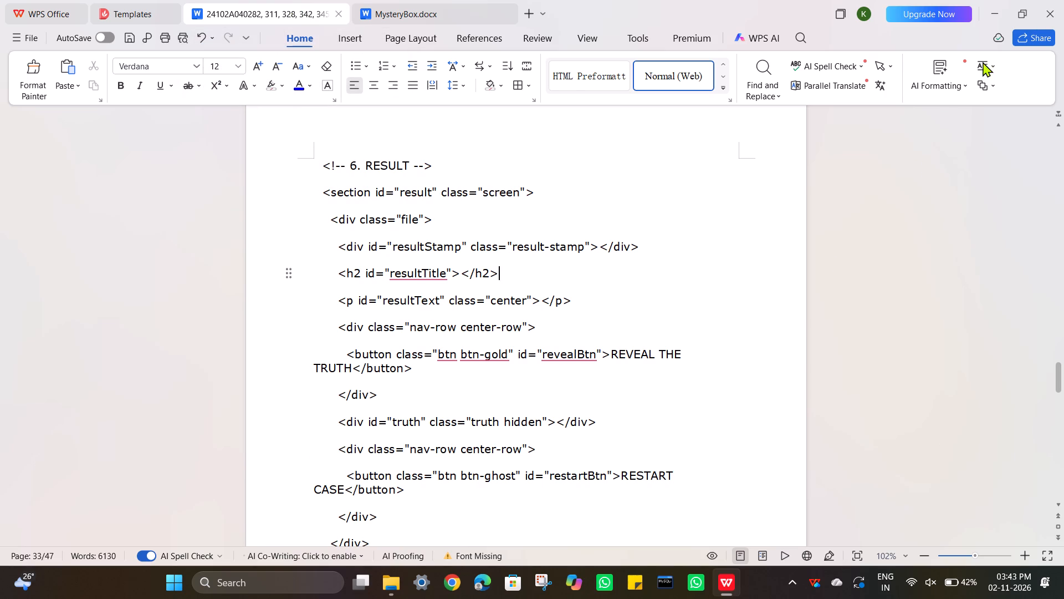
Start exporting the cloud copy of the roll-number report from the recent documents list.
{"action": "left_click", "coordinate": [723, 586]}
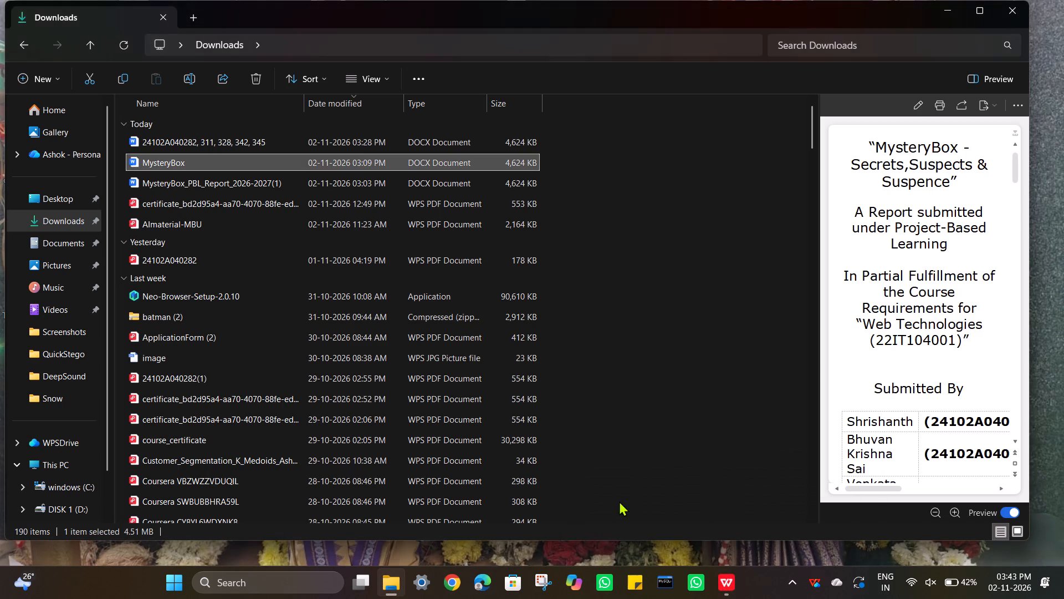
{"action": "left_click", "coordinate": [719, 594]}
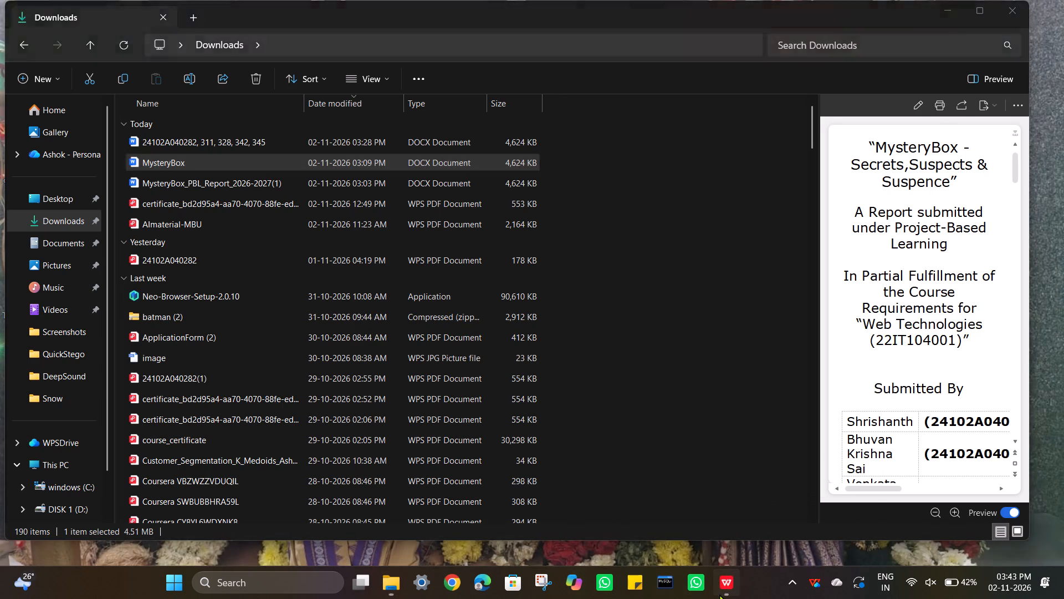
{"action": "left_click", "coordinate": [55, 6]}
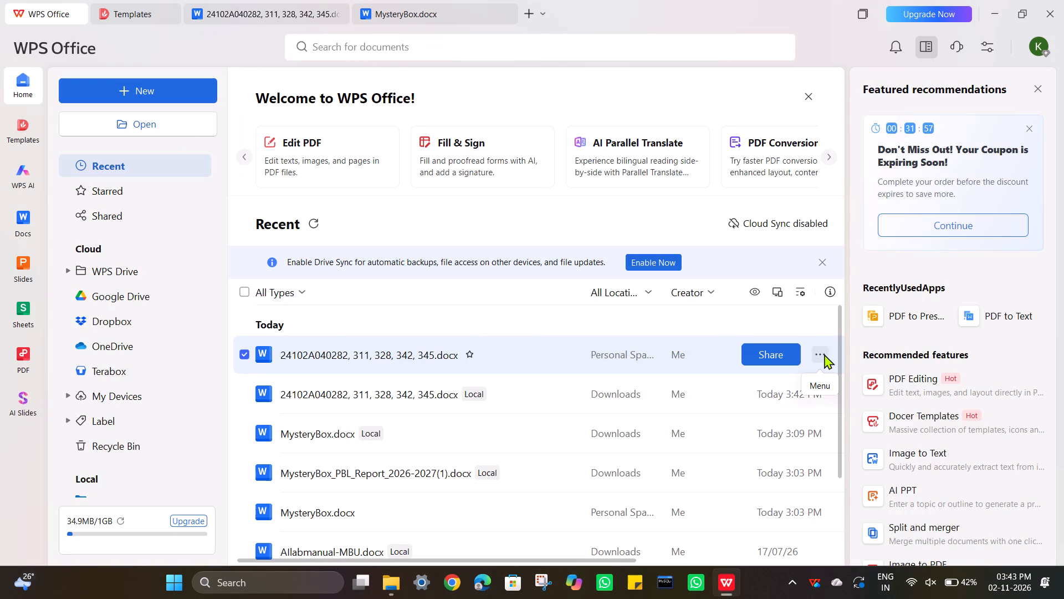
{"action": "left_click", "coordinate": [824, 354]}
{"action": "left_click", "coordinate": [851, 405]}
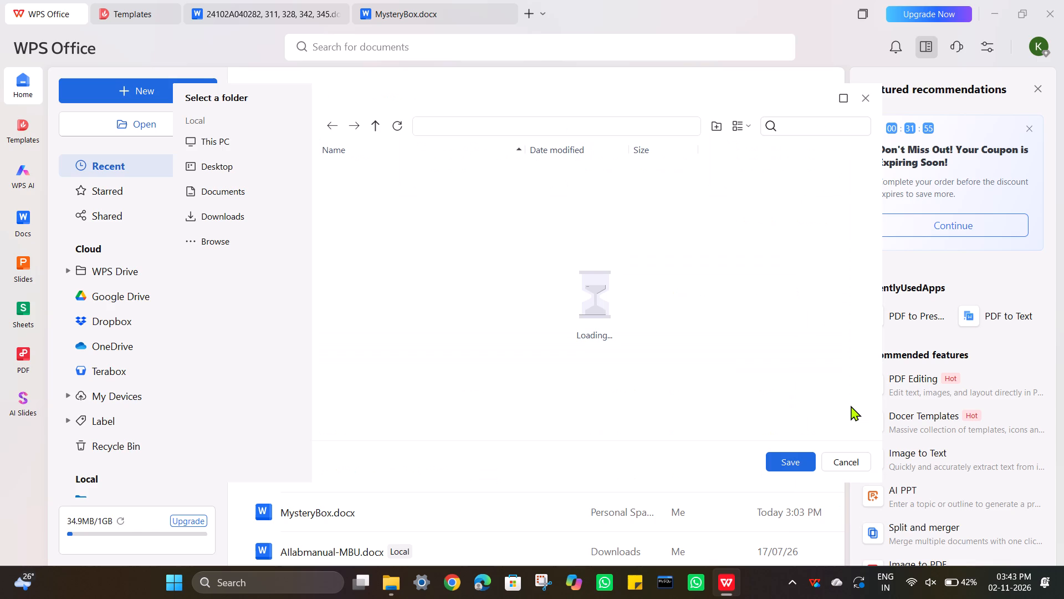
Delete the old local copy of the roll-number report from the Downloads folder.
{"action": "left_click", "coordinate": [388, 582]}
{"action": "left_click", "coordinate": [266, 140]}
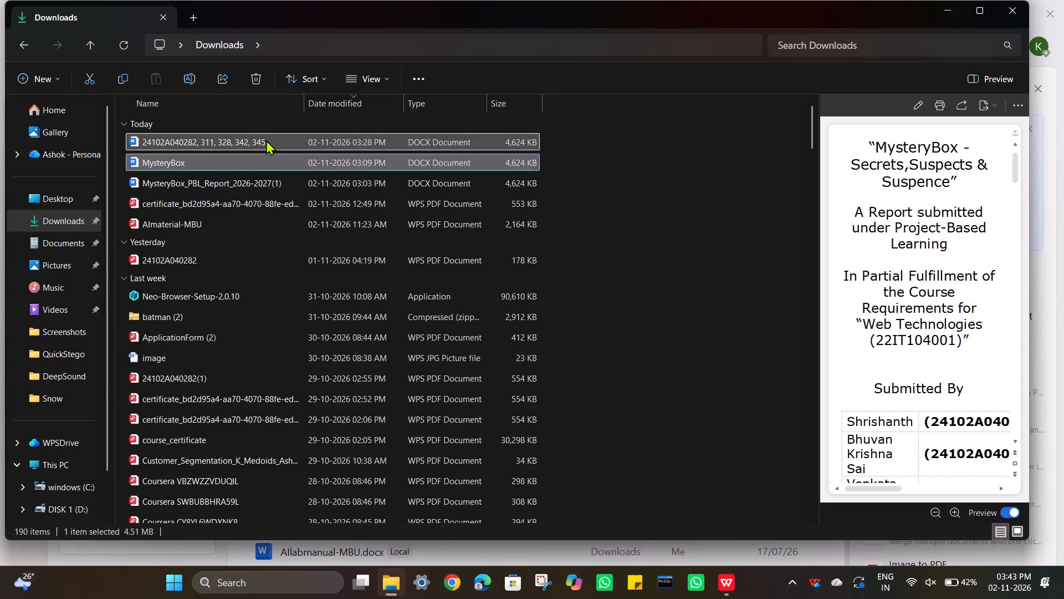
{"action": "left_click", "coordinate": [254, 73]}
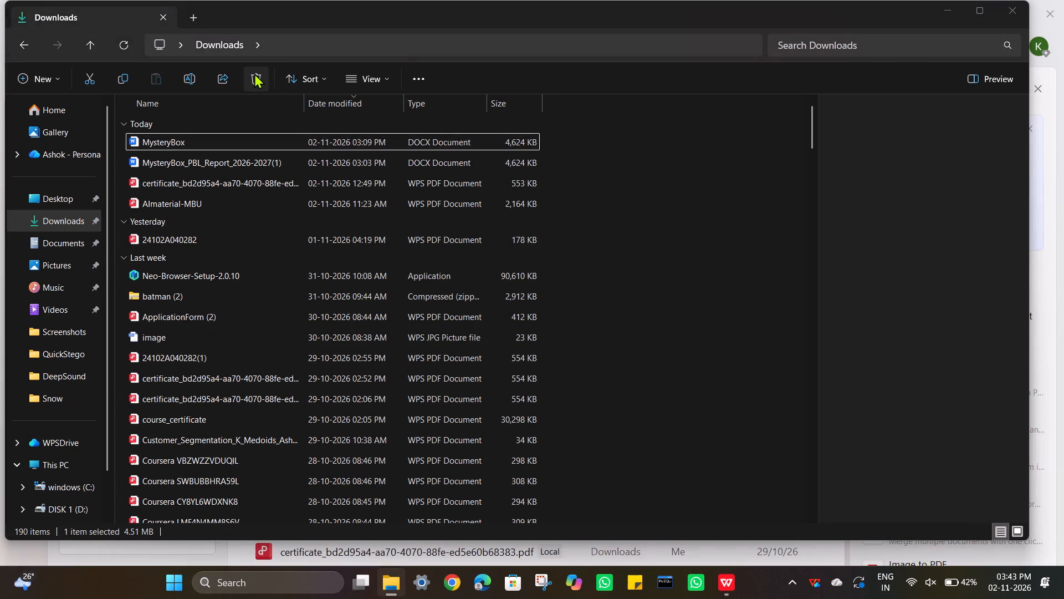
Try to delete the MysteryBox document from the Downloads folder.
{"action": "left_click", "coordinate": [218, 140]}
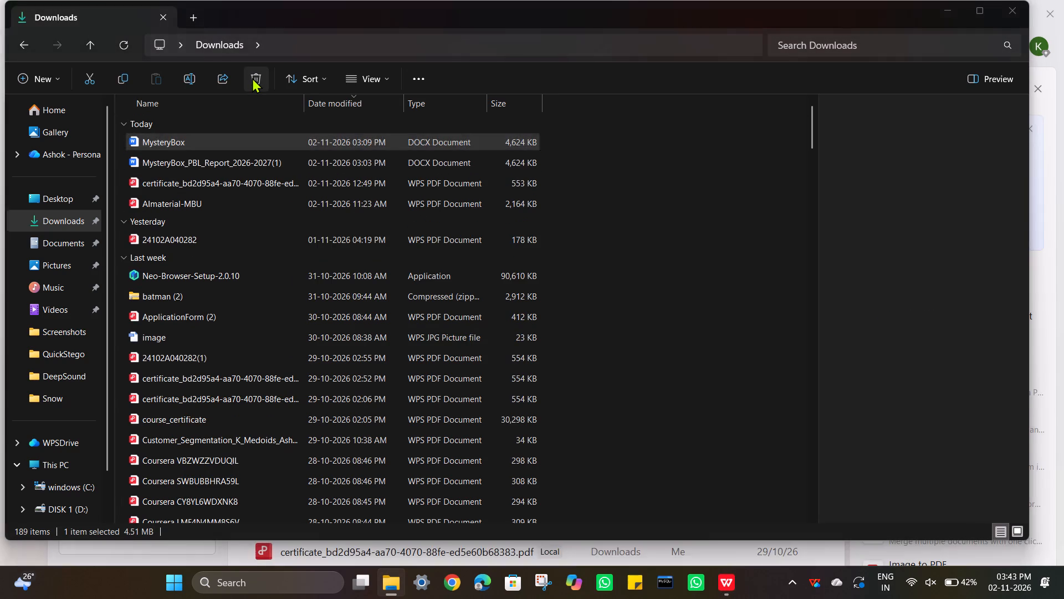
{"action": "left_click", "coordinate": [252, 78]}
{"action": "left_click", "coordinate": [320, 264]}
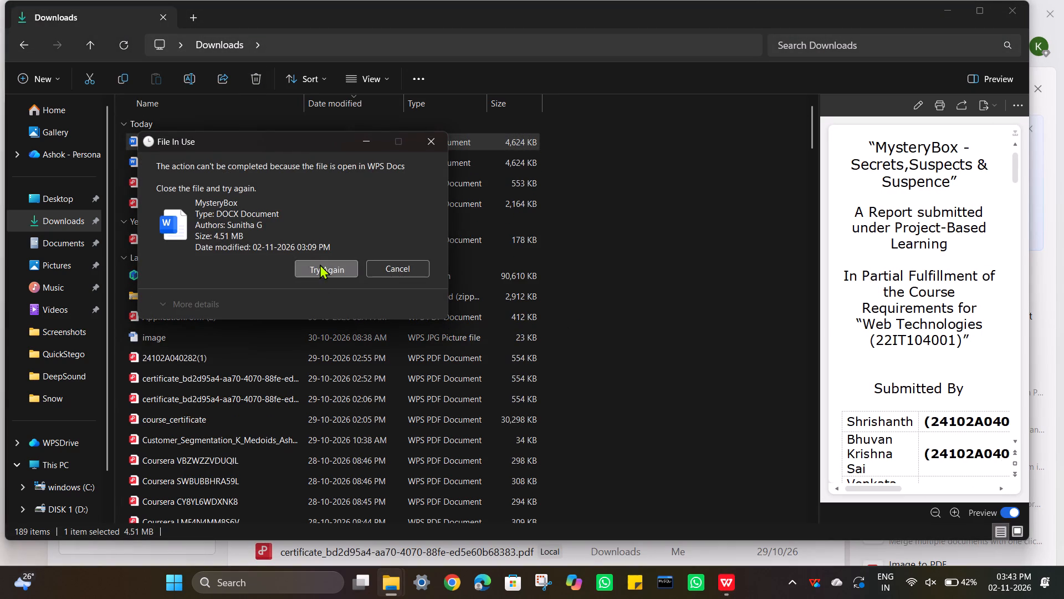
Export the cloud copy of the roll-number report to the Downloads folder in WPS Office.
{"action": "left_click", "coordinate": [727, 581]}
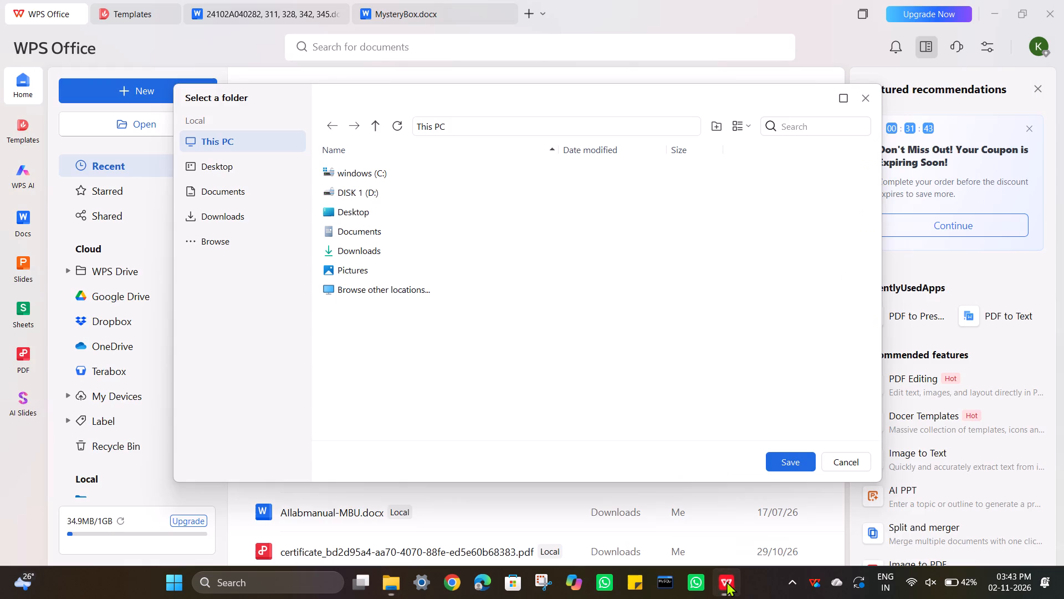
{"action": "left_click", "coordinate": [372, 254]}
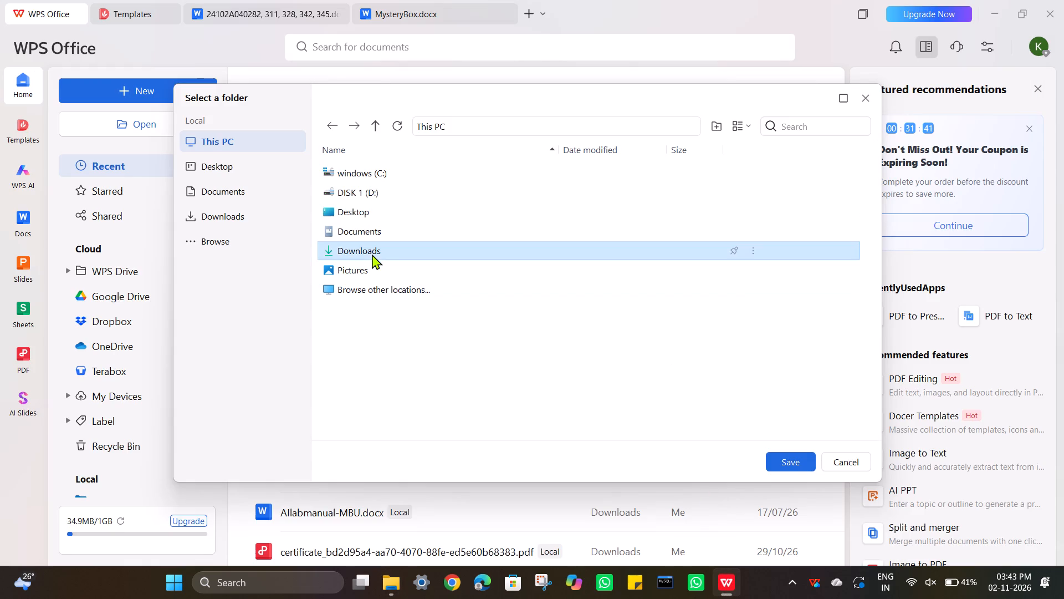
{"action": "left_click", "coordinate": [782, 459]}
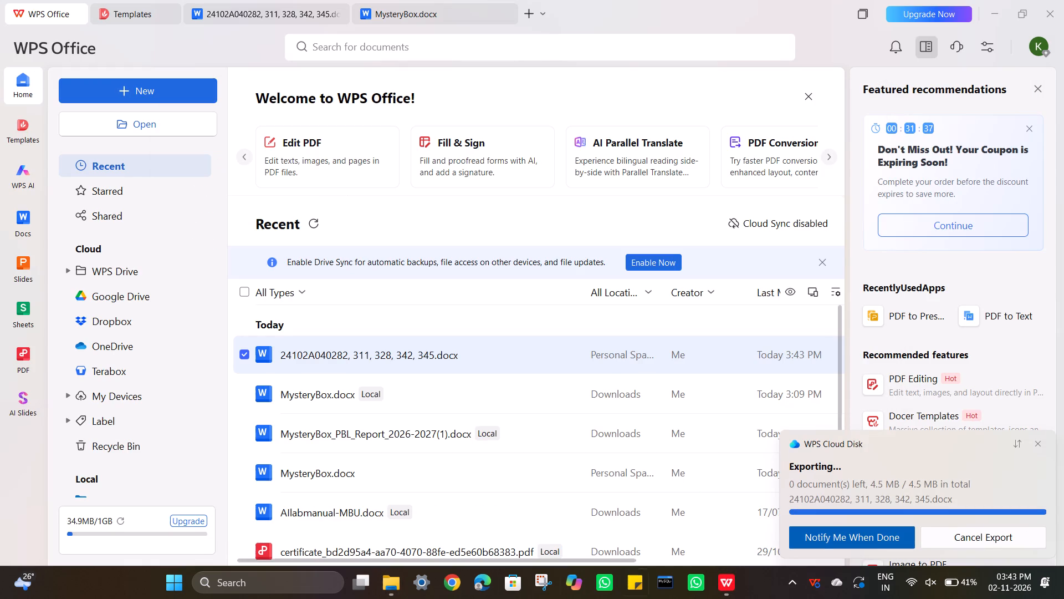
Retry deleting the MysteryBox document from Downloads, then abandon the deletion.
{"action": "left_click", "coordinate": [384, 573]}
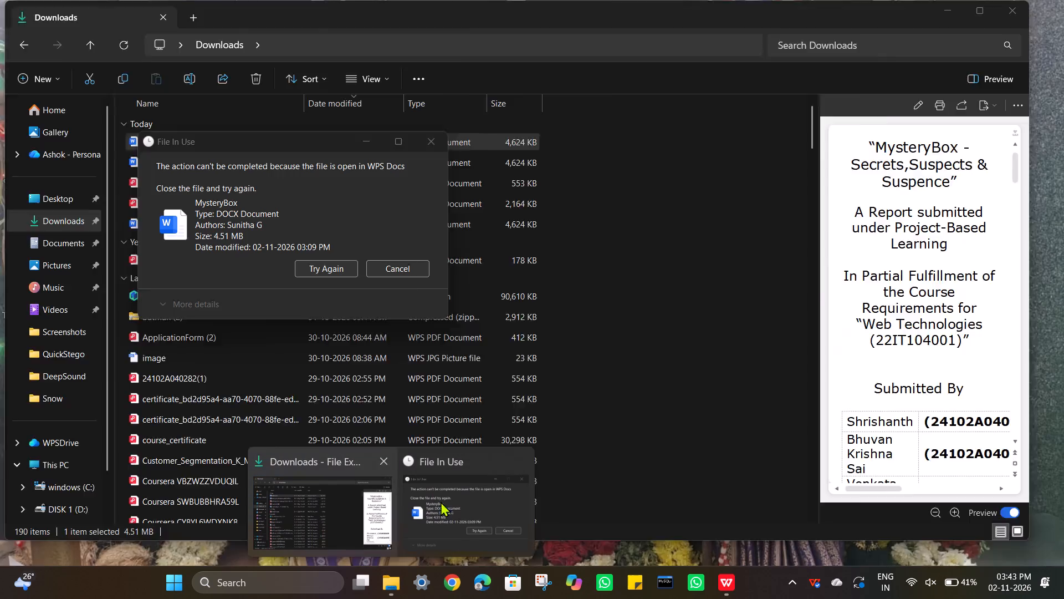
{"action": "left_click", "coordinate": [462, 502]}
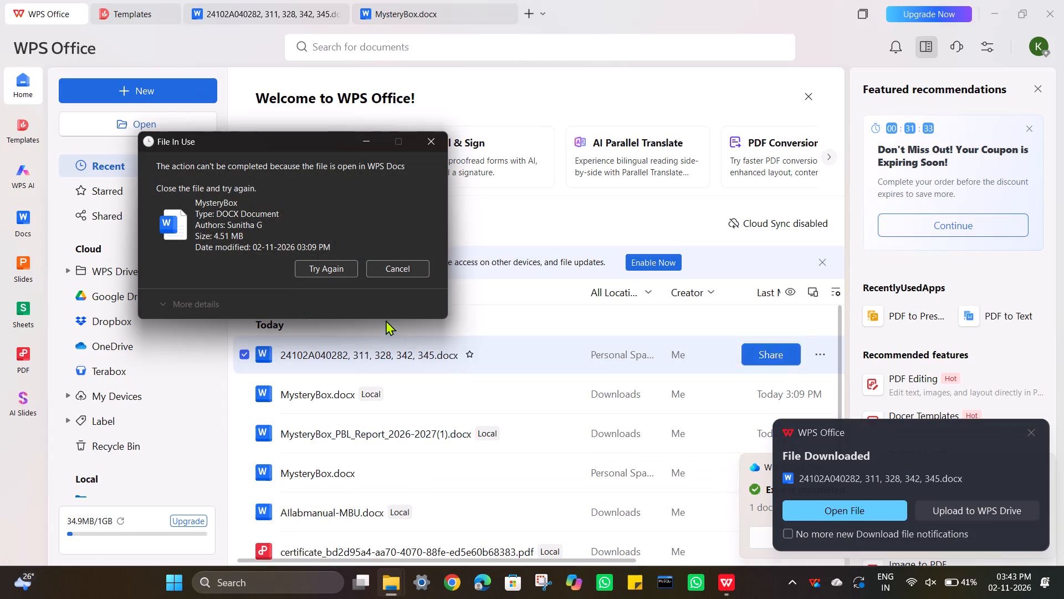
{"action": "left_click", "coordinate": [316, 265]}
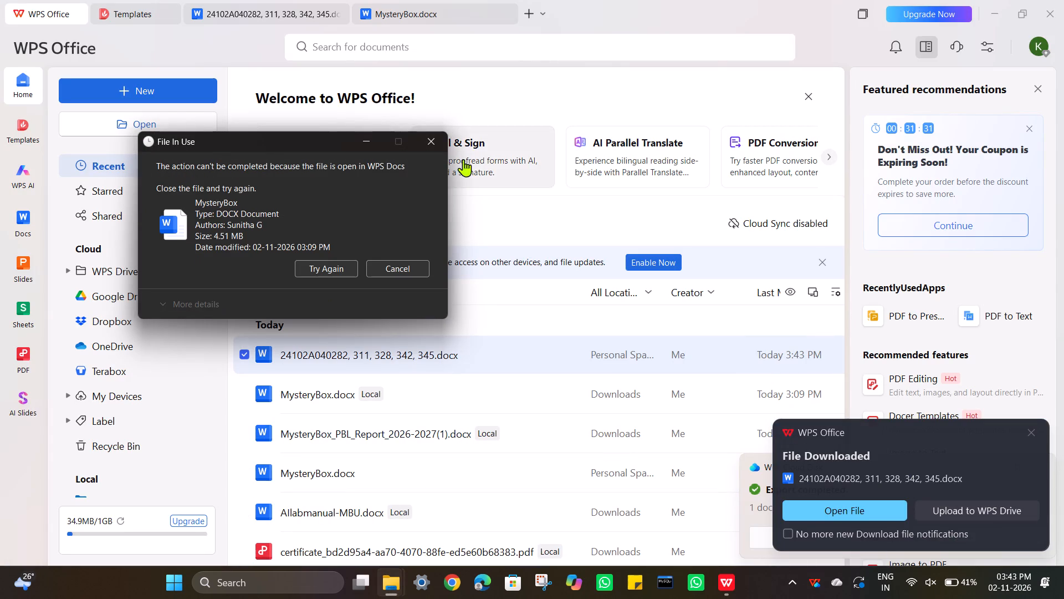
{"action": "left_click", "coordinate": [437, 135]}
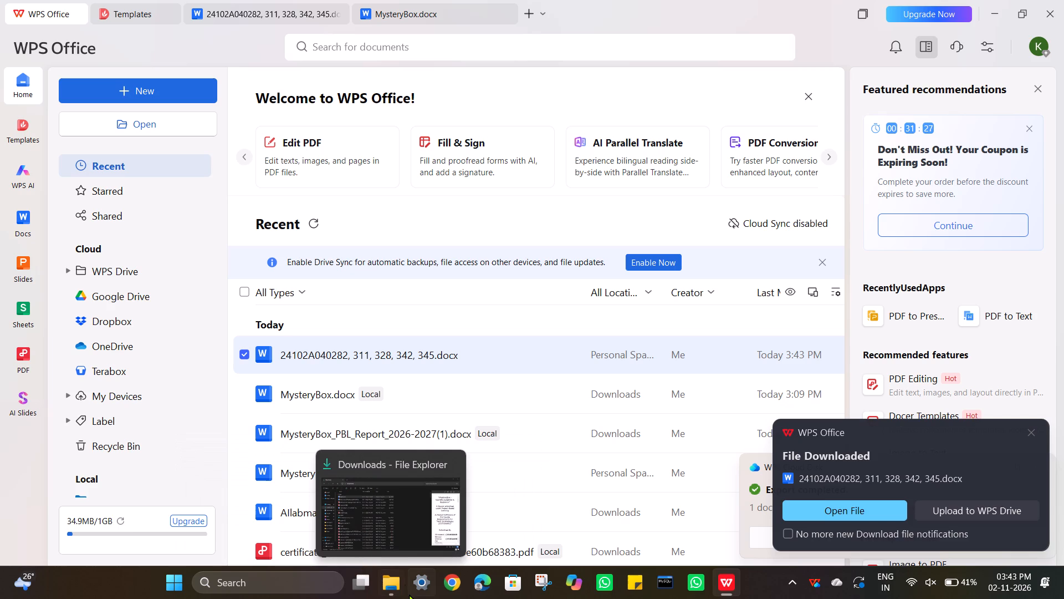
Open the newly exported roll-number report from the Downloads folder.
{"action": "left_click", "coordinate": [392, 587]}
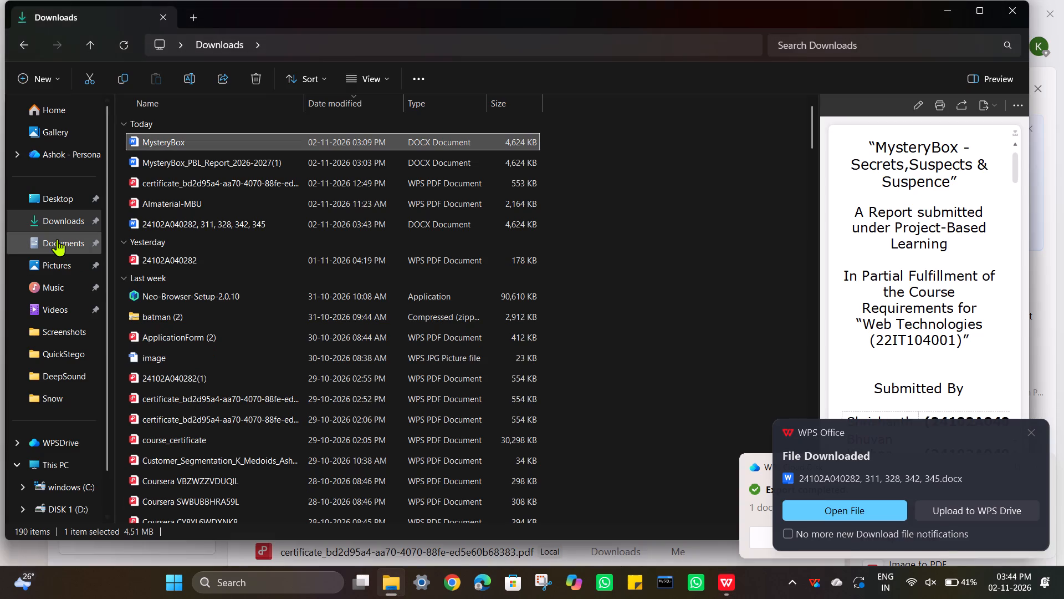
{"action": "left_click", "coordinate": [57, 239]}
{"action": "left_click", "coordinate": [59, 218]}
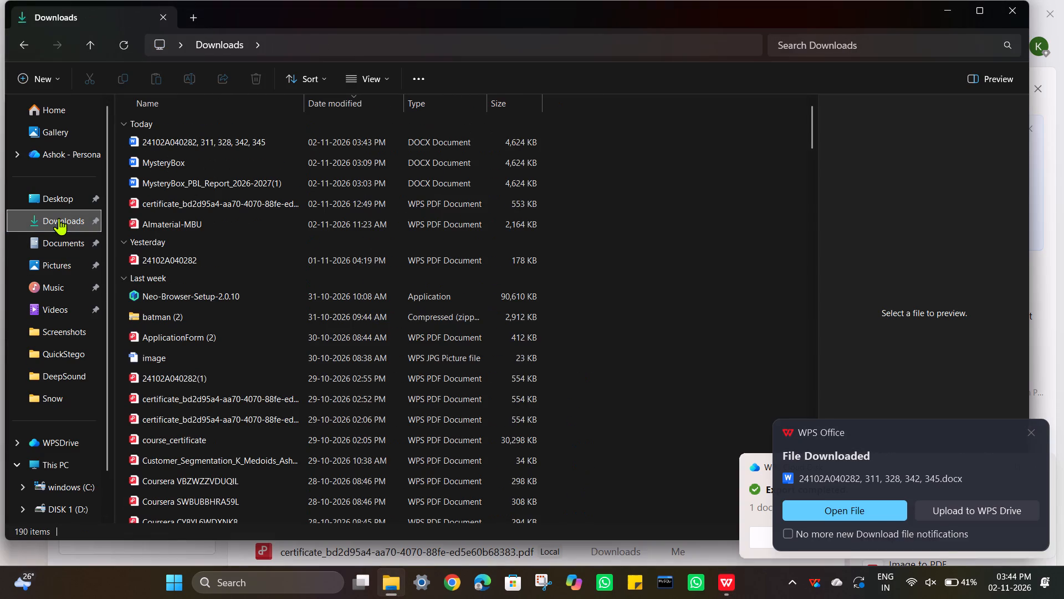
{"action": "double_click", "coordinate": [219, 142]}
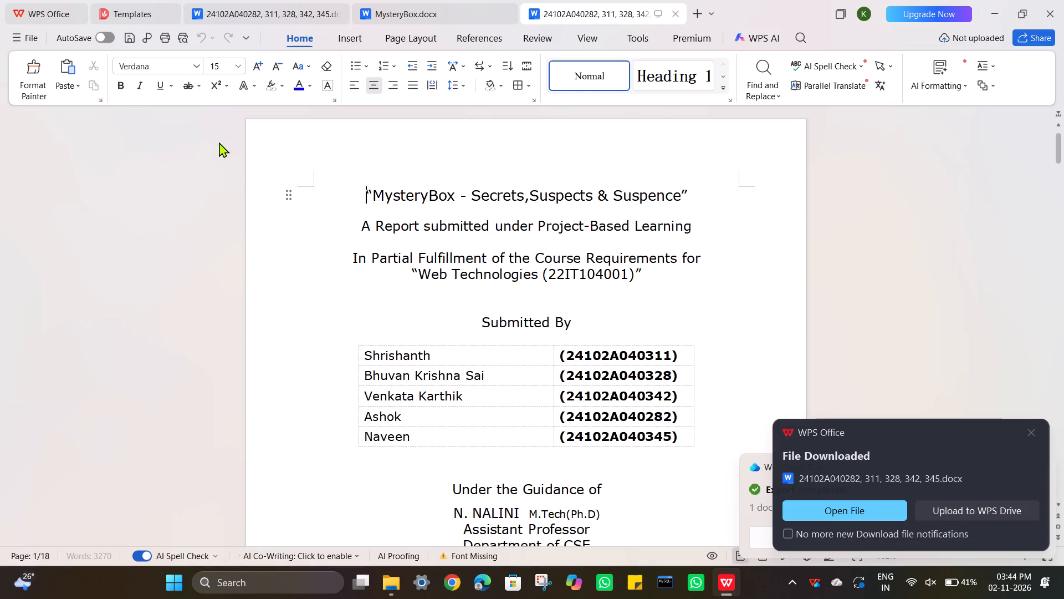
Examine the exported report's cover, outcomes, table and output screenshot pages for correct content and formatting.
{"action": "scroll", "coordinate": [453, 344], "scroll_direction": "up", "scroll_amount": 3}
{"action": "scroll", "coordinate": [453, 344], "scroll_direction": "down", "scroll_amount": 2}
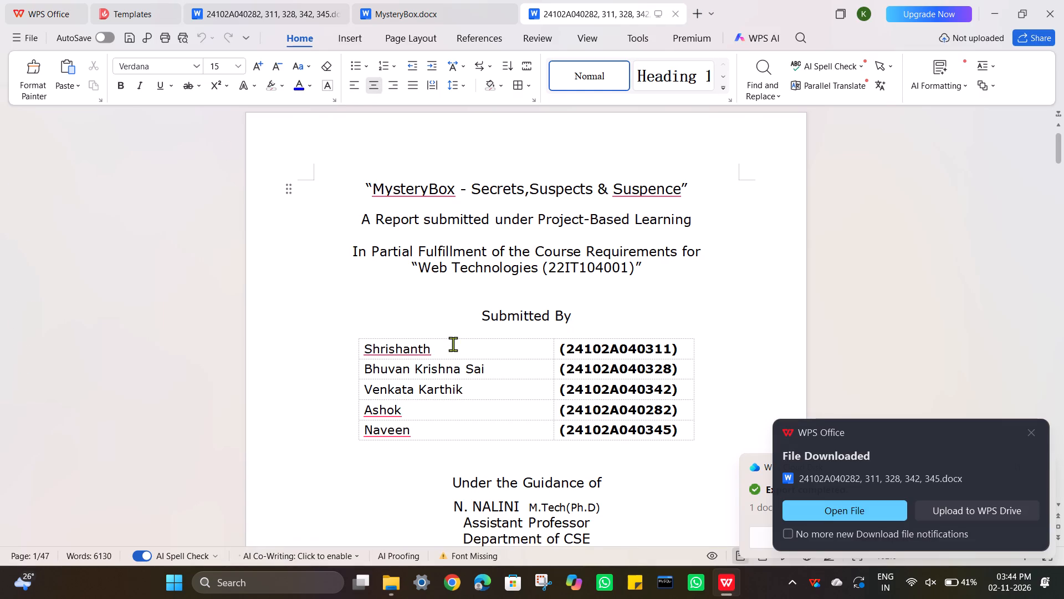
{"action": "scroll", "coordinate": [453, 344], "scroll_direction": "down", "scroll_amount": 17}
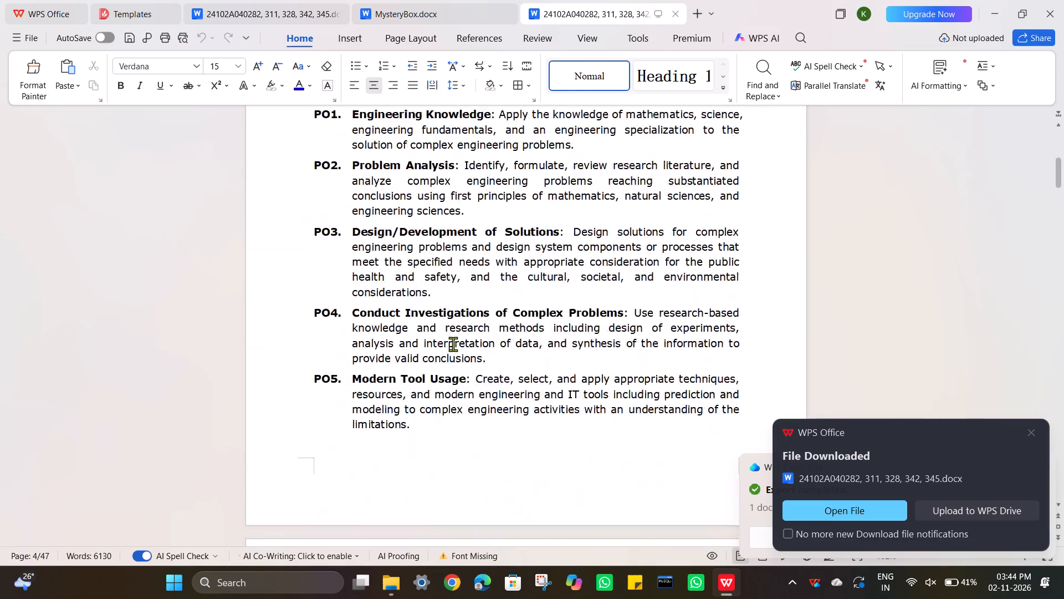
{"action": "scroll", "coordinate": [453, 344], "scroll_direction": "down", "scroll_amount": 20}
{"action": "scroll", "coordinate": [453, 344], "scroll_direction": "down", "scroll_amount": 12}
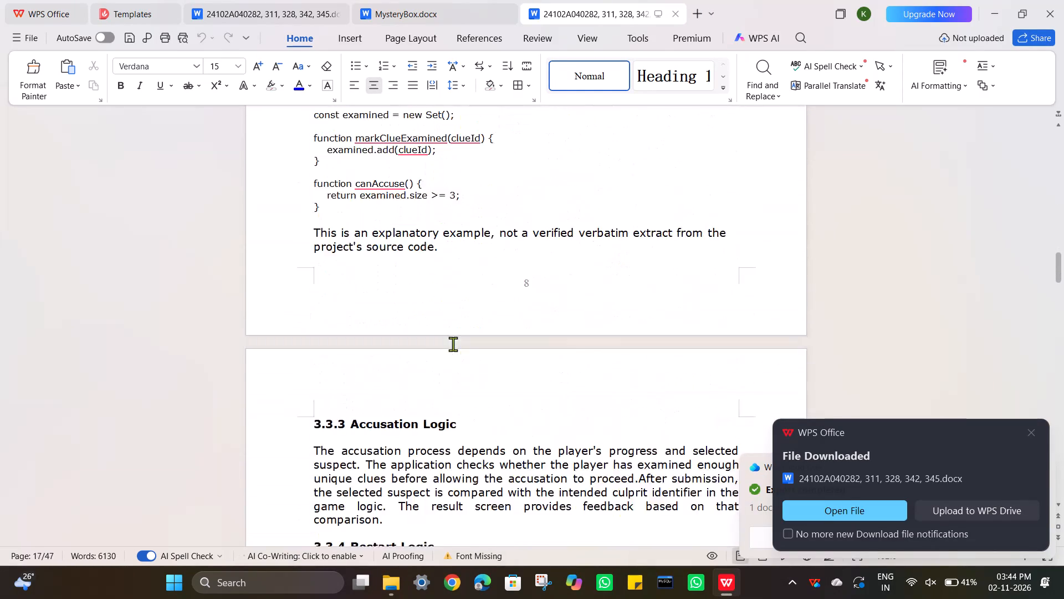
{"action": "scroll", "coordinate": [453, 344], "scroll_direction": "down", "scroll_amount": 8}
{"action": "scroll", "coordinate": [453, 344], "scroll_direction": "down", "scroll_amount": 19}
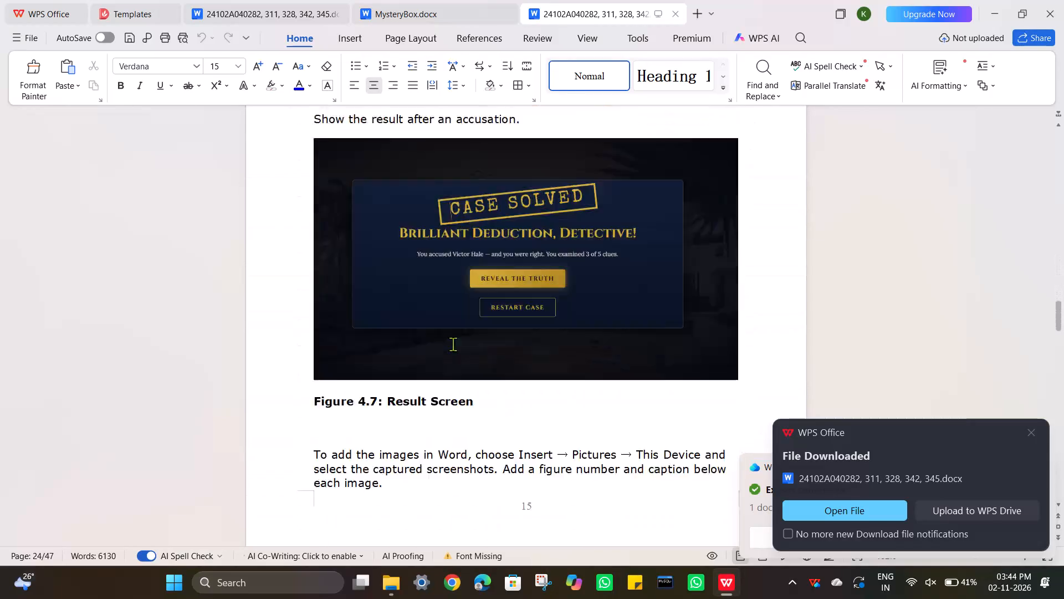
{"action": "scroll", "coordinate": [453, 344], "scroll_direction": "up", "scroll_amount": 3}
{"action": "scroll", "coordinate": [453, 344], "scroll_direction": "up", "scroll_amount": 20}
{"action": "scroll", "coordinate": [453, 344], "scroll_direction": "up", "scroll_amount": 20}
{"action": "scroll", "coordinate": [453, 344], "scroll_direction": "up", "scroll_amount": 5}
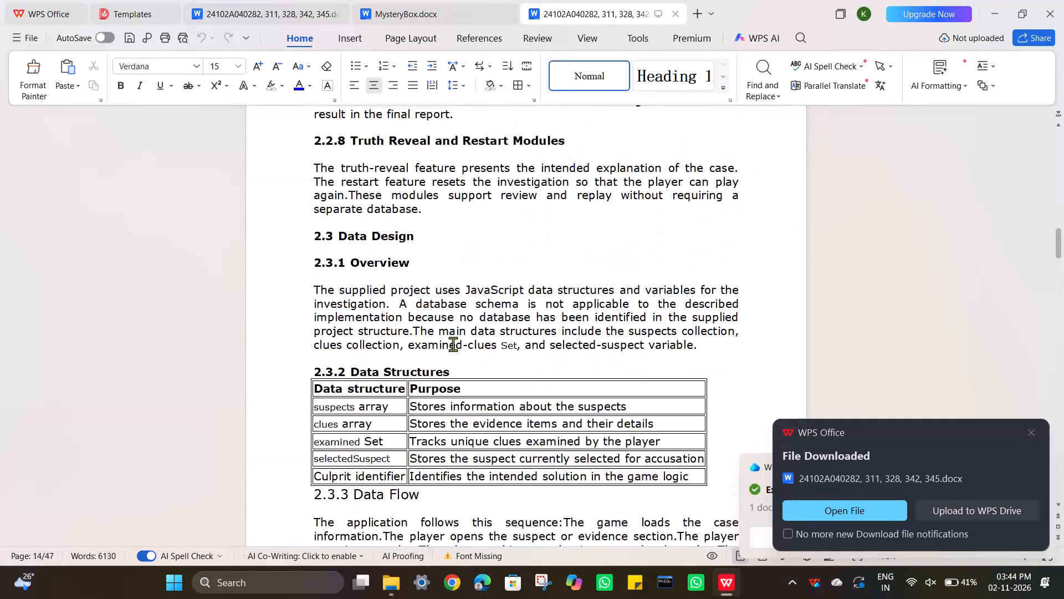
{"action": "scroll", "coordinate": [453, 344], "scroll_direction": "up", "scroll_amount": 11}
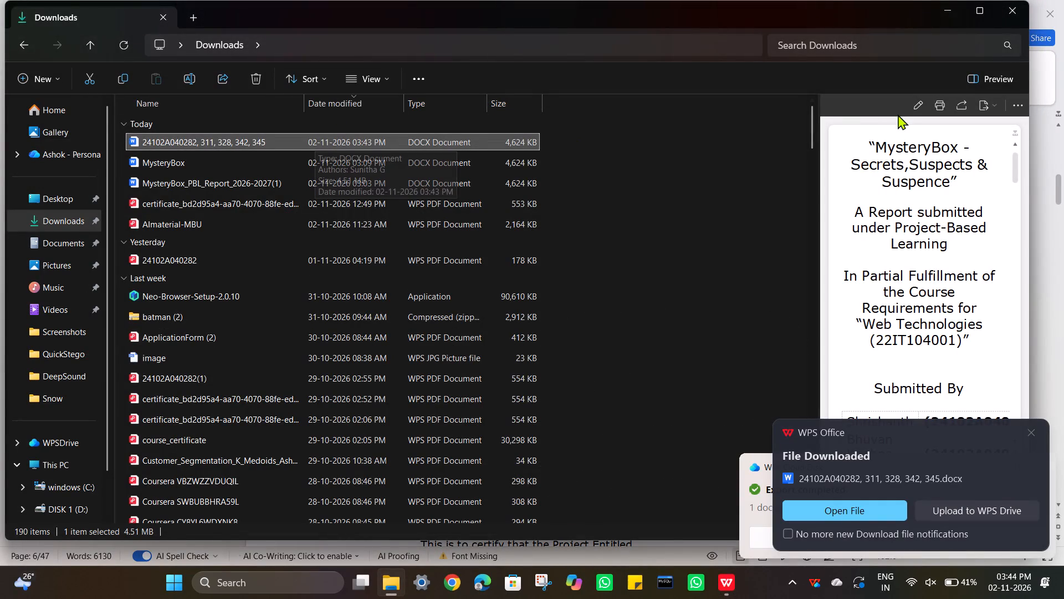
Maximise the Downloads window in File Explorer and dismiss the file-downloaded and export notifications.
{"action": "left_click", "coordinate": [879, 123]}
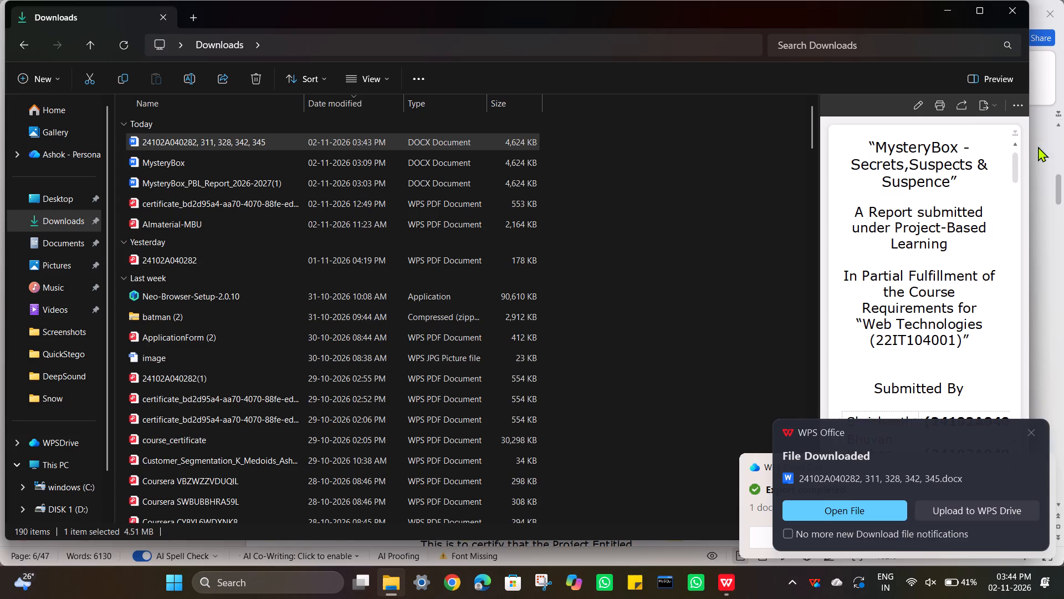
{"action": "left_click", "coordinate": [387, 578]}
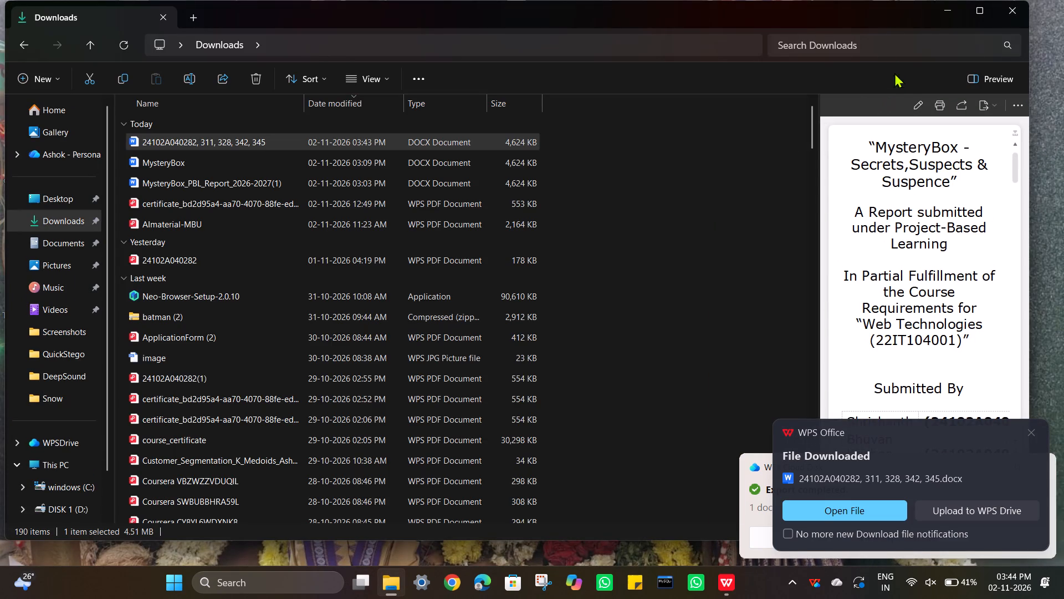
{"action": "left_click", "coordinate": [968, 9]}
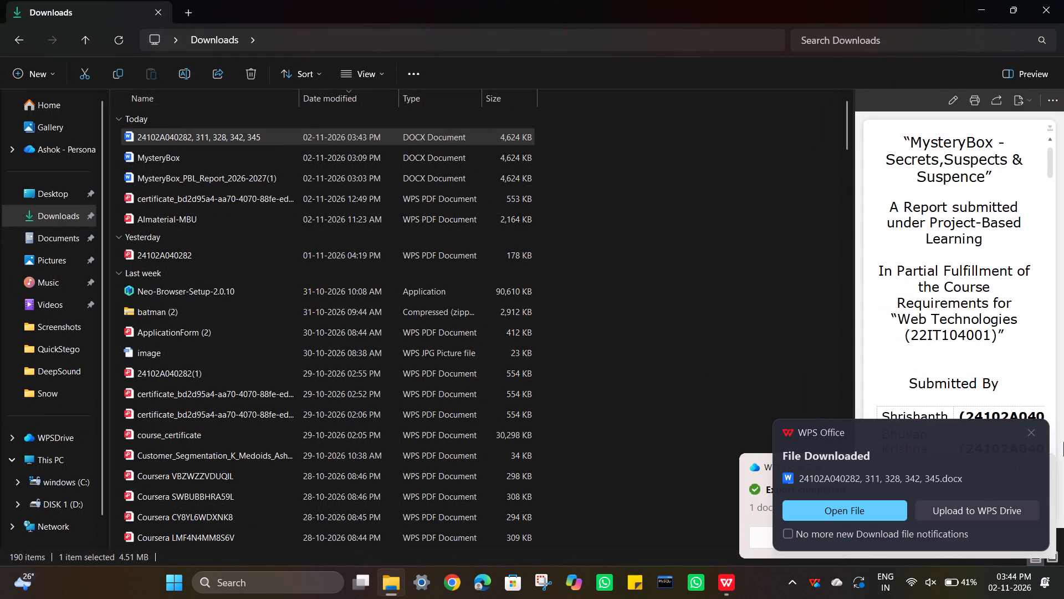
{"action": "left_click", "coordinate": [1031, 429]}
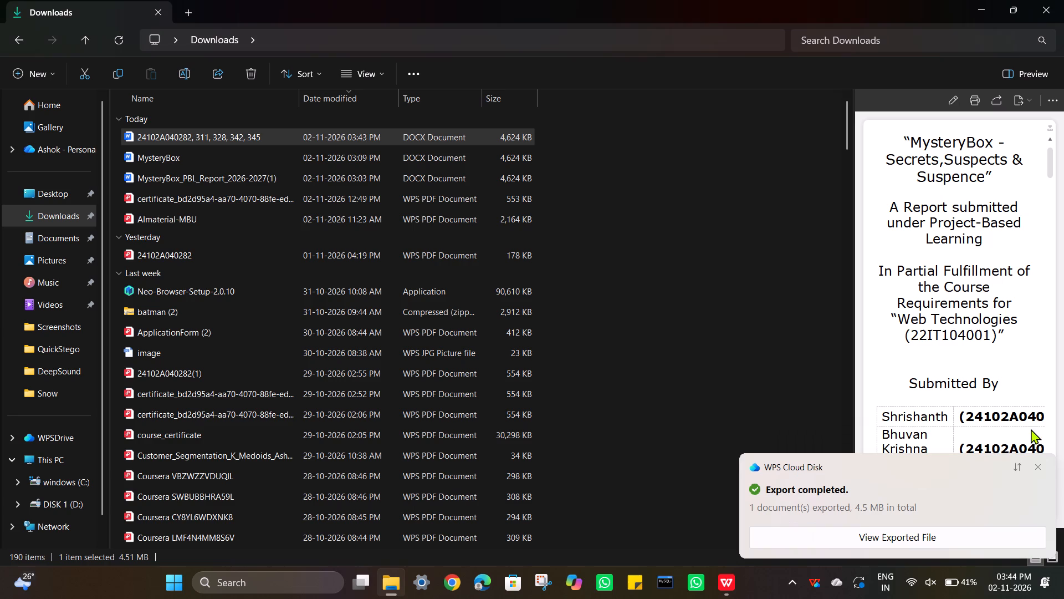
{"action": "left_click", "coordinate": [1038, 466]}
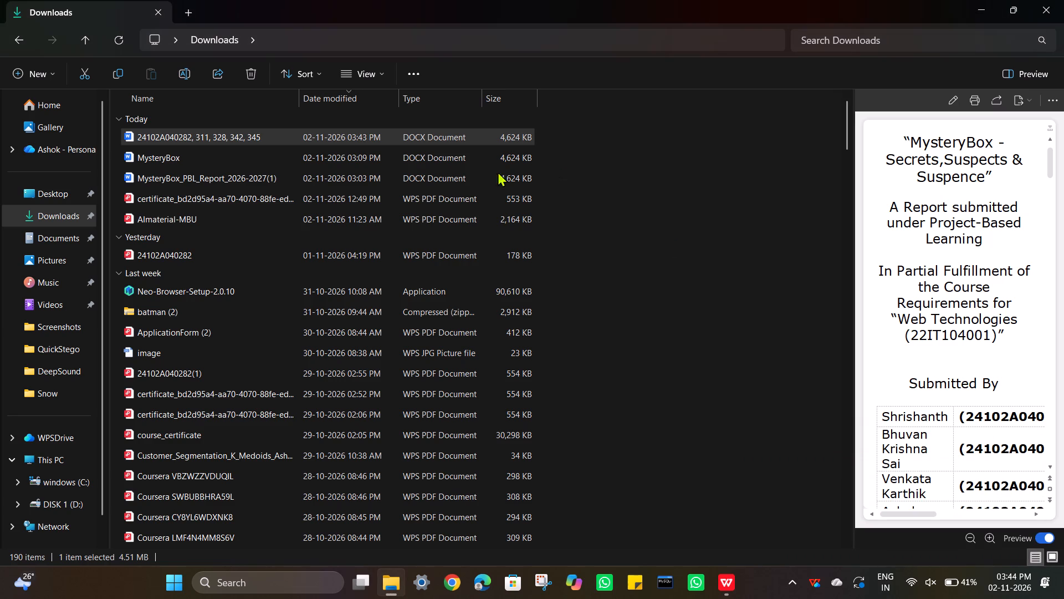
Return to the exported report and examine the certificate page's team table and signature details.
{"action": "double_click", "coordinate": [414, 134]}
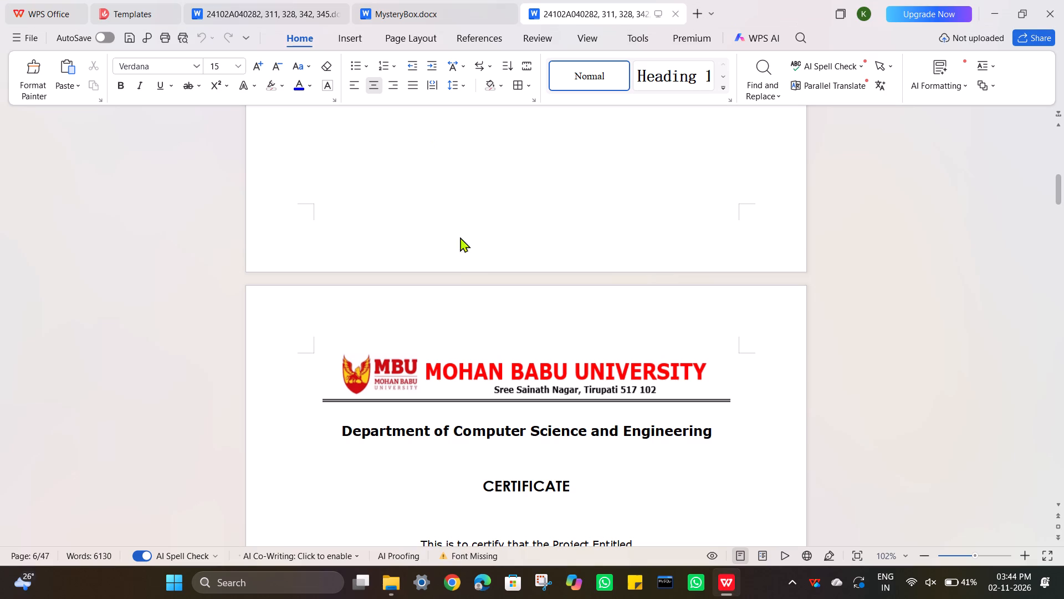
{"action": "scroll", "coordinate": [482, 287], "scroll_direction": "down", "scroll_amount": 9}
{"action": "scroll", "coordinate": [482, 287], "scroll_direction": "up", "scroll_amount": 2}
{"action": "scroll", "coordinate": [482, 287], "scroll_direction": "right", "scroll_amount": 1}
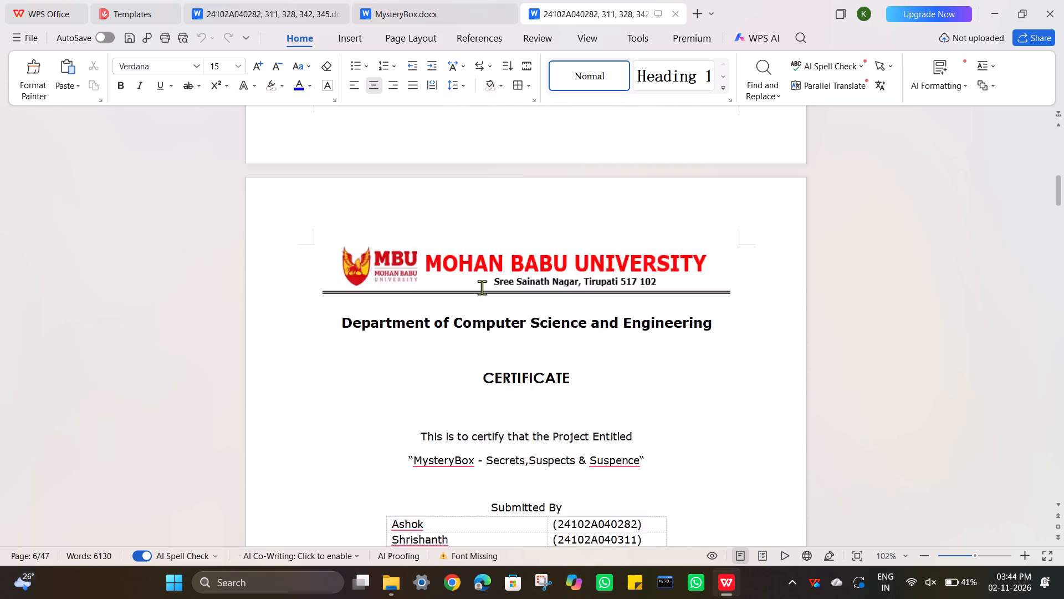
{"action": "scroll", "coordinate": [482, 287], "scroll_direction": "right", "scroll_amount": 1}
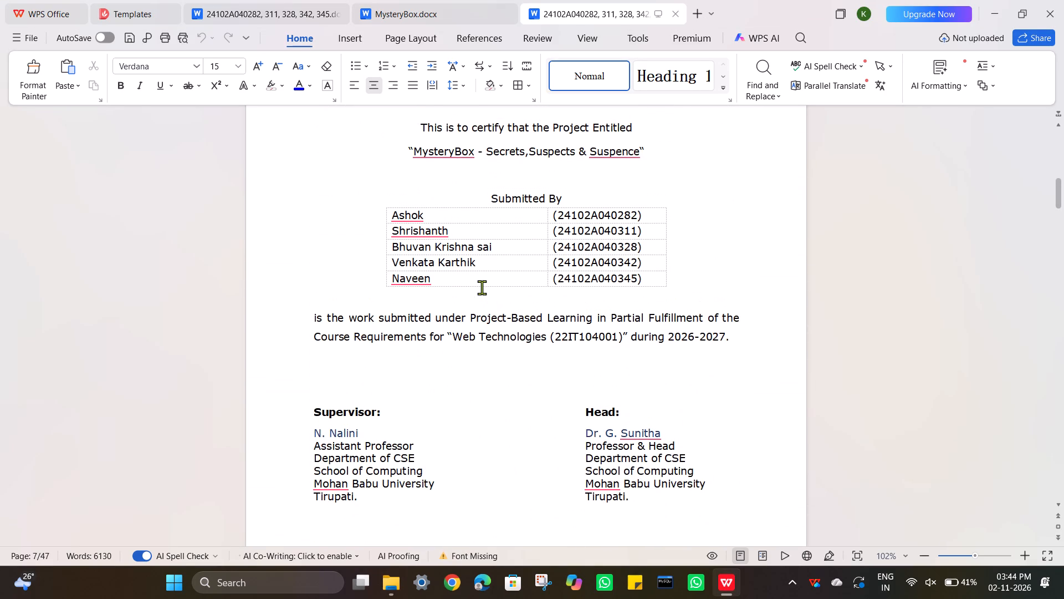
Review the exported report's front pages, from the certificate back to the cover, and close the document window.
{"action": "scroll", "coordinate": [482, 287], "scroll_direction": "up", "scroll_amount": 12}
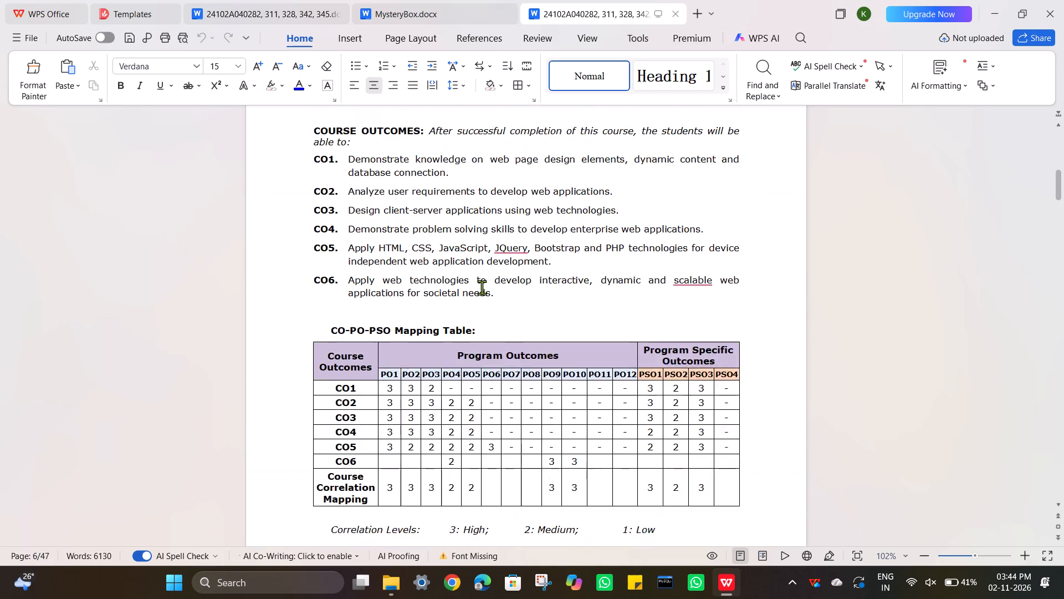
{"action": "scroll", "coordinate": [482, 287], "scroll_direction": "up", "scroll_amount": 6}
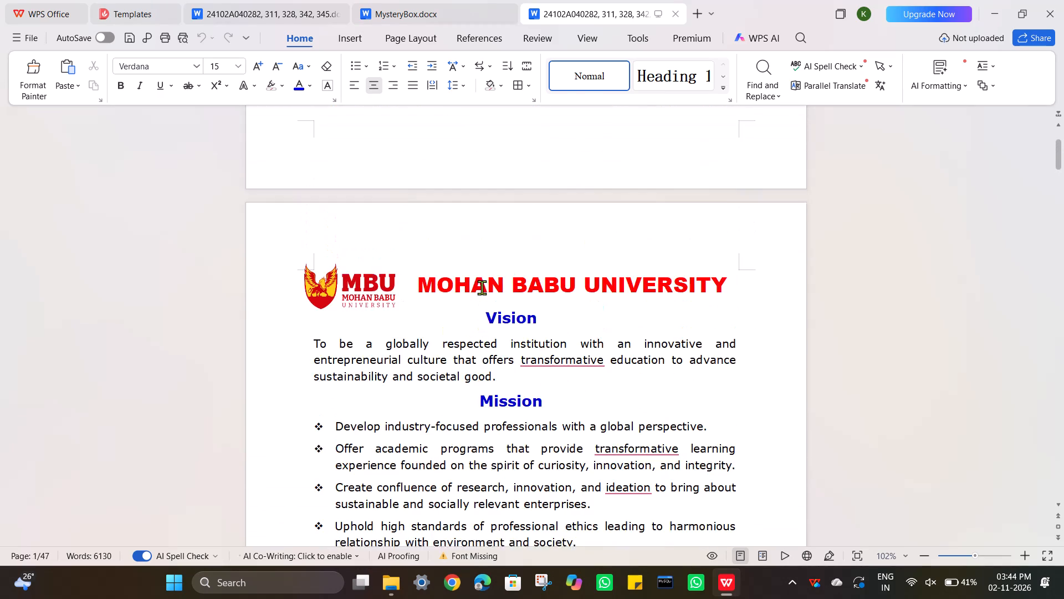
{"action": "scroll", "coordinate": [482, 287], "scroll_direction": "up", "scroll_amount": 13}
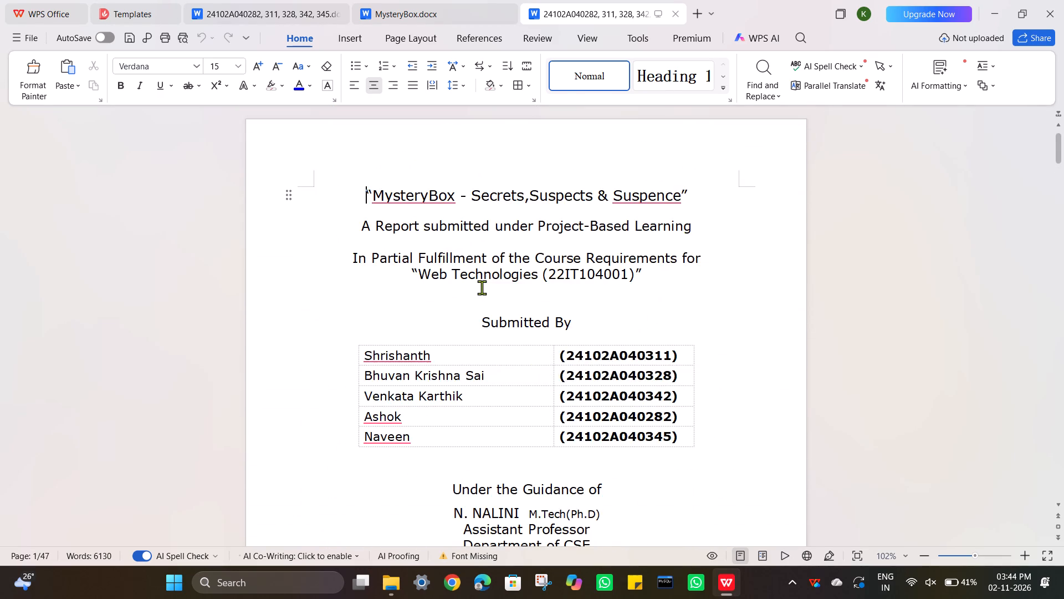
{"action": "scroll", "coordinate": [482, 287], "scroll_direction": "down", "scroll_amount": 19}
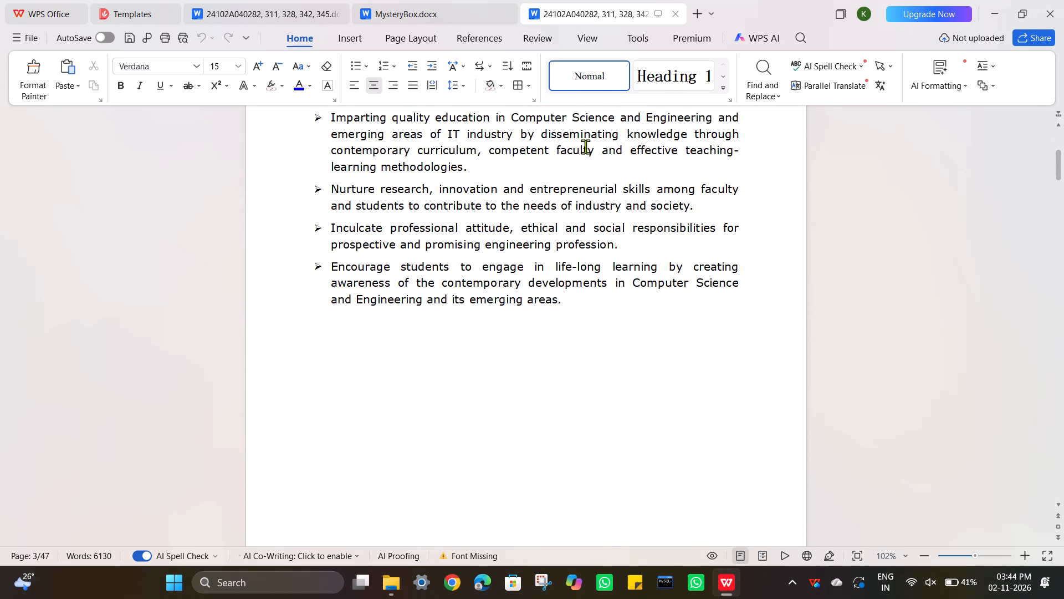
{"action": "left_click", "coordinate": [1063, 0]}
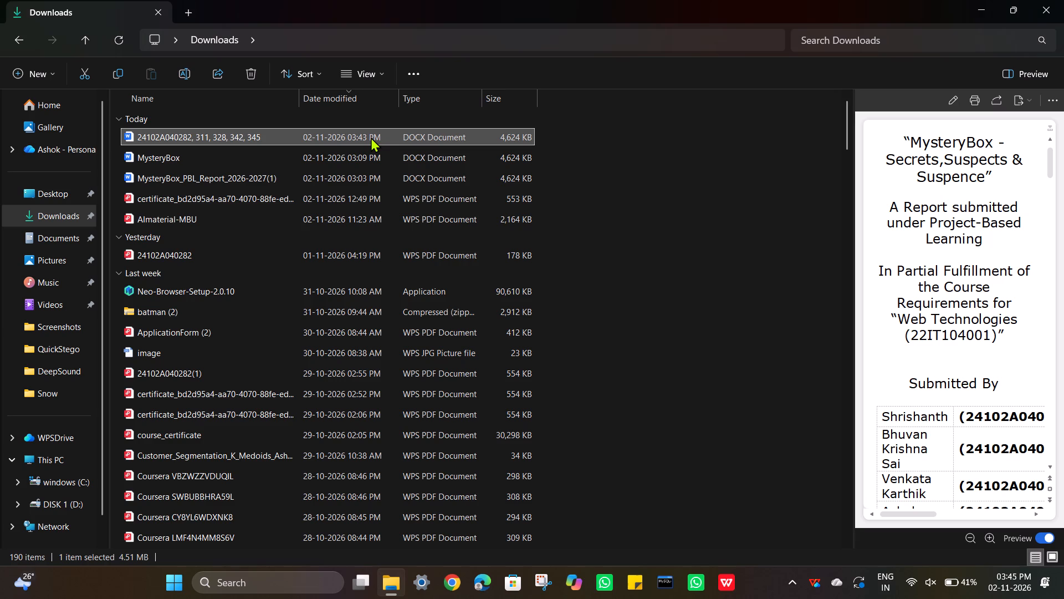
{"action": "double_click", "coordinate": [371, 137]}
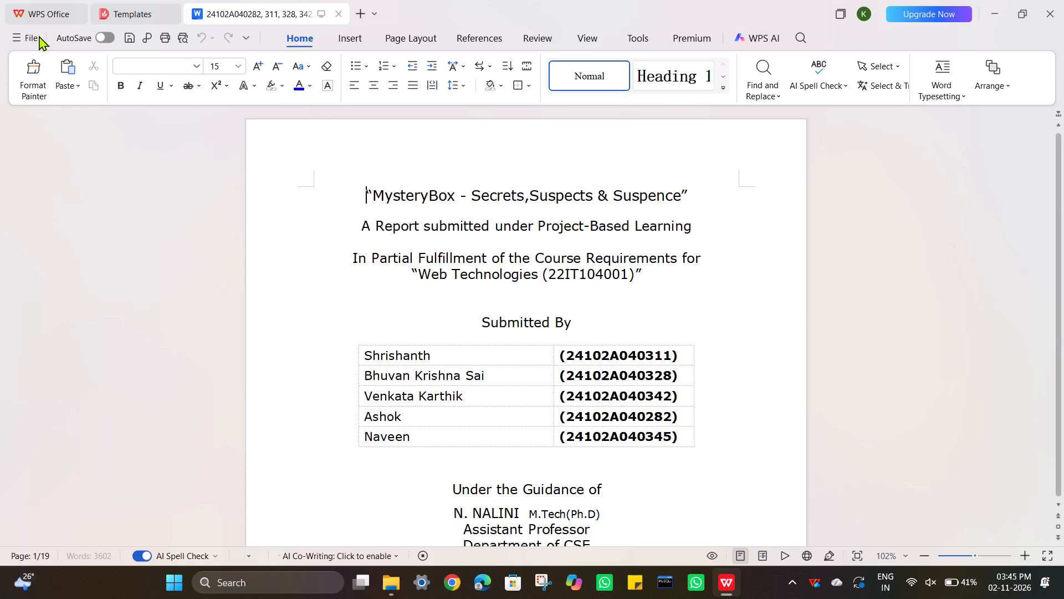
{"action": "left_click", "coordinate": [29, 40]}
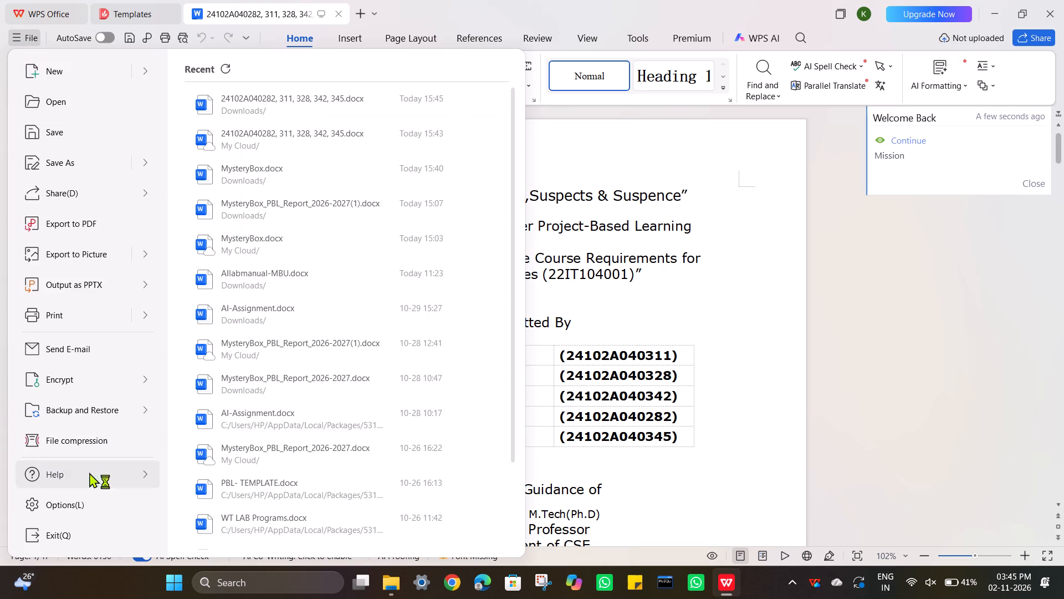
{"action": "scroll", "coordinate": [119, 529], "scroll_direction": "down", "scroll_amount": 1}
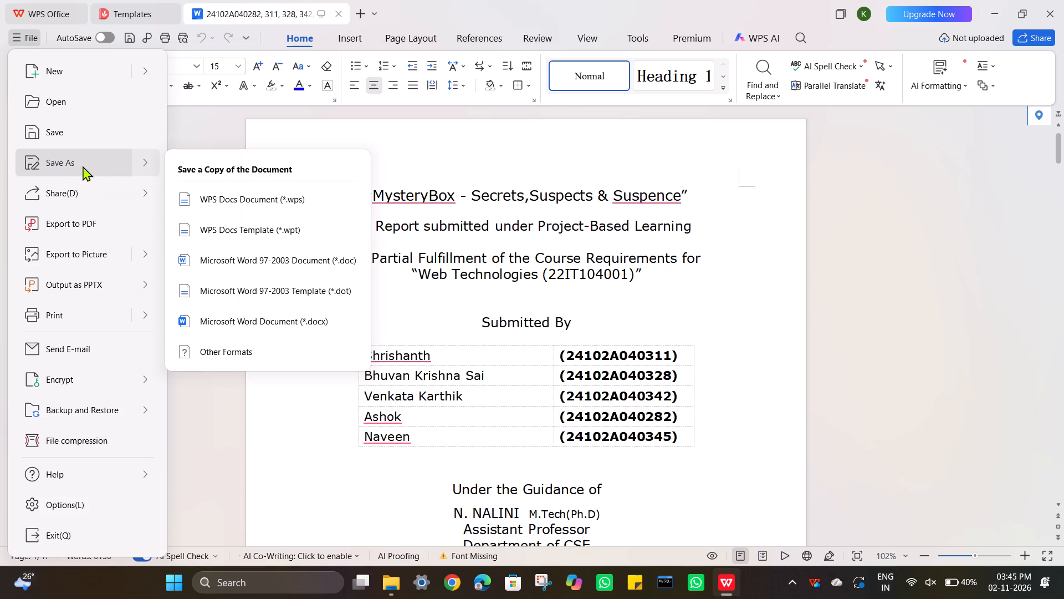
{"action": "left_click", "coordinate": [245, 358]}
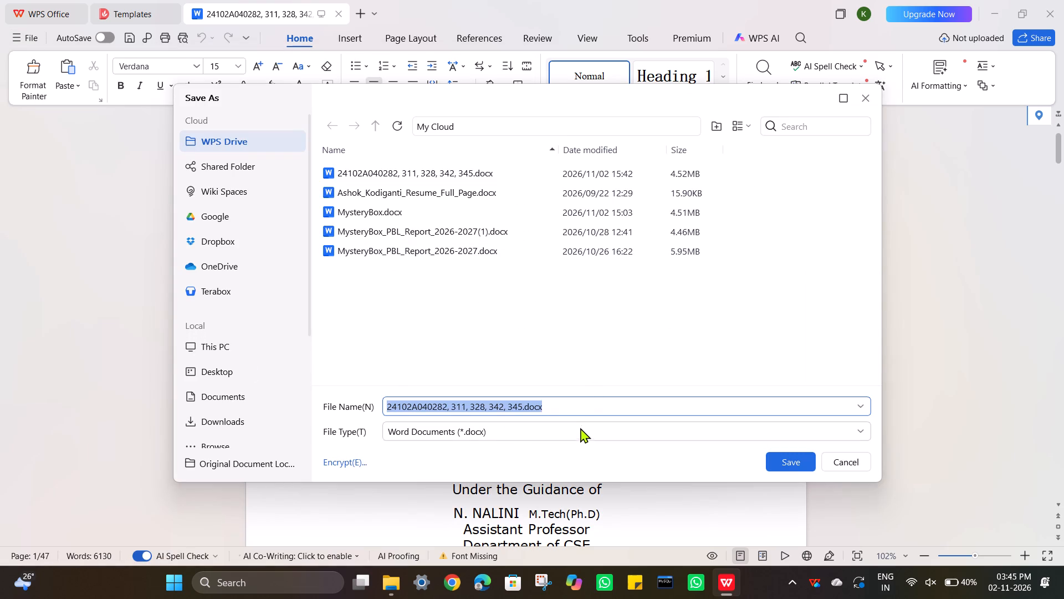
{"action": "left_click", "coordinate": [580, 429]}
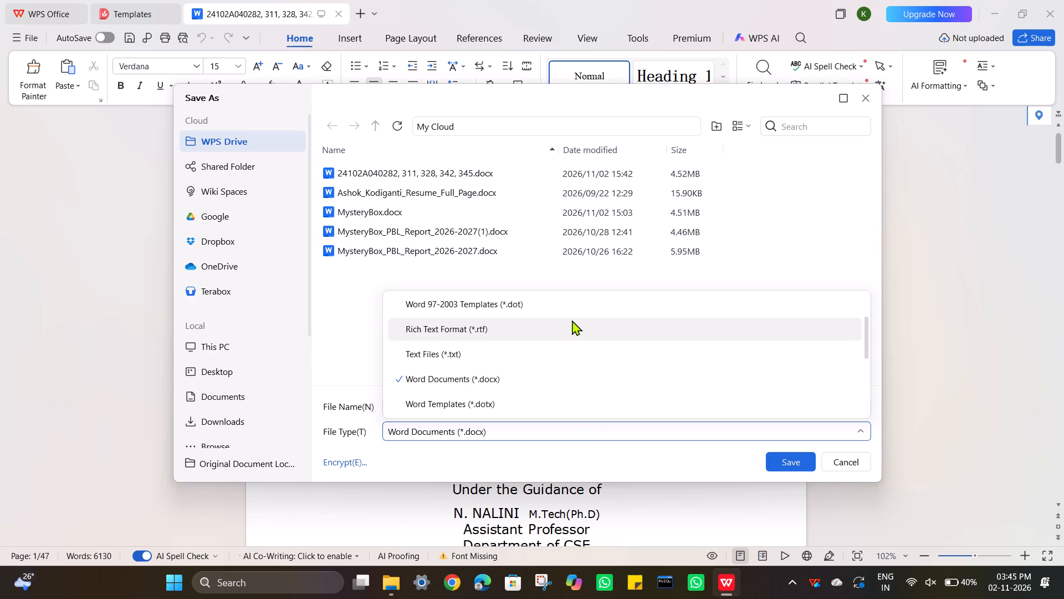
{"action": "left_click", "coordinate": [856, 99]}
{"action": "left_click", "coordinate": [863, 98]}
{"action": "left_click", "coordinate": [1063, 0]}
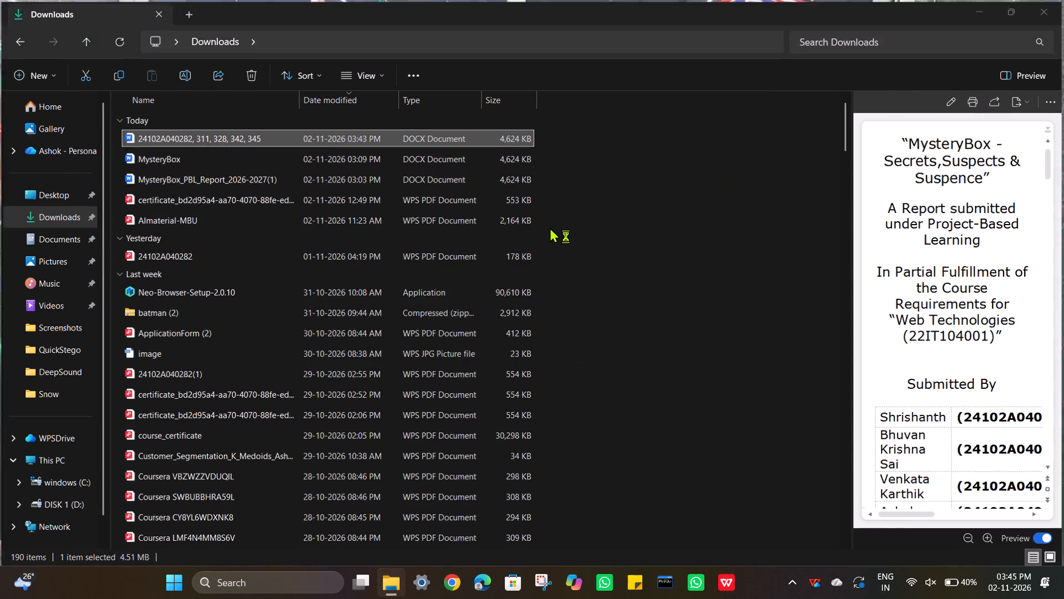
Switch to Google Chrome, search for "word to pdf converter" and open iLovePDF's Word to PDF page.
{"action": "double_click", "coordinate": [29, 430]}
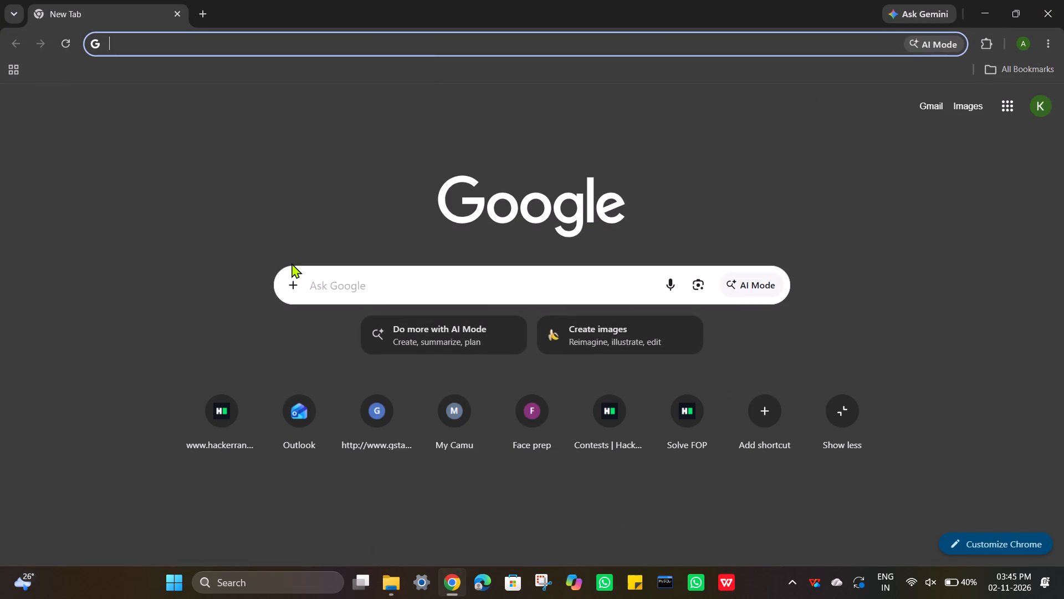
{"action": "type", "text": "word to pdf conb"}
{"action": "key", "text": "BackSpace"}
{"action": "type", "text": "ve"}
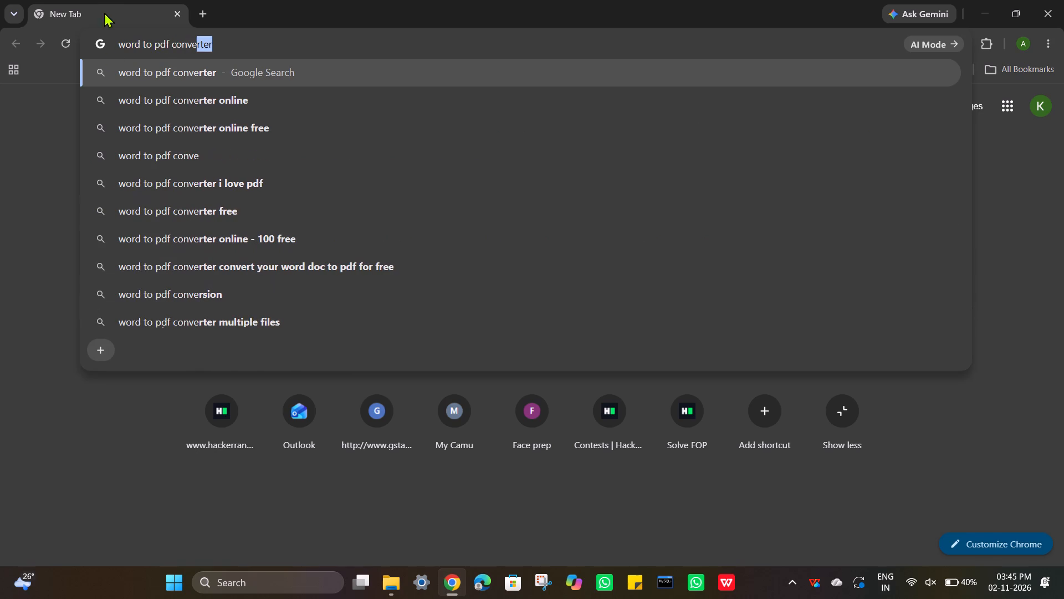
{"action": "left_click", "coordinate": [169, 64]}
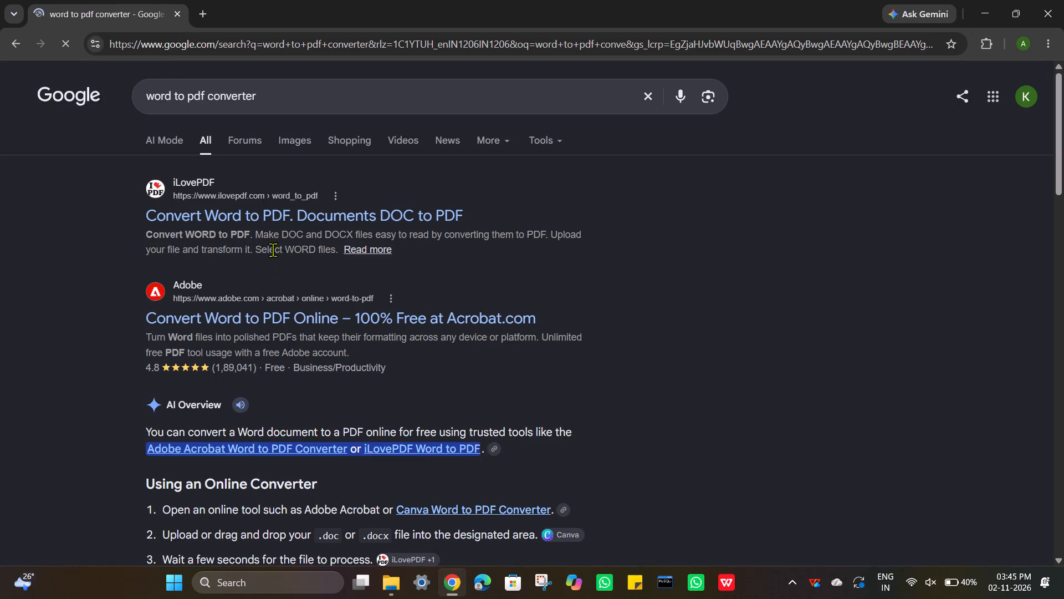
{"action": "left_click", "coordinate": [280, 221]}
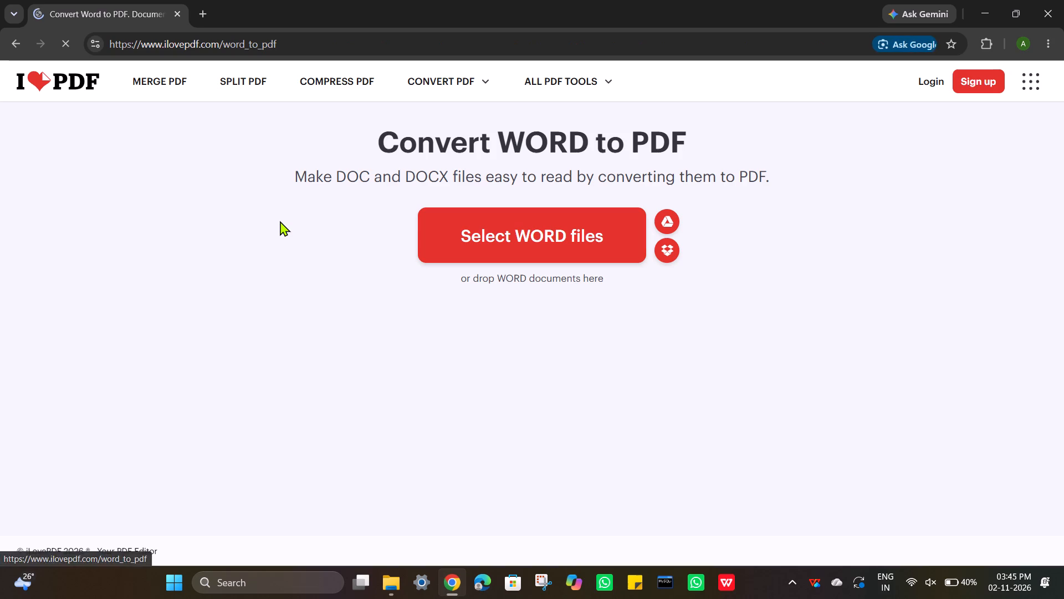
Convert the roll-number DOCX report from Downloads to PDF with iLovePDF and download the converted file.
{"action": "left_click", "coordinate": [520, 219]}
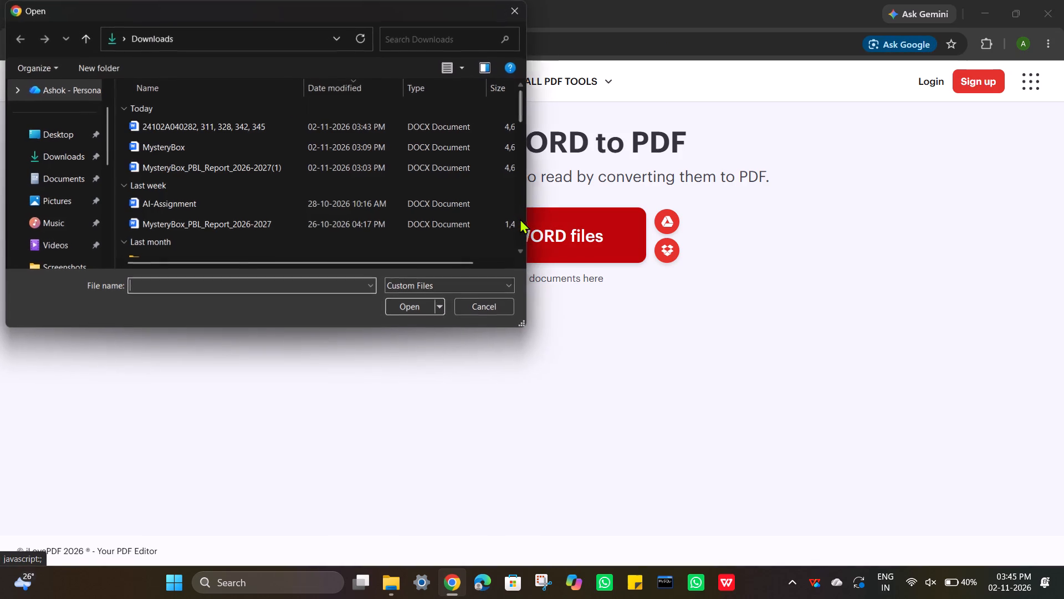
{"action": "left_click", "coordinate": [273, 127]}
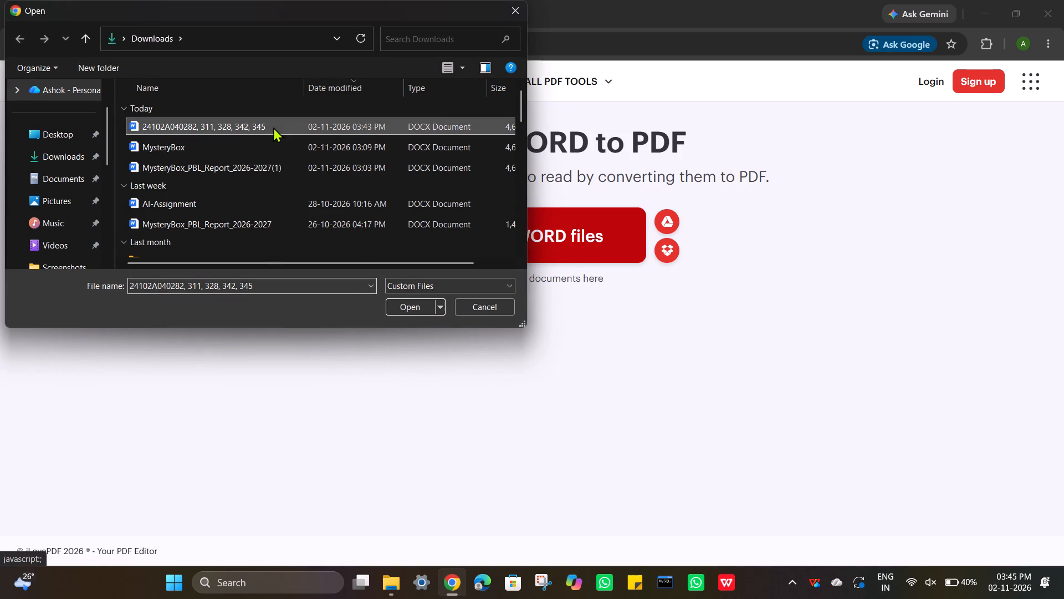
{"action": "left_click", "coordinate": [400, 302]}
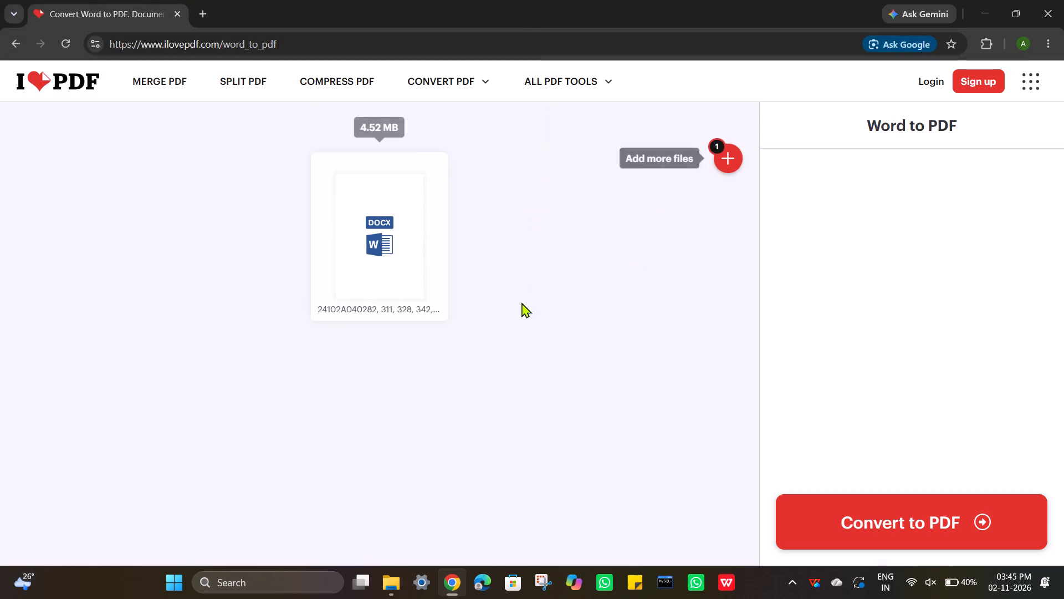
{"action": "left_click", "coordinate": [856, 521]}
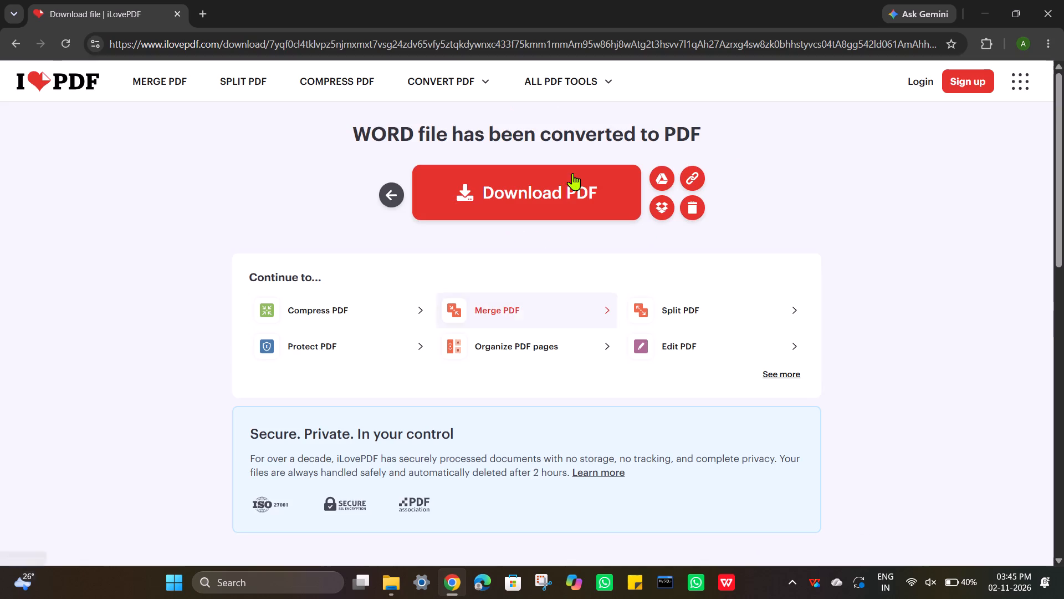
{"action": "left_click", "coordinate": [570, 177]}
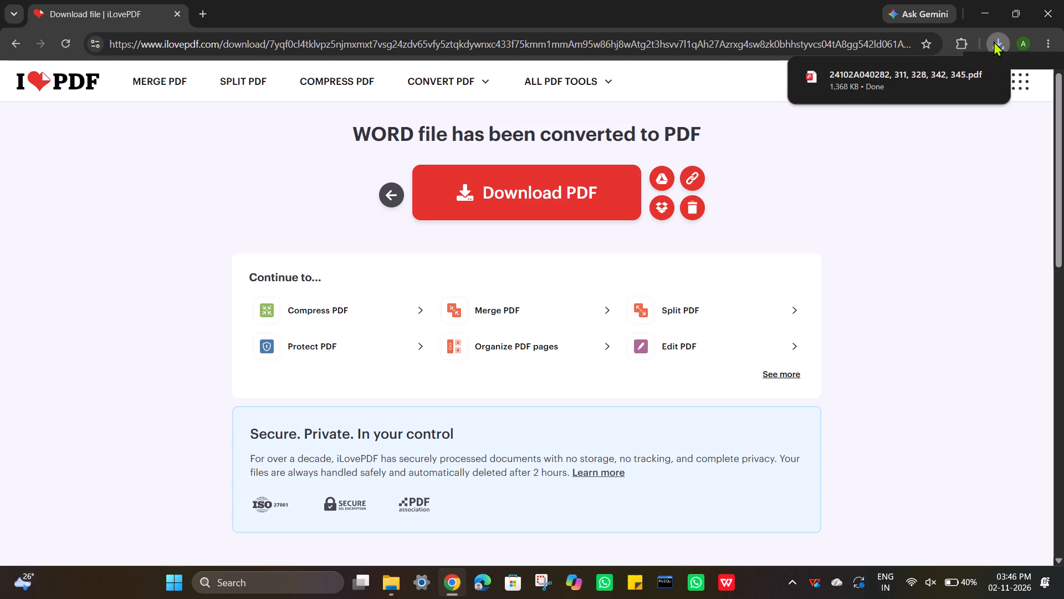
Open the downloaded PDF, examine its cover, certificate, contents, chapters and code appendix through to the last page, and close Chrome.
{"action": "left_click", "coordinate": [917, 77]}
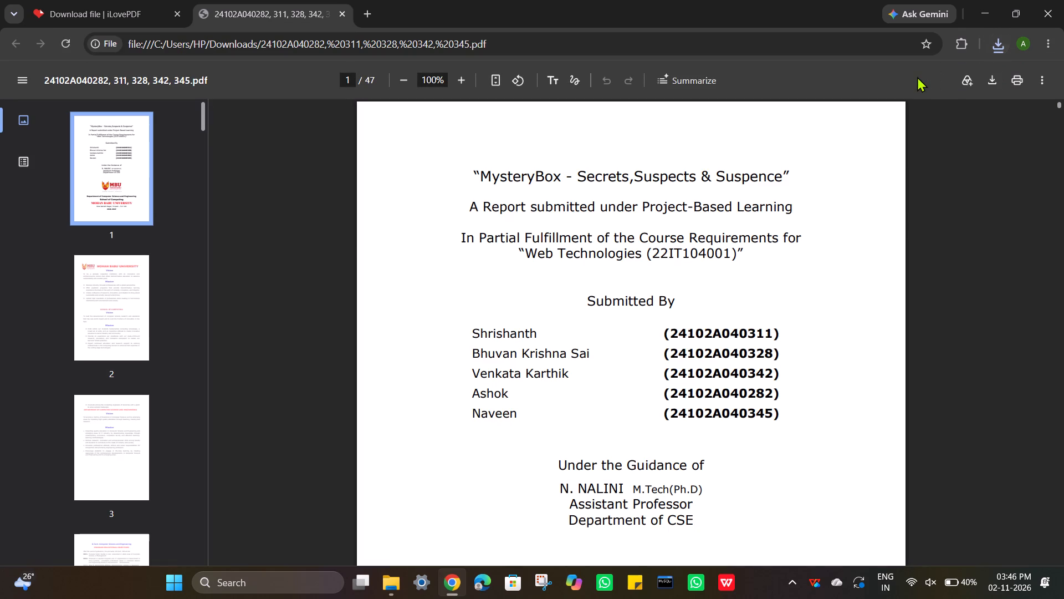
{"action": "scroll", "coordinate": [520, 373], "scroll_direction": "down", "scroll_amount": 2}
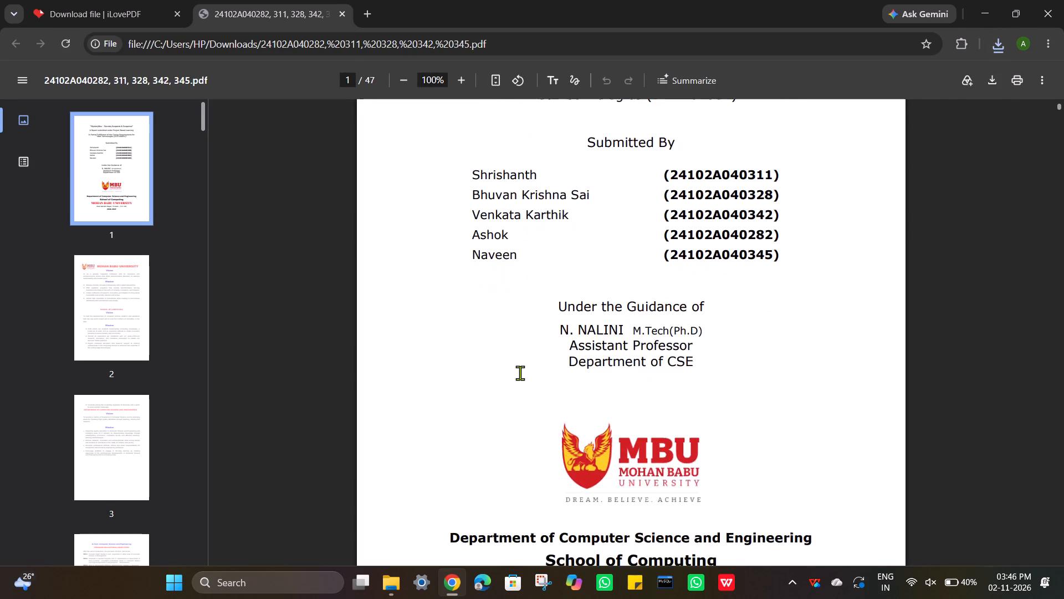
{"action": "scroll", "coordinate": [520, 373], "scroll_direction": "down", "scroll_amount": 7}
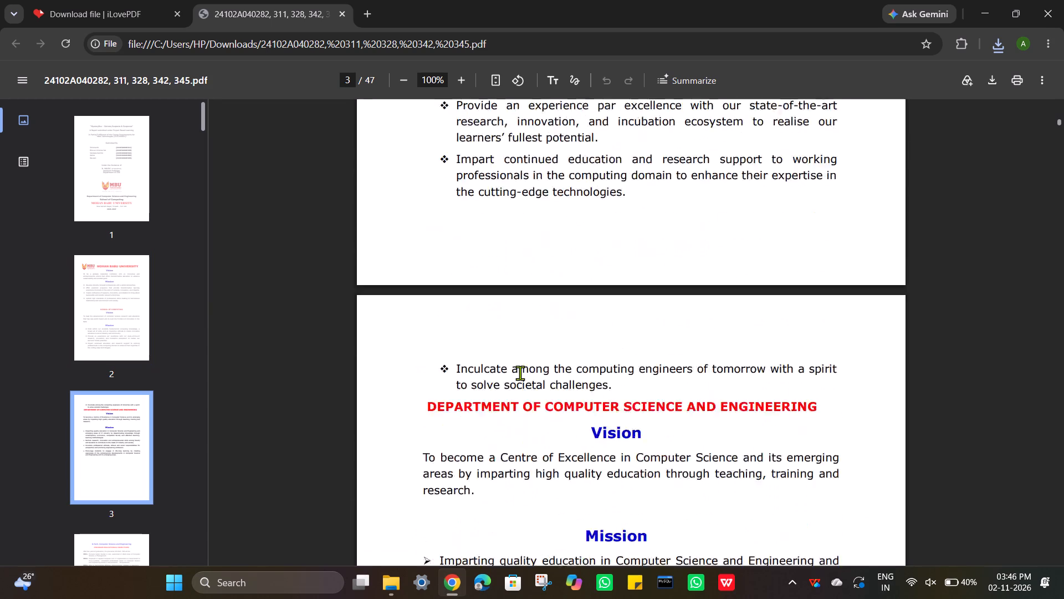
{"action": "scroll", "coordinate": [520, 373], "scroll_direction": "down", "scroll_amount": 6}
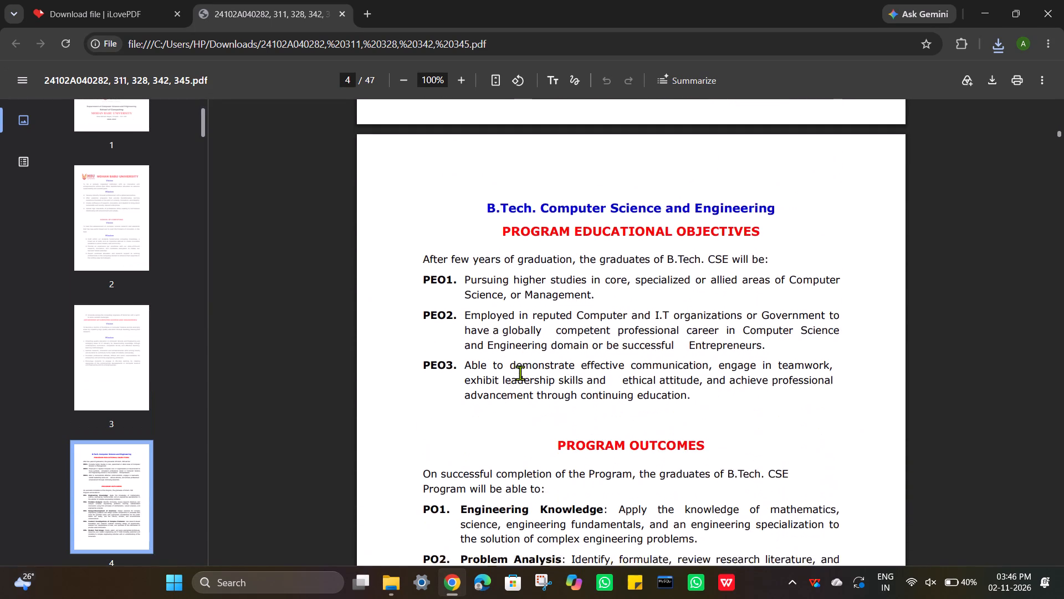
{"action": "scroll", "coordinate": [520, 373], "scroll_direction": "down", "scroll_amount": 7}
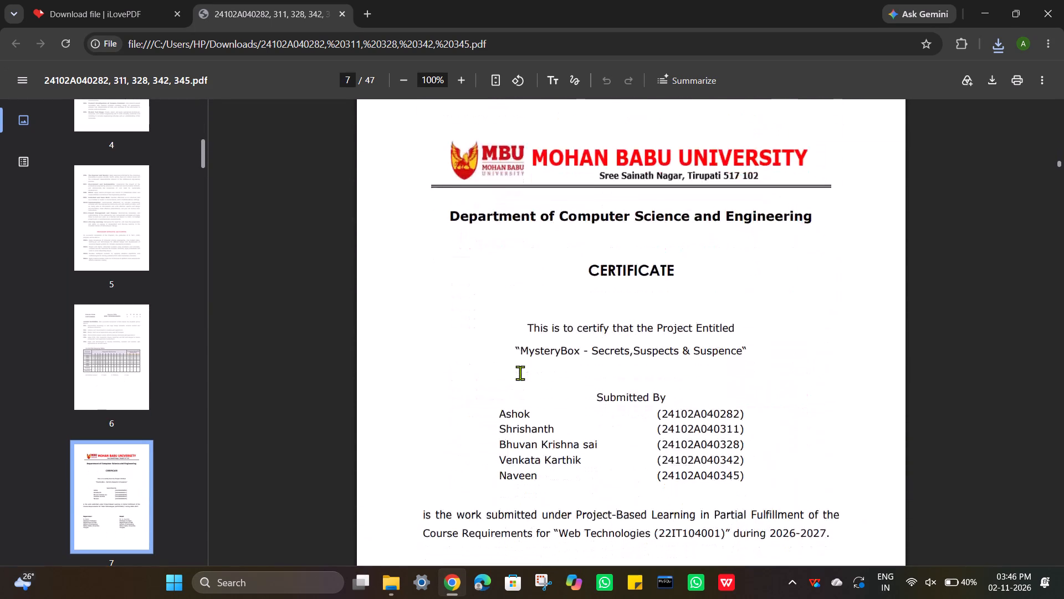
{"action": "scroll", "coordinate": [520, 373], "scroll_direction": "down", "scroll_amount": 5}
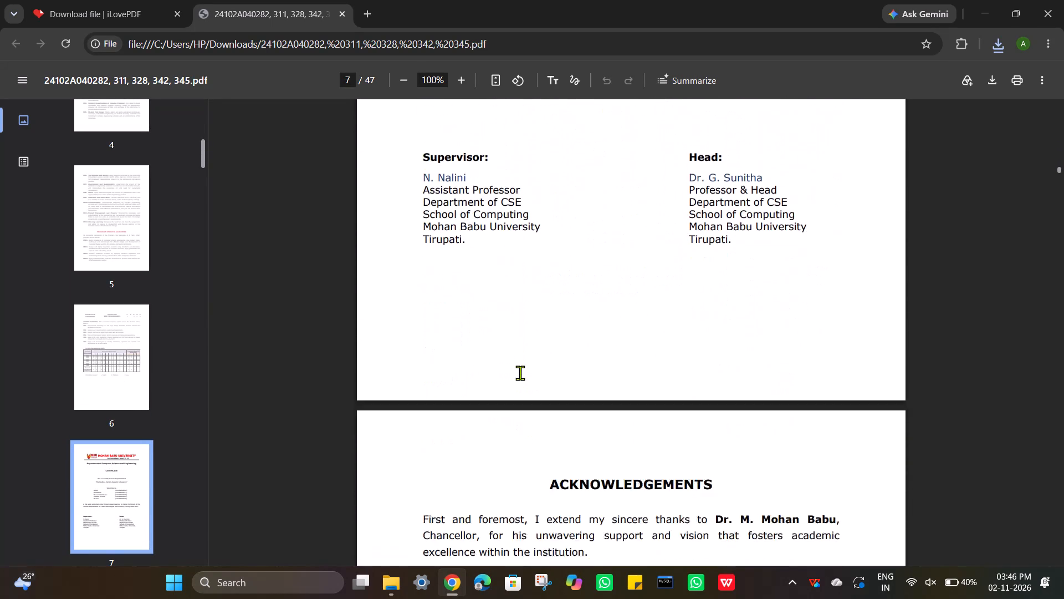
{"action": "scroll", "coordinate": [520, 373], "scroll_direction": "down", "scroll_amount": 5}
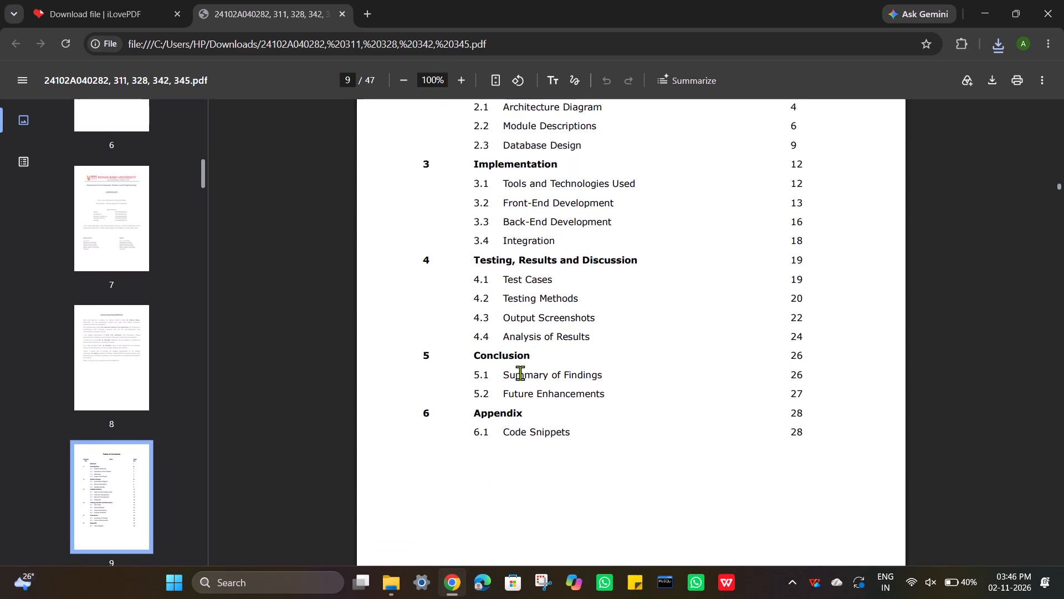
{"action": "scroll", "coordinate": [520, 373], "scroll_direction": "down", "scroll_amount": 5}
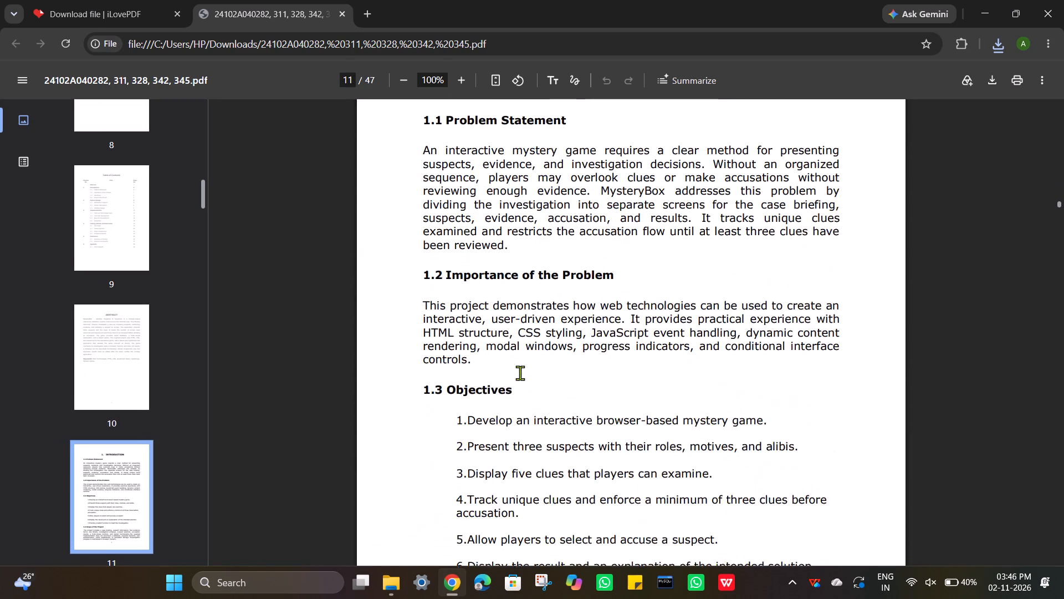
{"action": "scroll", "coordinate": [520, 373], "scroll_direction": "down", "scroll_amount": 8}
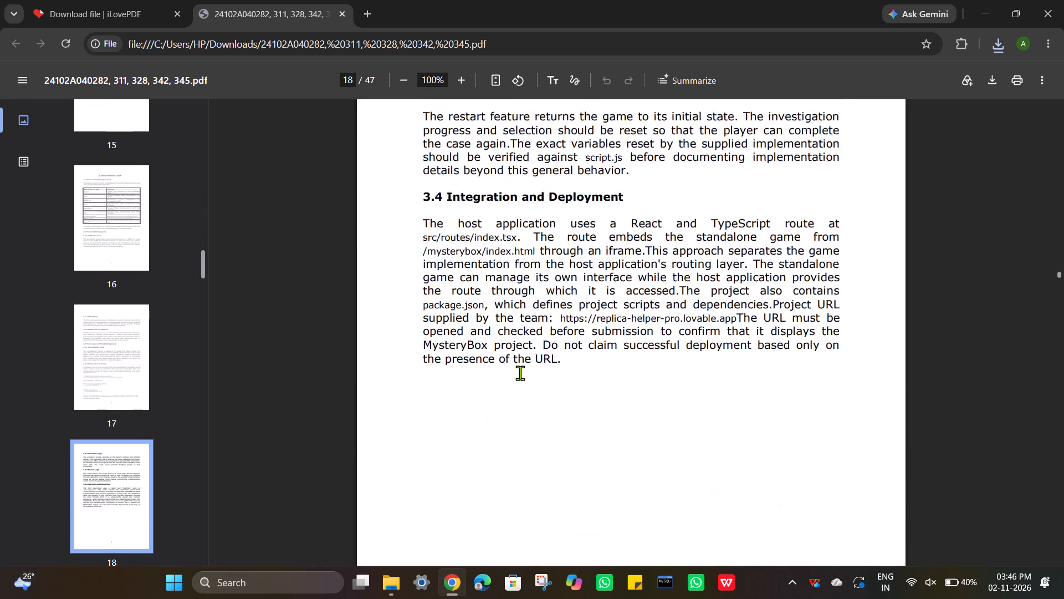
{"action": "scroll", "coordinate": [520, 373], "scroll_direction": "down", "scroll_amount": 10}
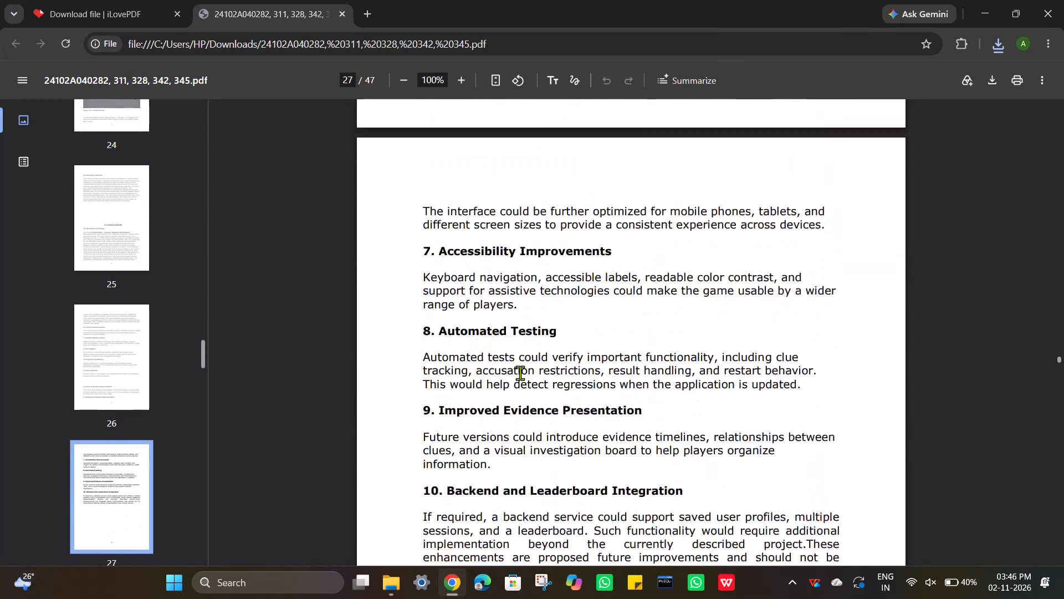
{"action": "scroll", "coordinate": [520, 373], "scroll_direction": "down", "scroll_amount": 10}
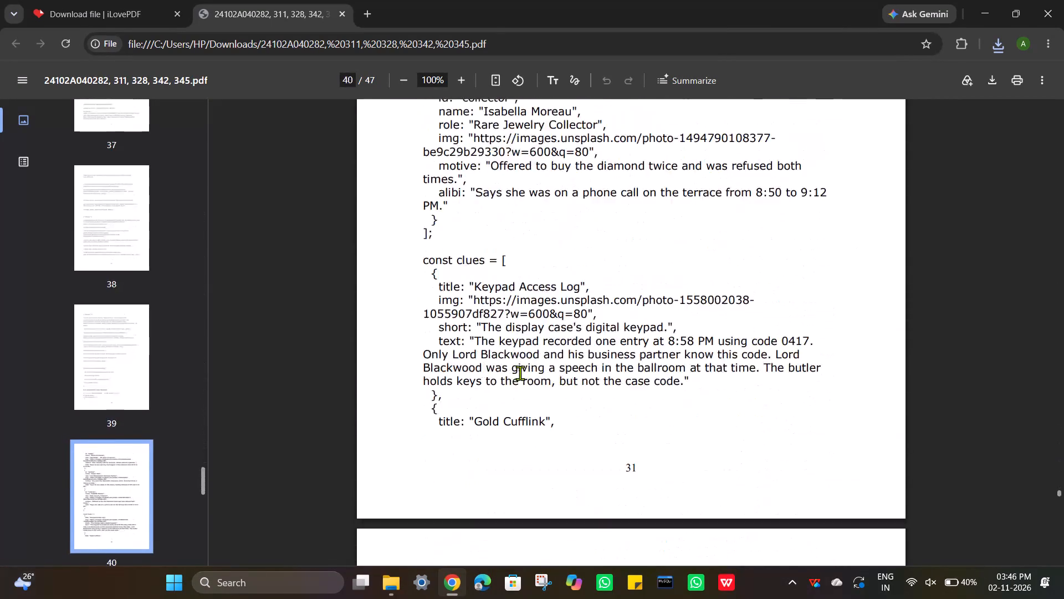
{"action": "scroll", "coordinate": [520, 373], "scroll_direction": "down", "scroll_amount": 7}
{"action": "scroll", "coordinate": [520, 373], "scroll_direction": "up", "scroll_amount": 1}
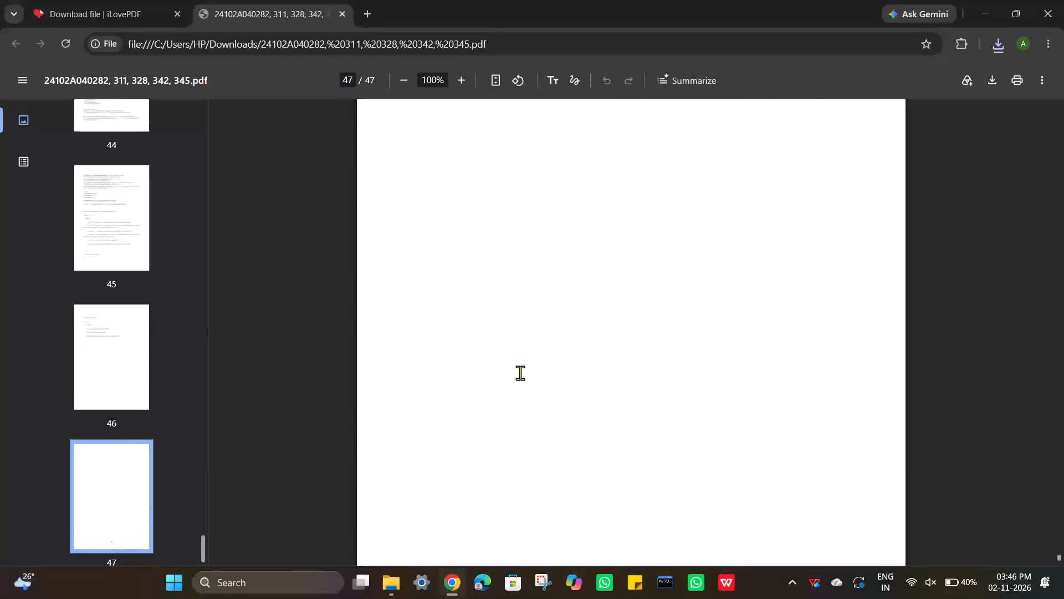
{"action": "scroll", "coordinate": [520, 373], "scroll_direction": "up", "scroll_amount": 7}
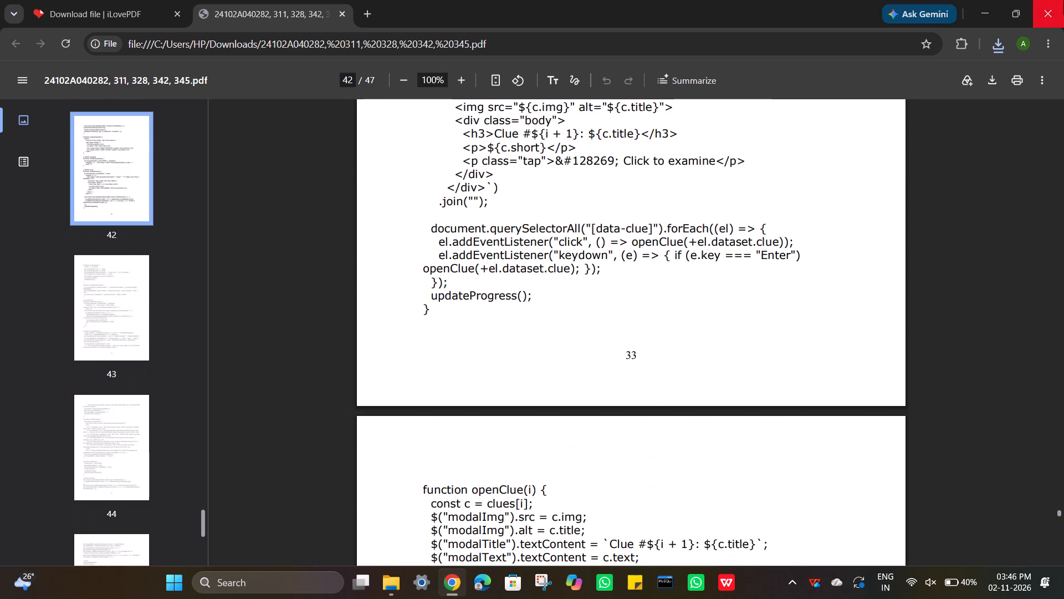
{"action": "left_click", "coordinate": [1063, 0]}
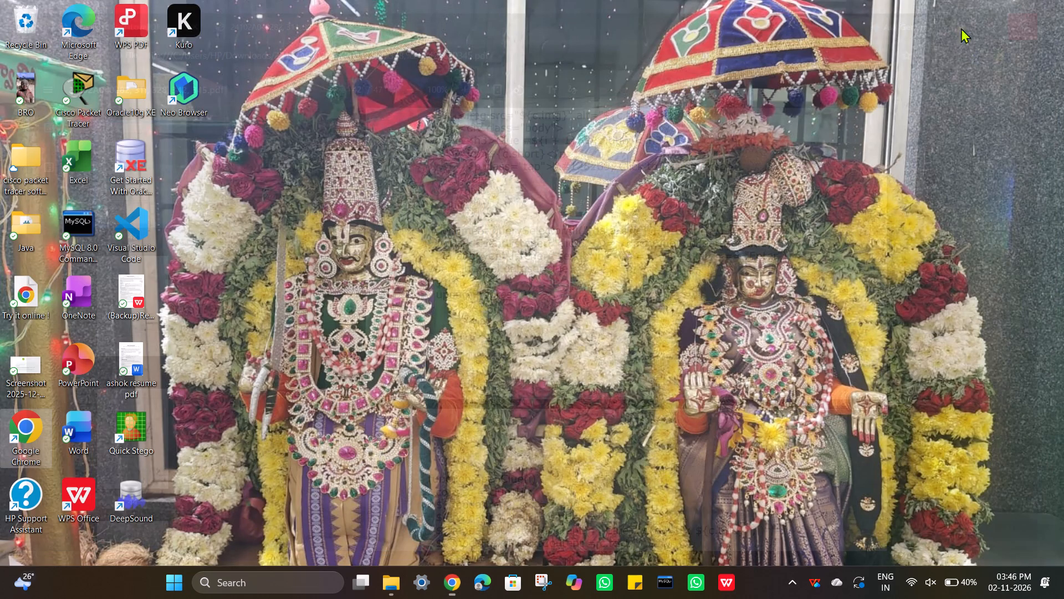